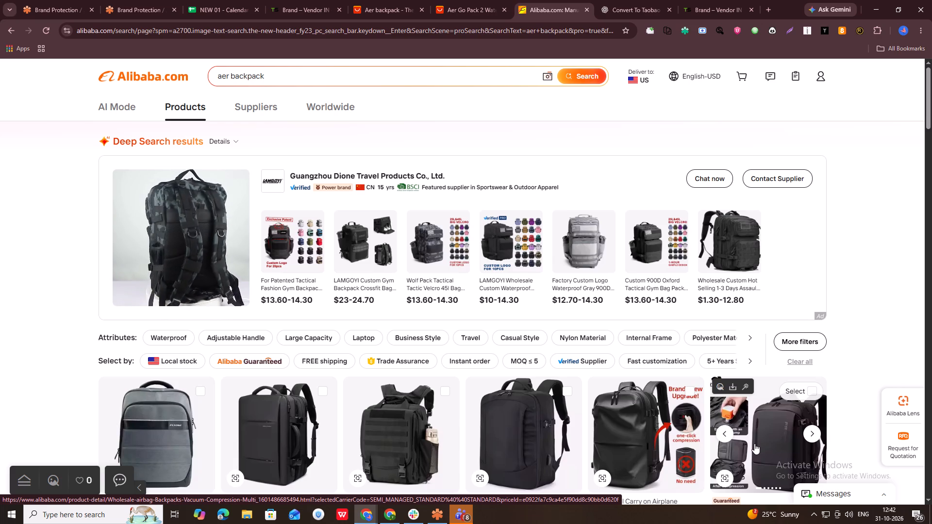
Look through the Alibaba product results for "aer backpack".
{"action": "scroll", "coordinate": [499, 433], "scroll_direction": "down", "scroll_amount": 9}
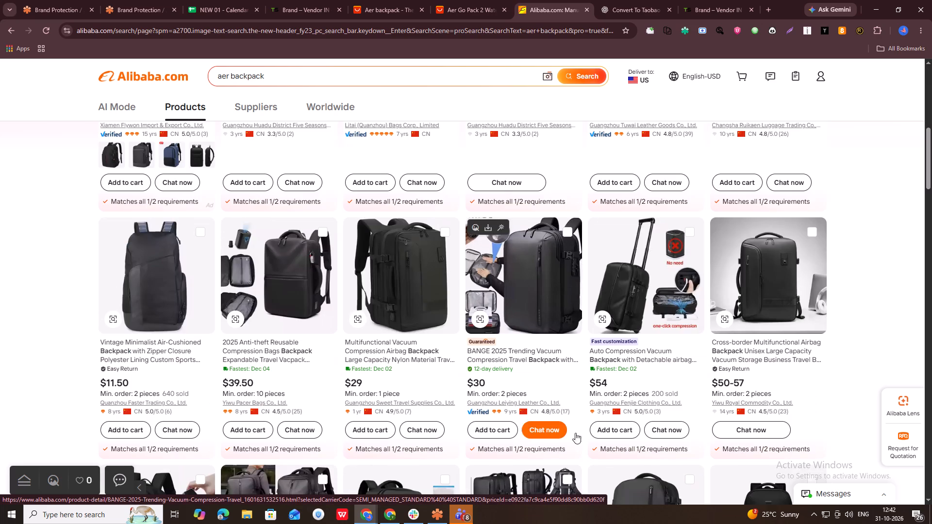
{"action": "scroll", "coordinate": [577, 428], "scroll_direction": "up", "scroll_amount": 10}
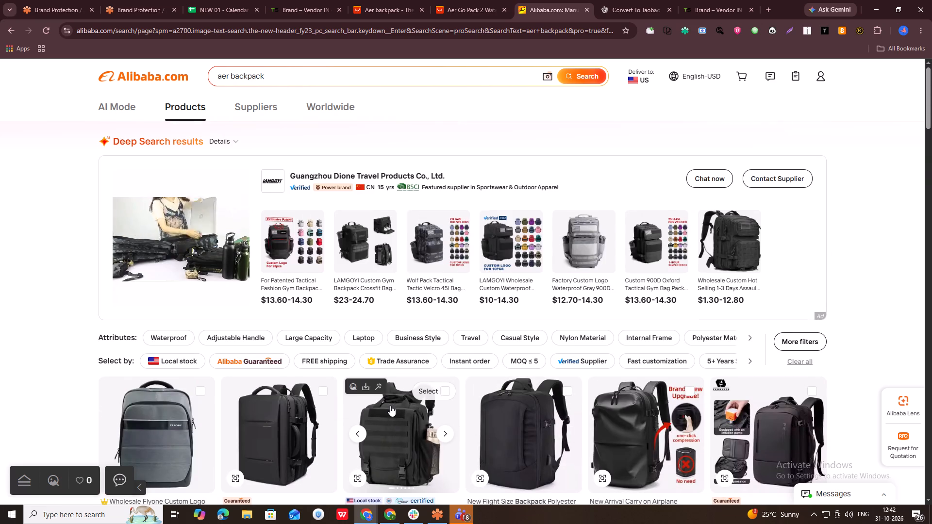
{"action": "scroll", "coordinate": [392, 404], "scroll_direction": "down", "scroll_amount": 3}
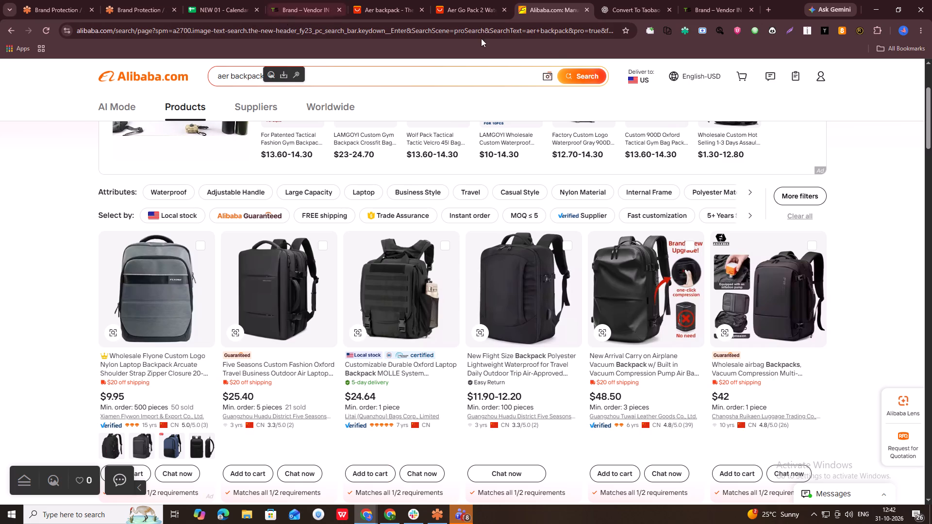
Run an Alibaba image search using the official image AER54 from the Red Points official images page.
{"action": "left_click", "coordinate": [138, 0]}
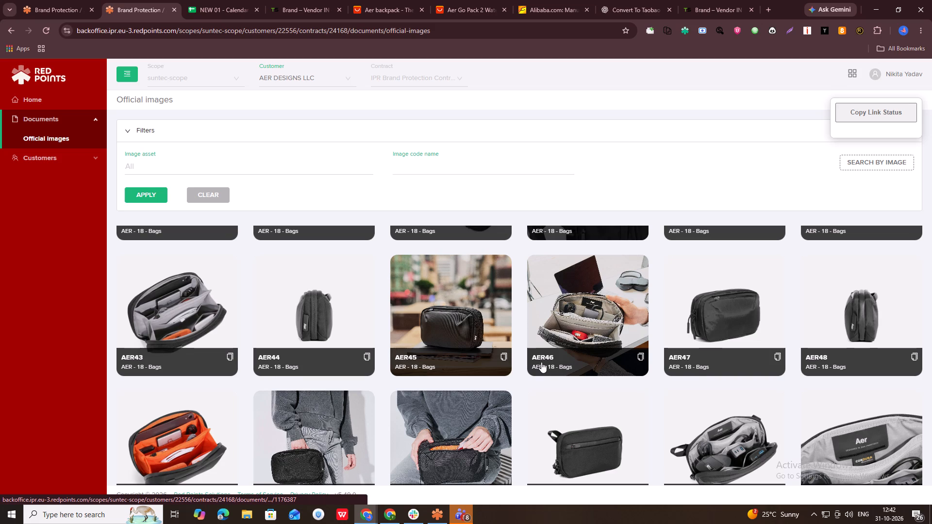
{"action": "scroll", "coordinate": [541, 362], "scroll_direction": "down", "scroll_amount": 1}
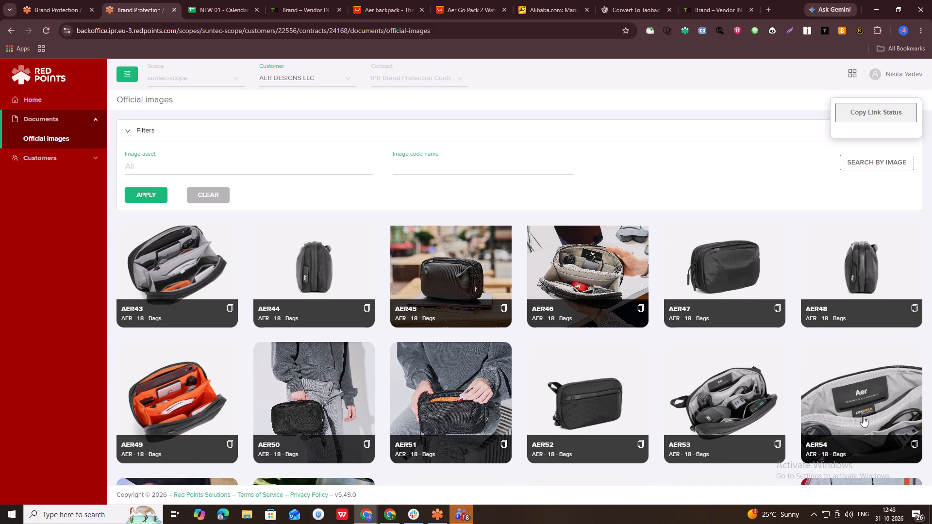
{"action": "left_click_drag", "start_coordinate": [863, 416], "coordinate": [565, 0]}
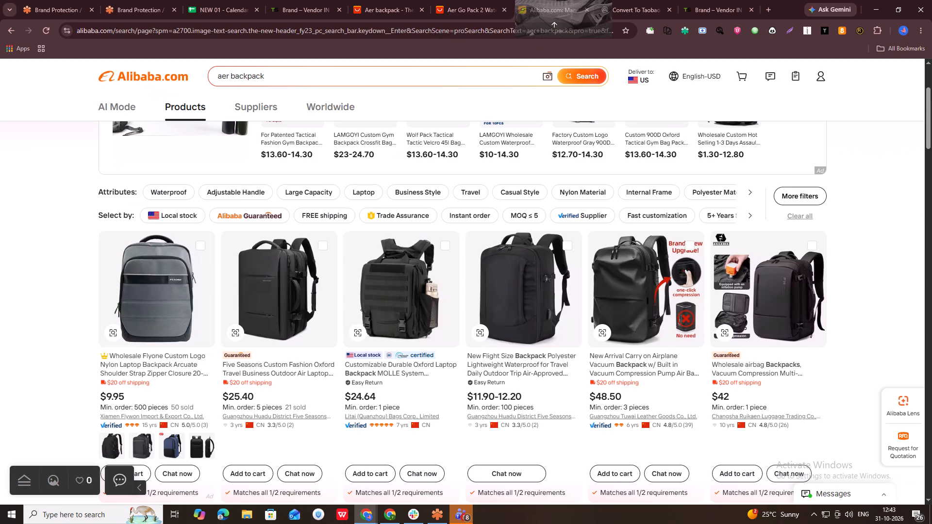
{"action": "left_click_drag", "start_coordinate": [565, 0], "coordinate": [544, 31]}
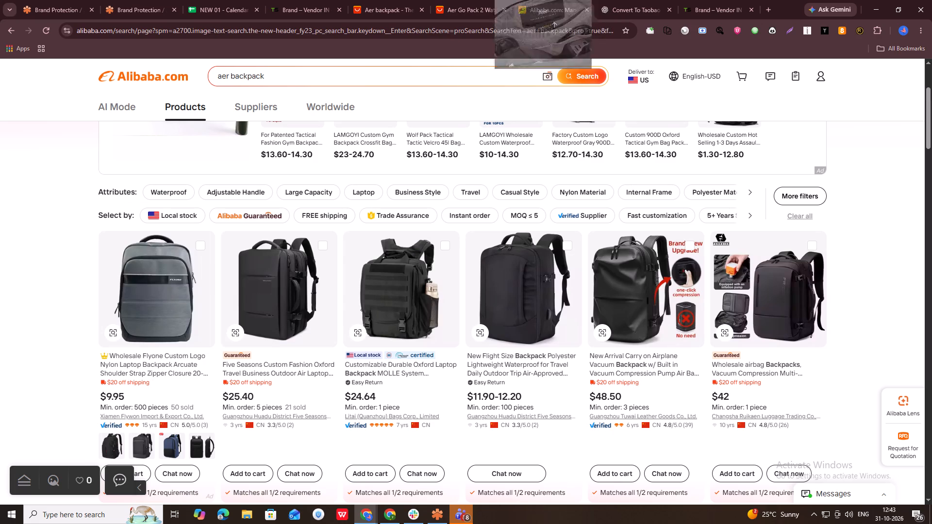
{"action": "left_click_drag", "start_coordinate": [544, 31], "coordinate": [412, 177]}
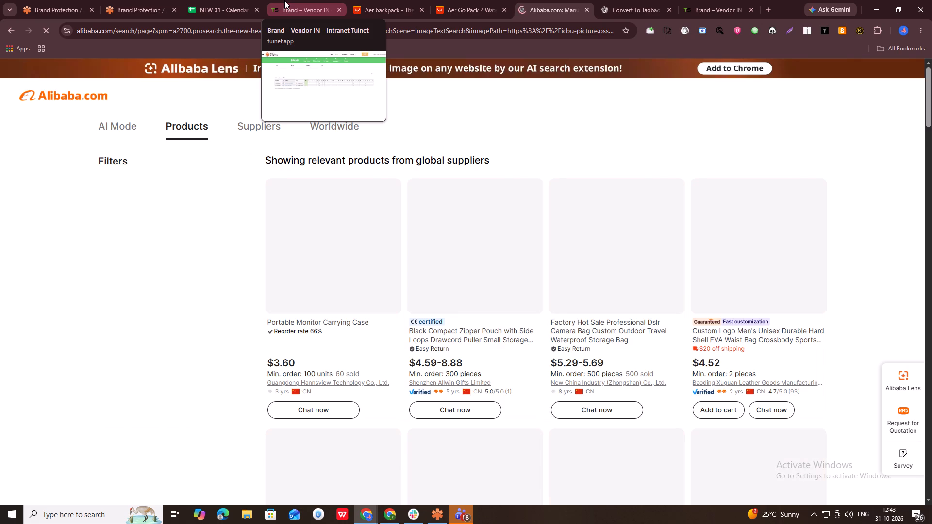
Open the "626 Sellers to Scrap" spreadsheet in a new tab, dismiss the signed-in account notice and skim the Amazon Sellers sheet.
{"action": "key", "text": "ctrl+t"}
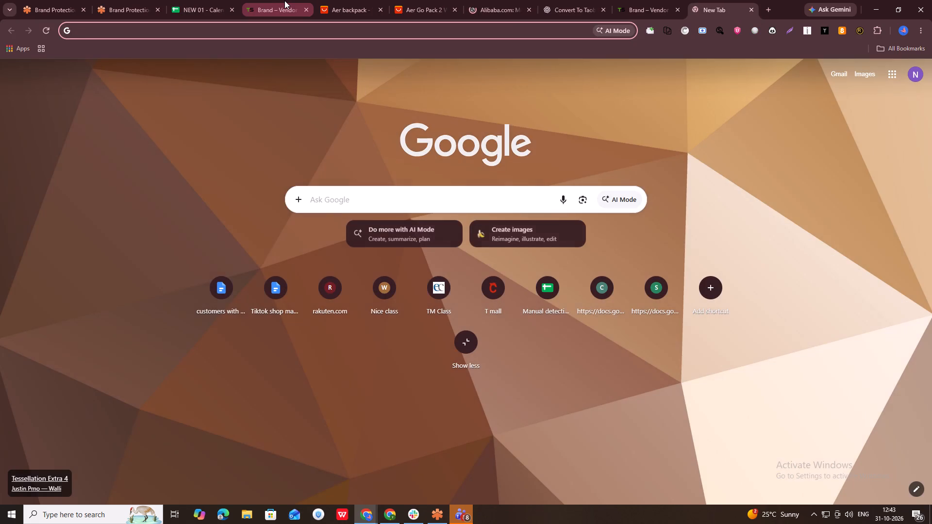
{"action": "type", "text": "62"}
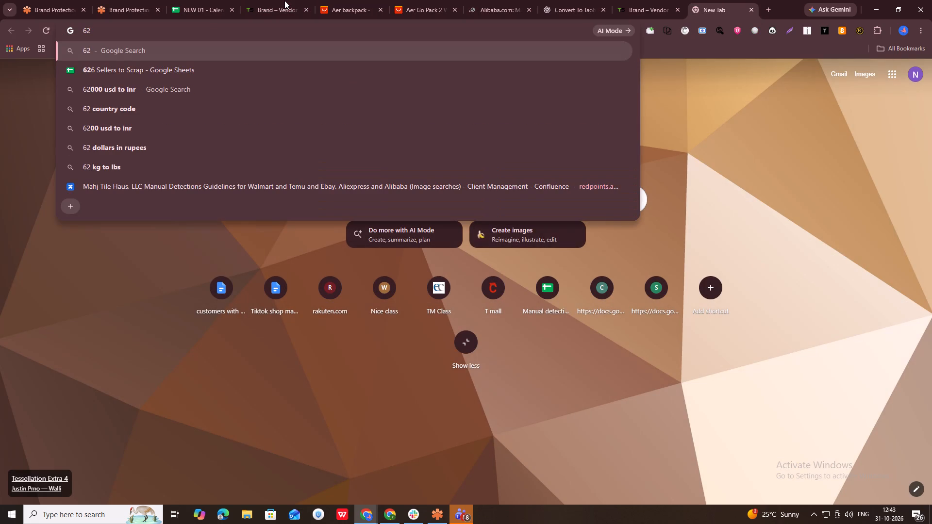
{"action": "key", "text": "Down"}
{"action": "key", "text": "Return"}
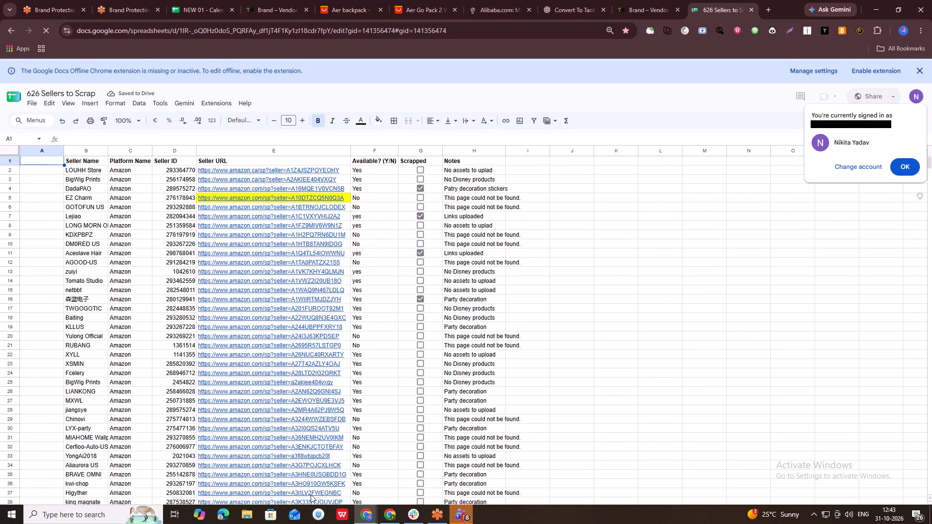
{"action": "left_click", "coordinate": [622, 327]}
{"action": "scroll", "coordinate": [516, 289], "scroll_direction": "down", "scroll_amount": 4}
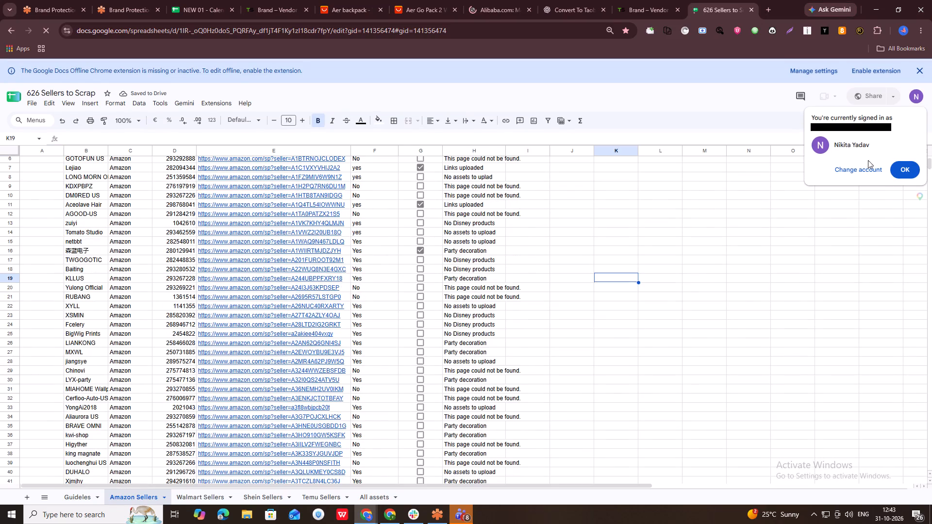
{"action": "left_click", "coordinate": [902, 172]}
{"action": "scroll", "coordinate": [626, 218], "scroll_direction": "down", "scroll_amount": 3}
{"action": "scroll", "coordinate": [451, 281], "scroll_direction": "down", "scroll_amount": 3}
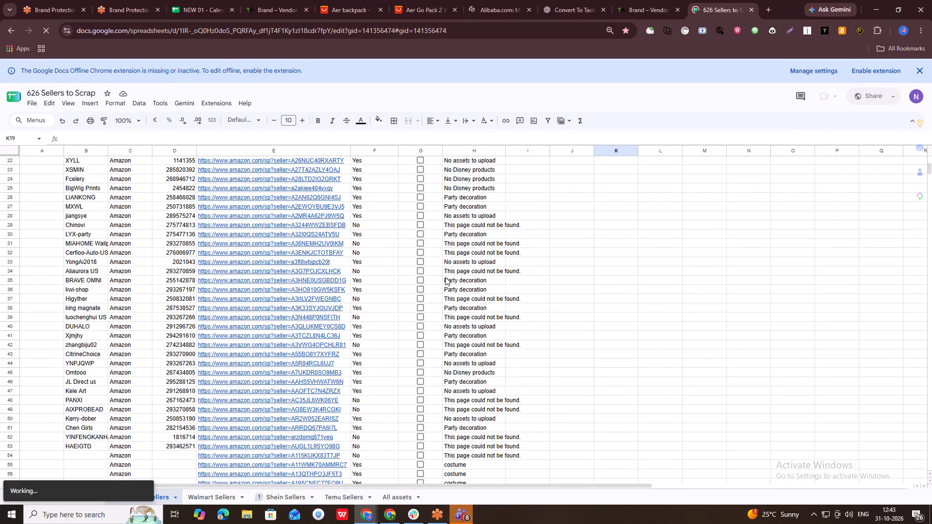
Open the seller URL in row 2 of the Temu Sellers sheet.
{"action": "left_click", "coordinate": [342, 498]}
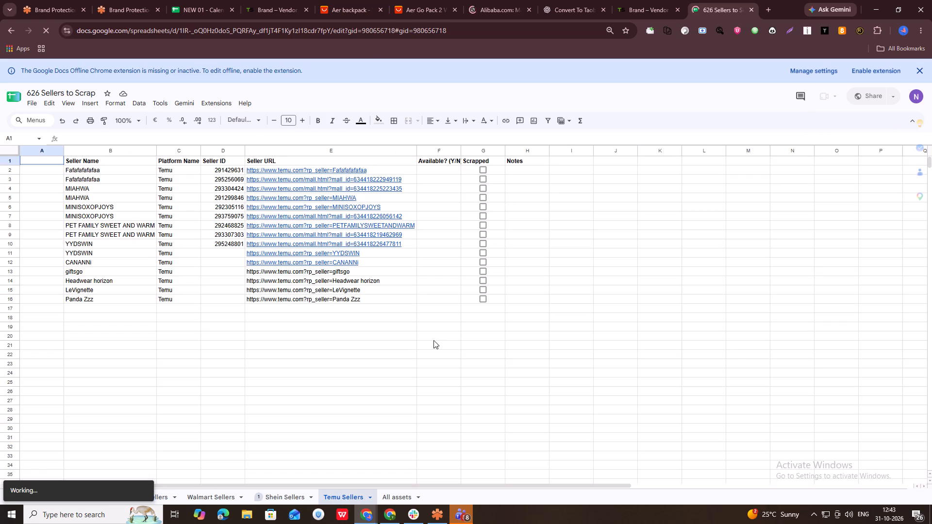
{"action": "left_click", "coordinate": [284, 171]}
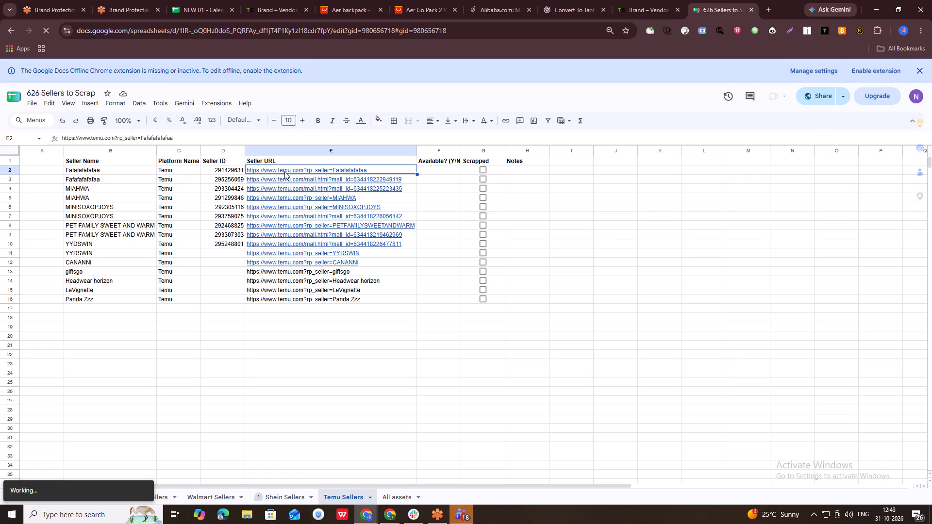
{"action": "key", "text": "alt+Return"}
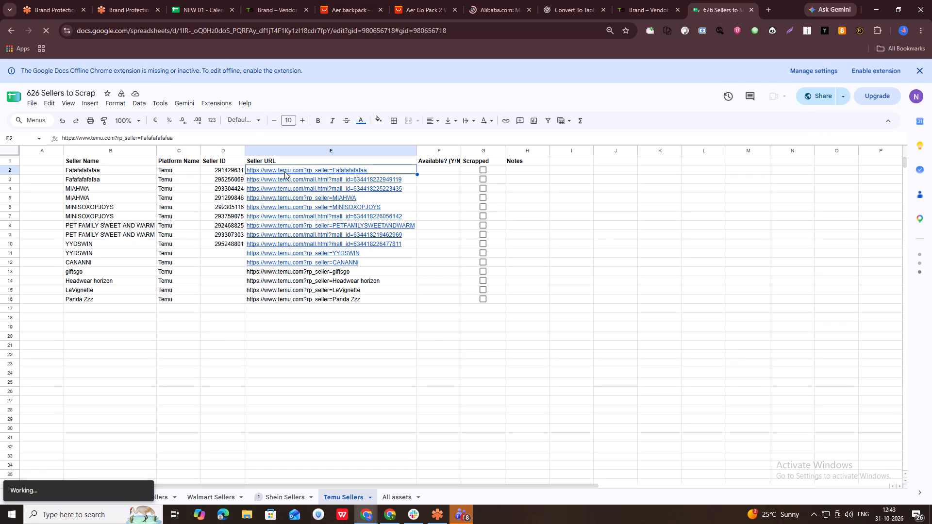
Close the "Aer backpack" and "Aer Go Pack 2" browser tabs.
{"action": "middle_click", "coordinate": [316, 0]}
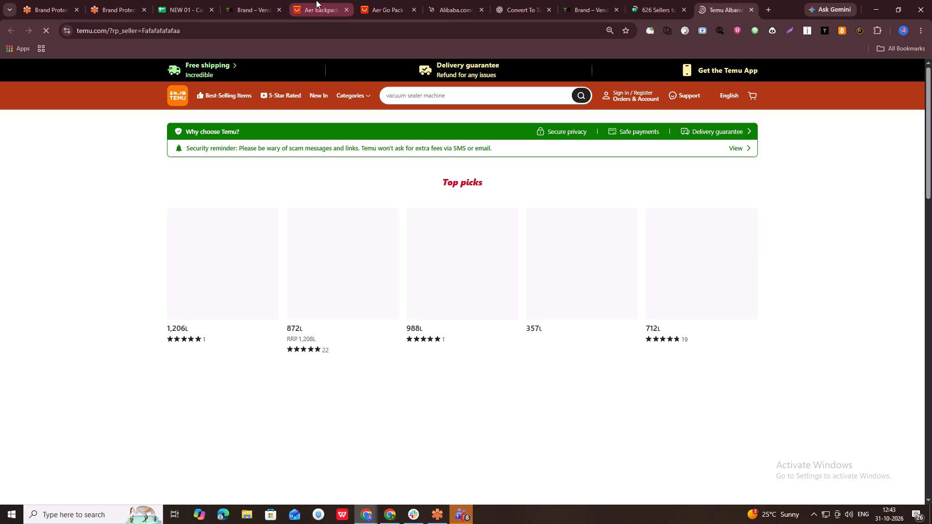
{"action": "middle_click", "coordinate": [316, 0]}
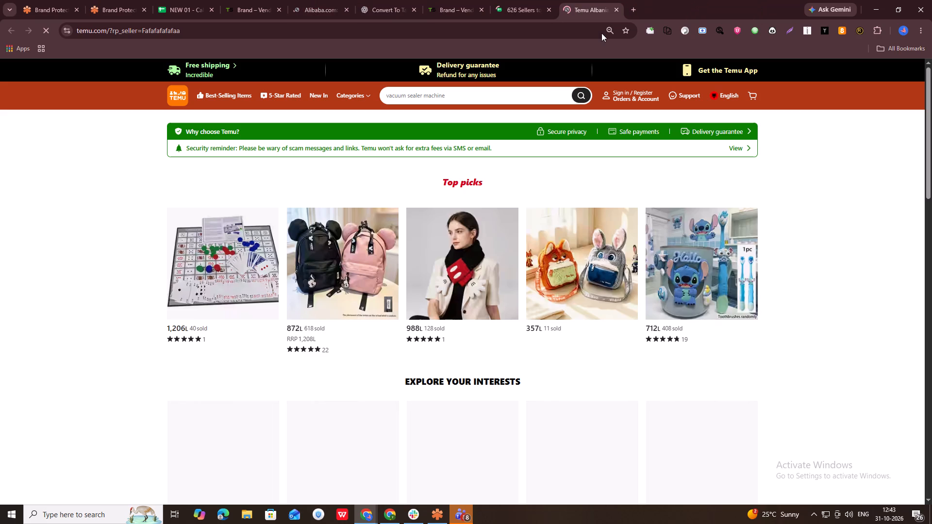
Return to the Temu Sellers sheet and open the row 2 seller URL again in another tab.
{"action": "left_click", "coordinate": [644, 0]}
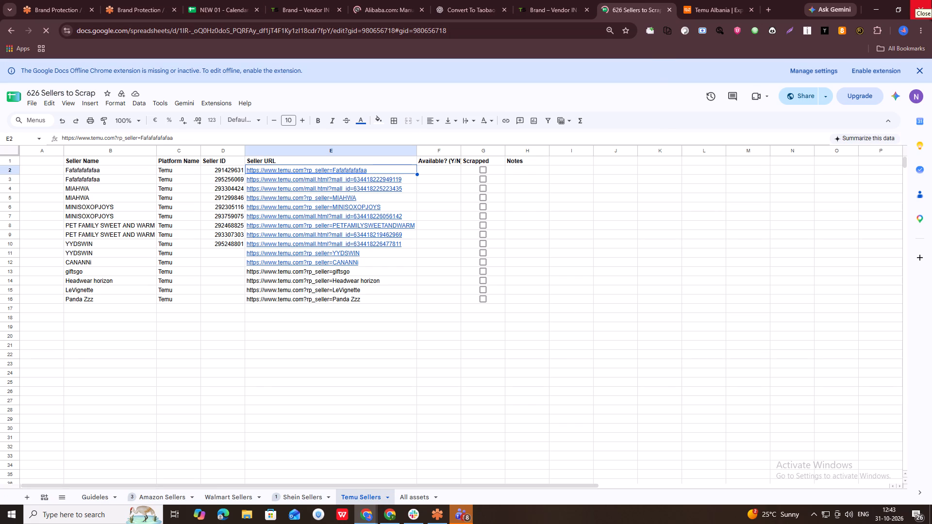
{"action": "key", "text": "Left"}
{"action": "key", "text": "Right"}
{"action": "key", "text": "Left"}
{"action": "key", "text": "Right"}
{"action": "key", "text": "Left"}
{"action": "key", "text": "Right"}
{"action": "key", "text": "alt+Return"}
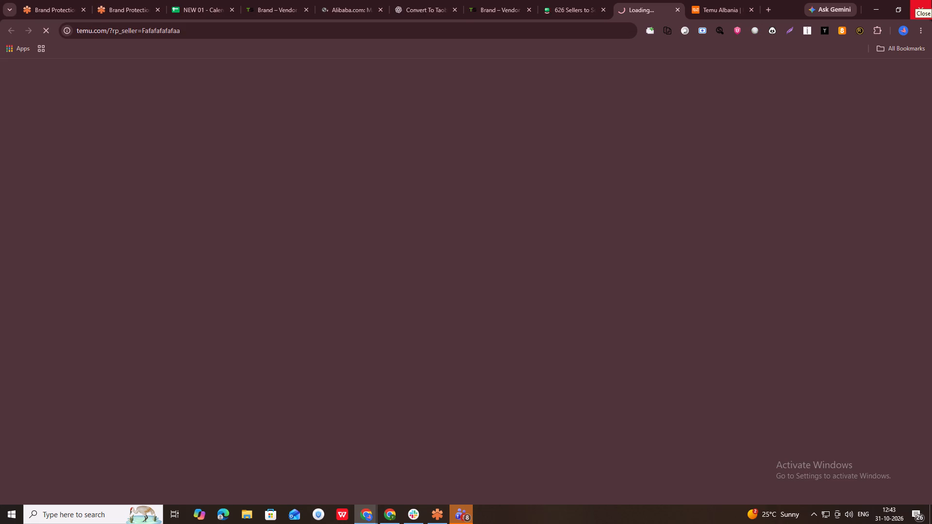
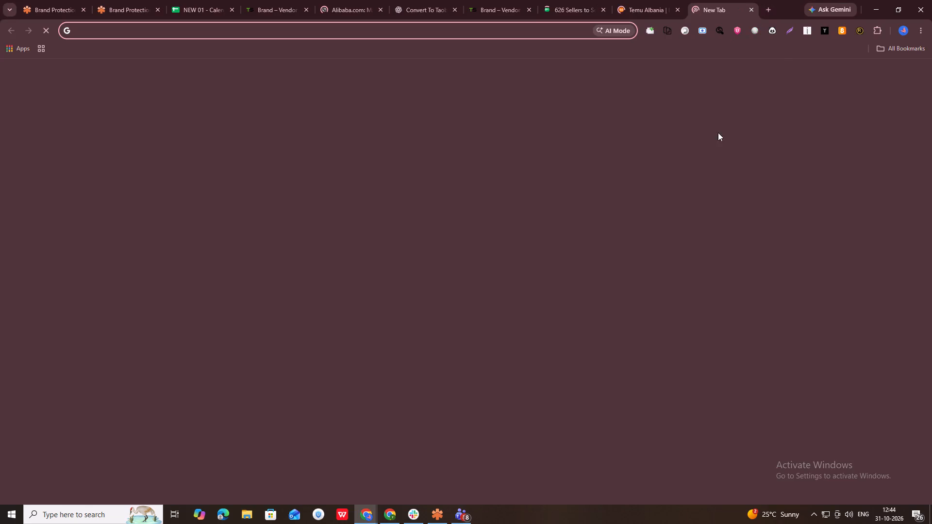
Search Google for "geopicker" in a new window and open the GeoPeeker site in a background tab.
{"action": "left_click_drag", "start_coordinate": [718, 132], "coordinate": [718, 132]}
{"action": "left_click", "coordinate": [890, 138]}
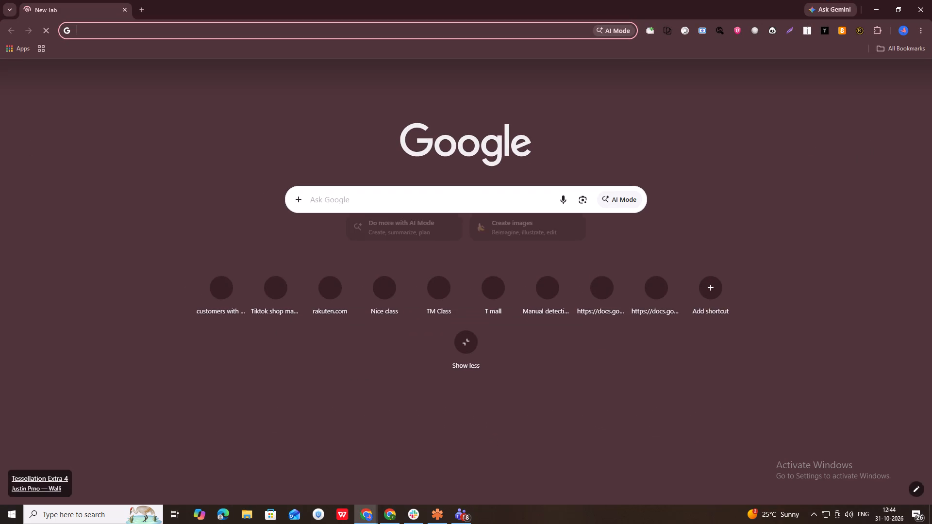
{"action": "left_click", "coordinate": [551, 189]}
{"action": "type", "text": "geop"}
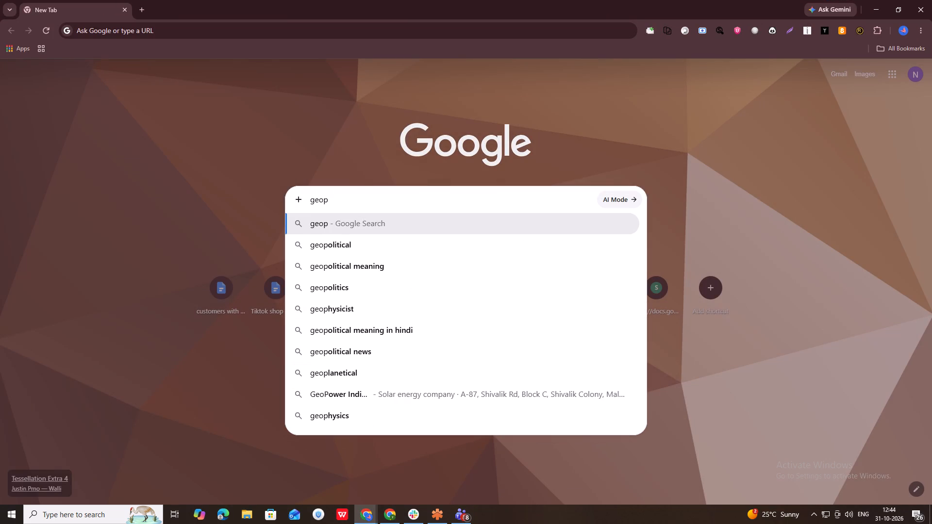
{"action": "type", "text": "icker"}
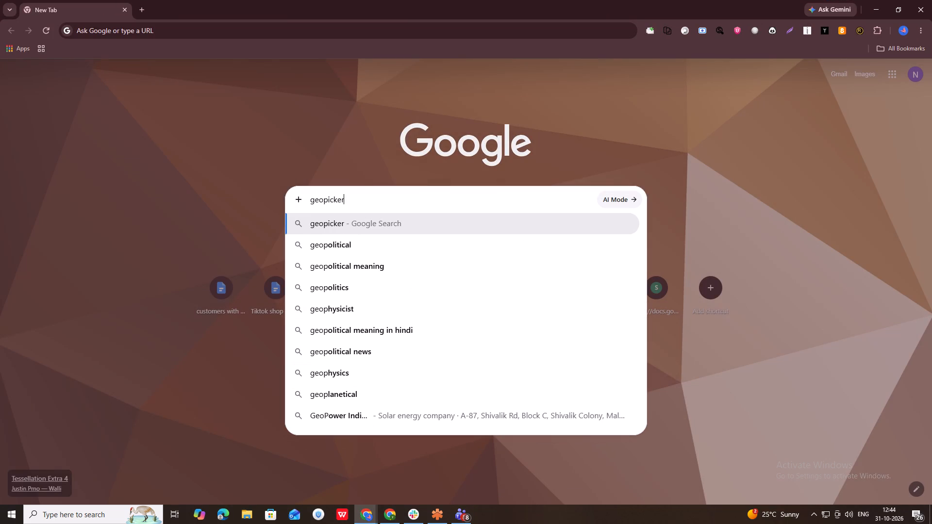
{"action": "key", "text": "Return"}
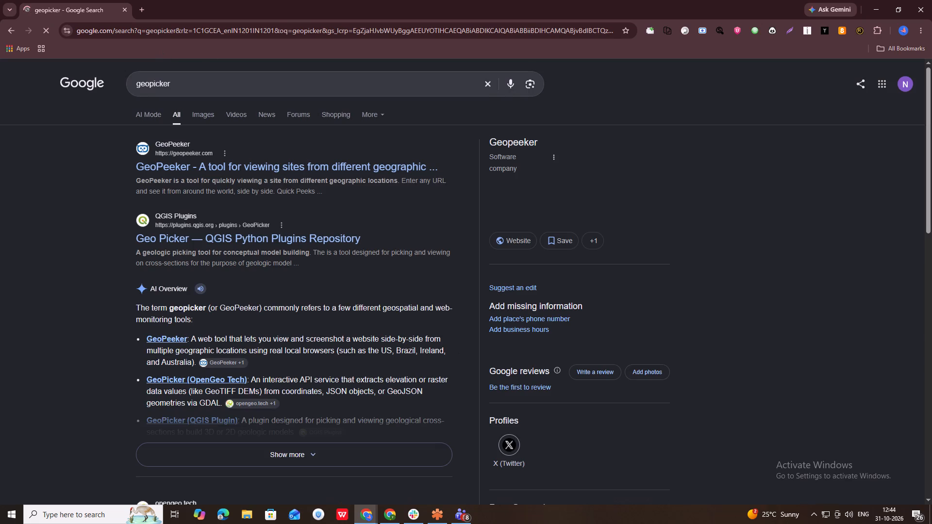
{"action": "middle_click", "coordinate": [196, 161]}
Pin the Google search results tab and the GeoPeeker tab.
{"action": "right_click", "coordinate": [114, 0]}
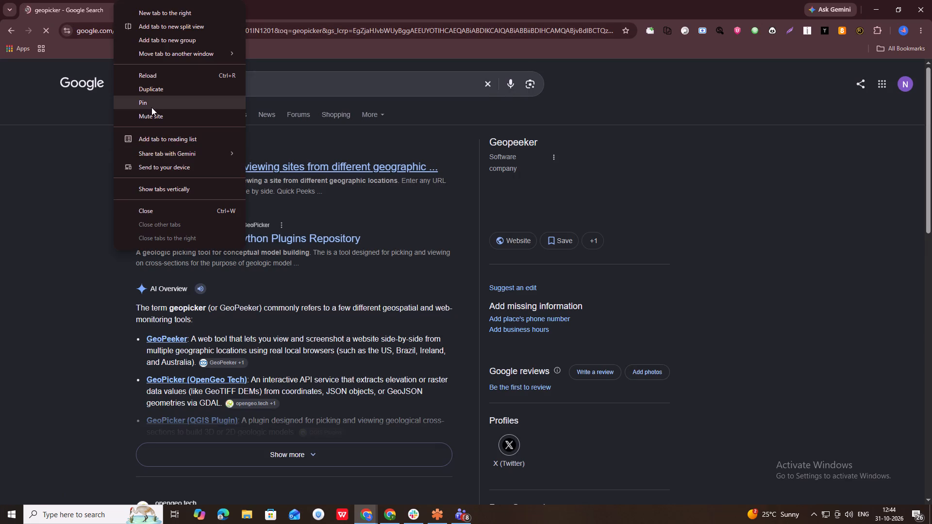
{"action": "left_click", "coordinate": [150, 106]}
{"action": "key", "text": "alt+Tab"}
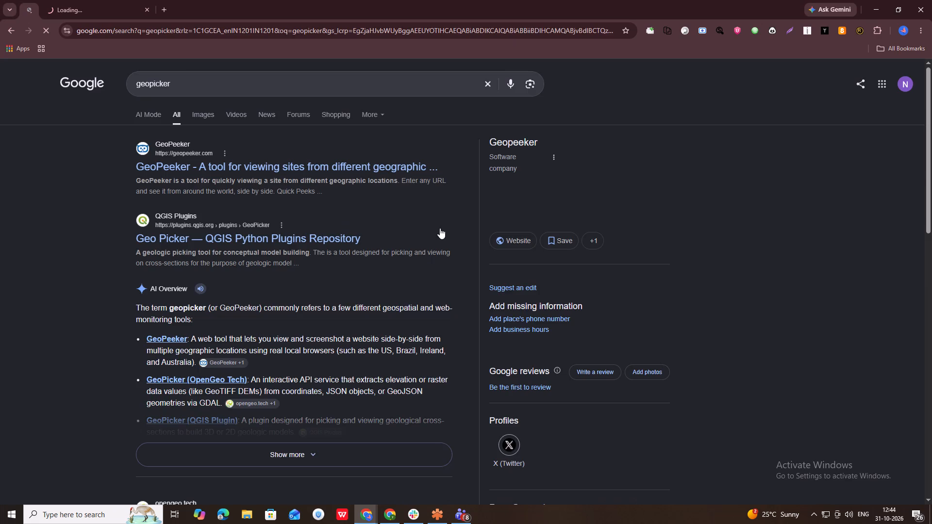
{"action": "right_click", "coordinate": [103, 0]}
{"action": "left_click", "coordinate": [153, 99]}
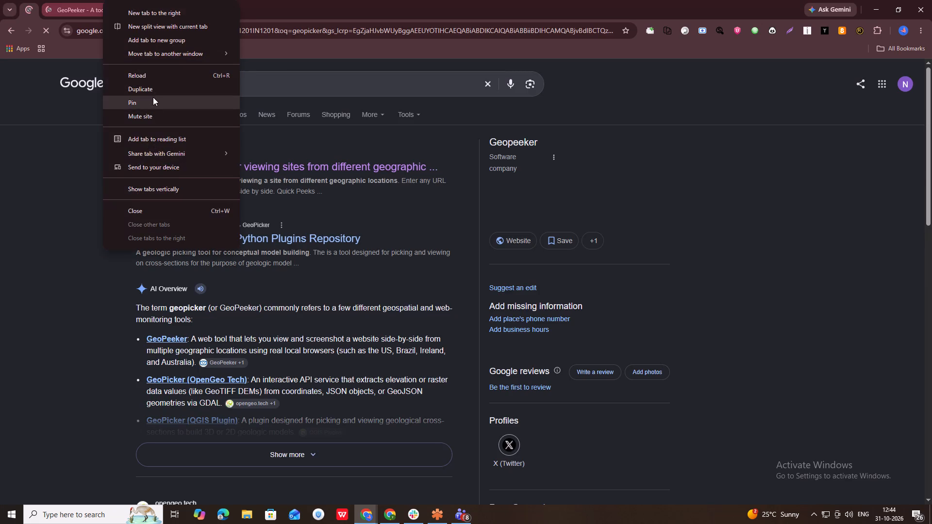
Close the pinned Google search tab, leaving the GeoPeeker home page open.
{"action": "key", "text": "ctrl+shift+Tab"}
{"action": "key", "text": "ctrl+Tab"}
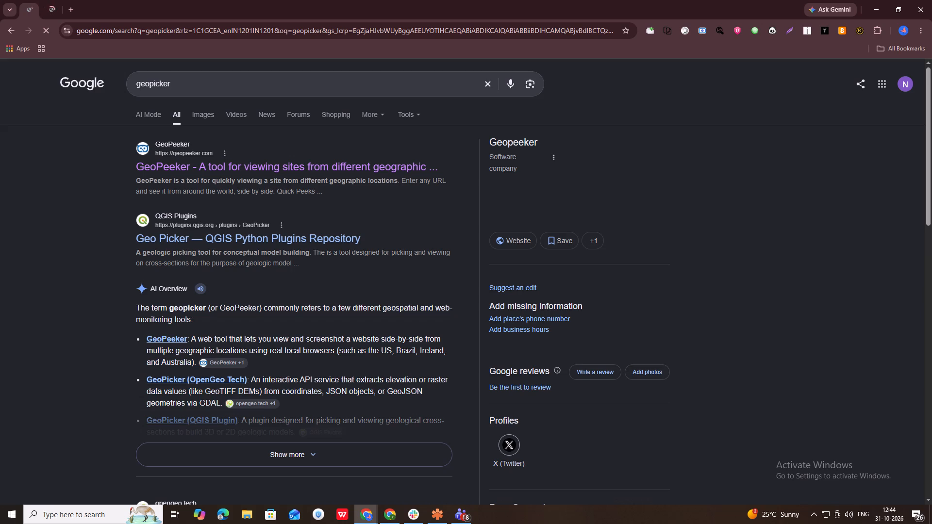
{"action": "key", "text": "ctrl+w"}
{"action": "key", "text": "ctrl+w"}
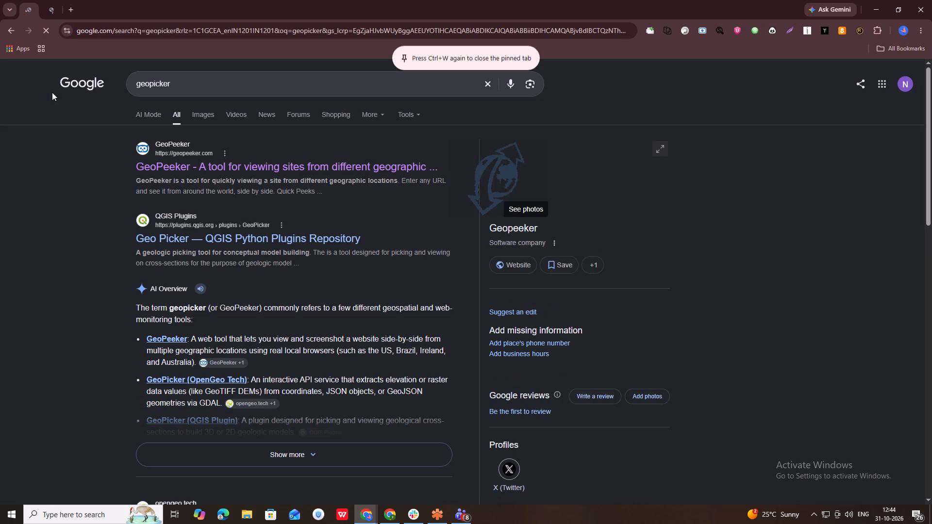
{"action": "scroll", "coordinate": [489, 293], "scroll_direction": "down", "scroll_amount": 4}
{"action": "scroll", "coordinate": [544, 270], "scroll_direction": "up", "scroll_amount": 3}
{"action": "left_click", "coordinate": [496, 266]}
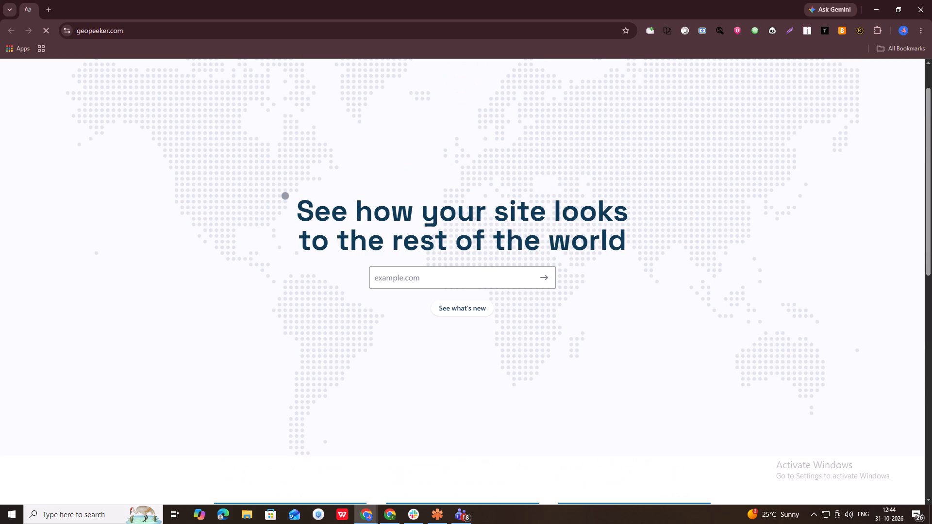
Copy the row 2 seller URL from the Temu Sellers sheet and submit it to GeoPeeker for a peek.
{"action": "key", "text": "alt+Tab"}
{"action": "key", "text": "alt+Tab"}
{"action": "key", "text": "alt+Tab"}
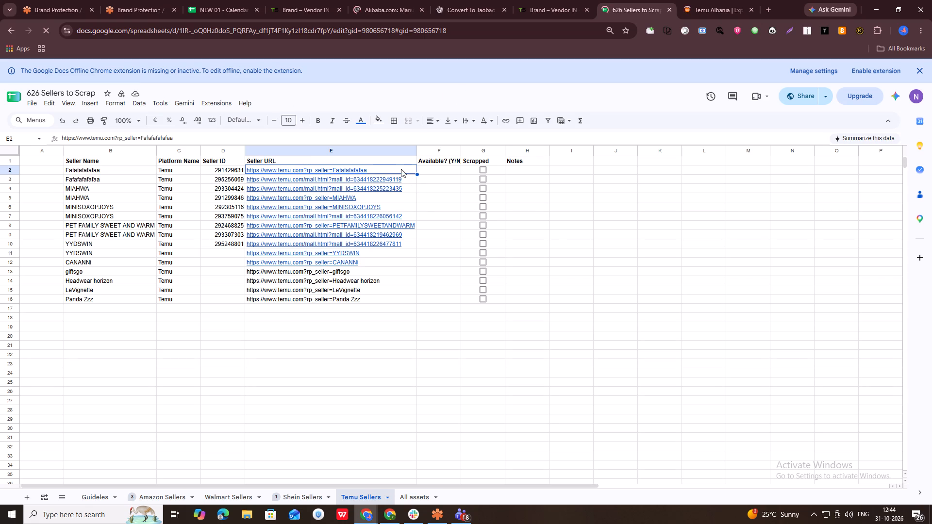
{"action": "left_click", "coordinate": [401, 169]}
{"action": "key", "text": "ctrl+c"}
{"action": "key", "text": "alt+Tab"}
{"action": "left_click", "coordinate": [419, 280]}
{"action": "key", "text": "ctrl+v"}
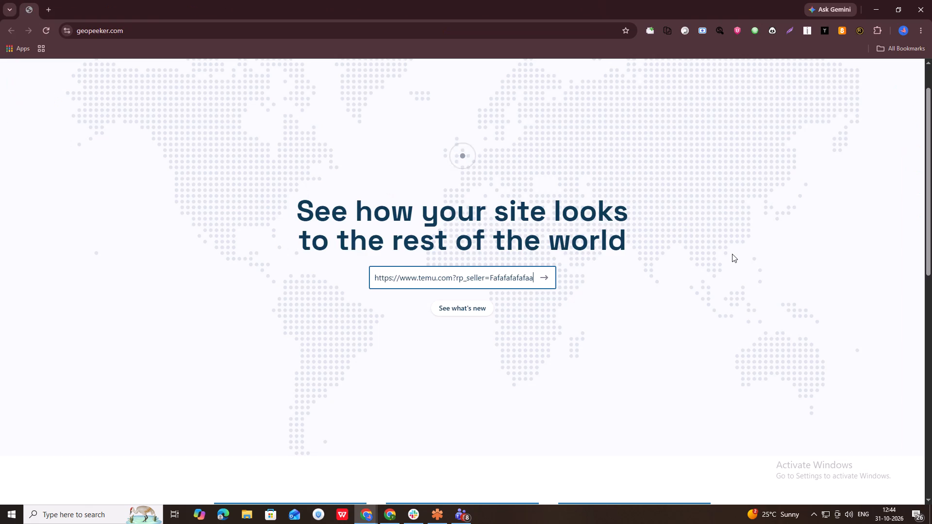
{"action": "key", "text": "Return"}
Look over the Temu page opened from the row 2 seller URL.
{"action": "key", "text": "alt+Tab"}
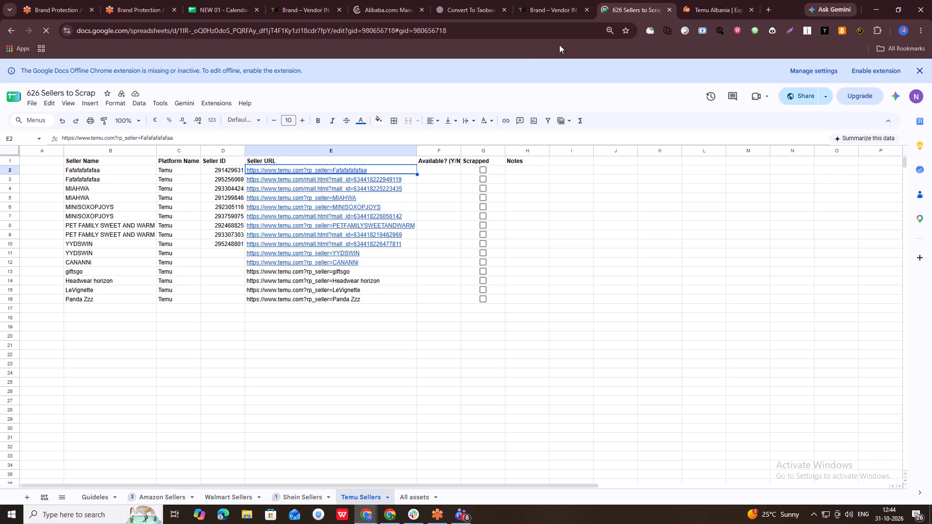
{"action": "left_click", "coordinate": [627, 0]}
{"action": "left_click", "coordinate": [724, 0]}
{"action": "scroll", "coordinate": [500, 328], "scroll_direction": "down", "scroll_amount": 4}
{"action": "scroll", "coordinate": [501, 294], "scroll_direction": "up", "scroll_amount": 17}
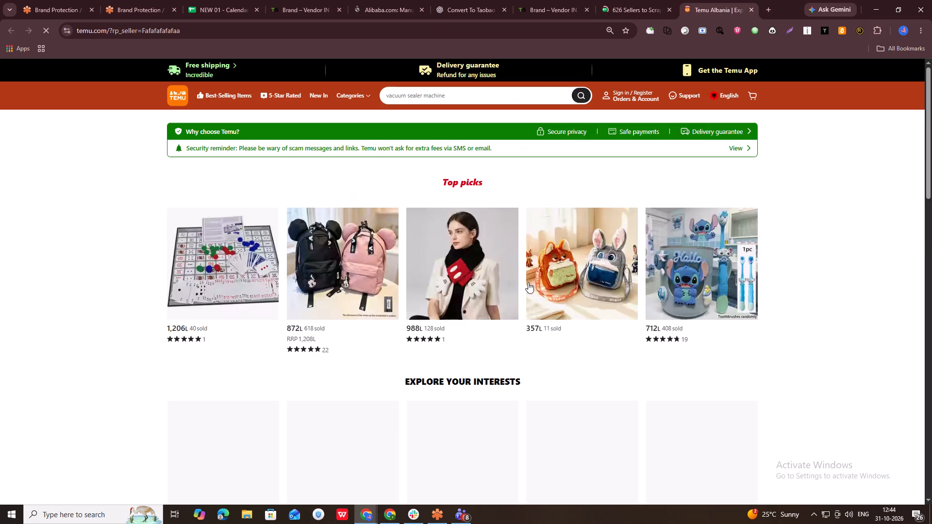
{"action": "scroll", "coordinate": [528, 282], "scroll_direction": "up", "scroll_amount": 2}
{"action": "key", "text": "alt+Tab"}
{"action": "key", "text": "alt+Tab"}
Examine GeoPeeker's previews of the seller URL for Australia, Brazil, California, Ireland, Singapore and Virginia.
{"action": "key", "text": "alt+Tab"}
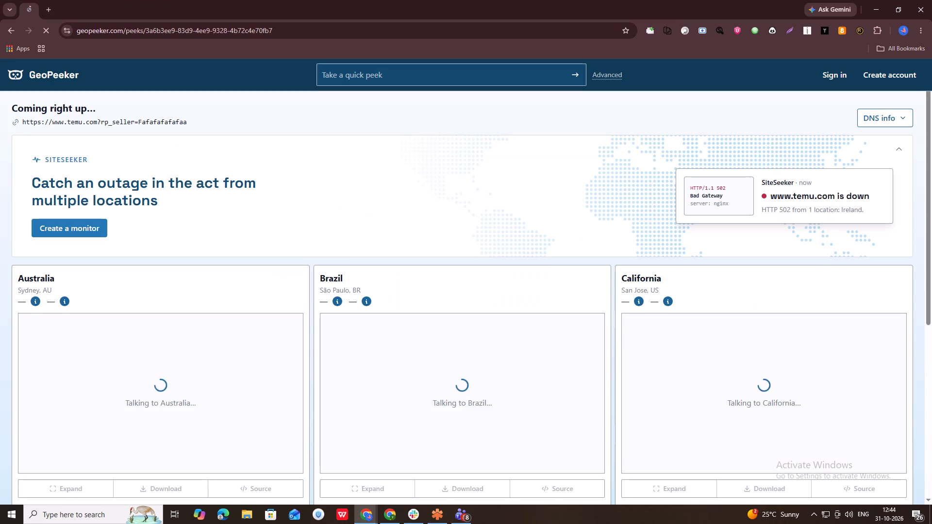
{"action": "scroll", "coordinate": [278, 213], "scroll_direction": "down", "scroll_amount": 3}
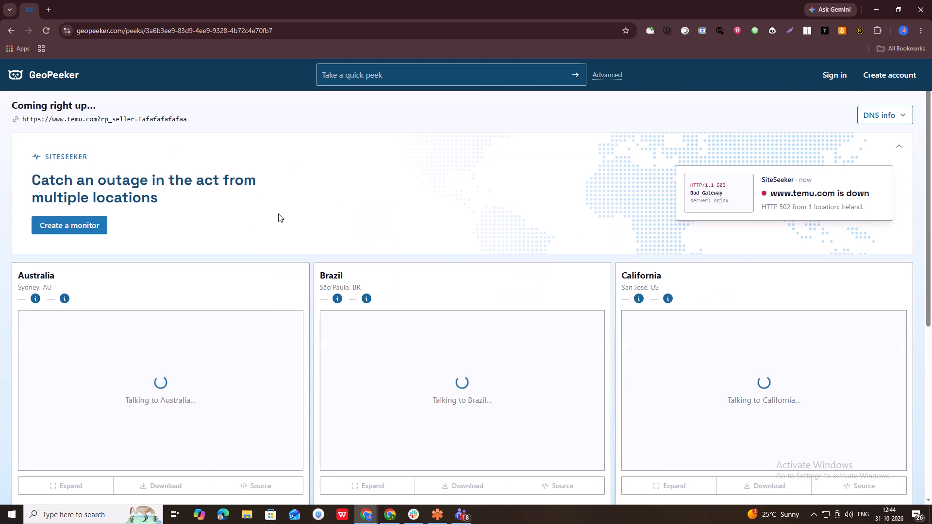
{"action": "scroll", "coordinate": [519, 241], "scroll_direction": "down", "scroll_amount": 16}
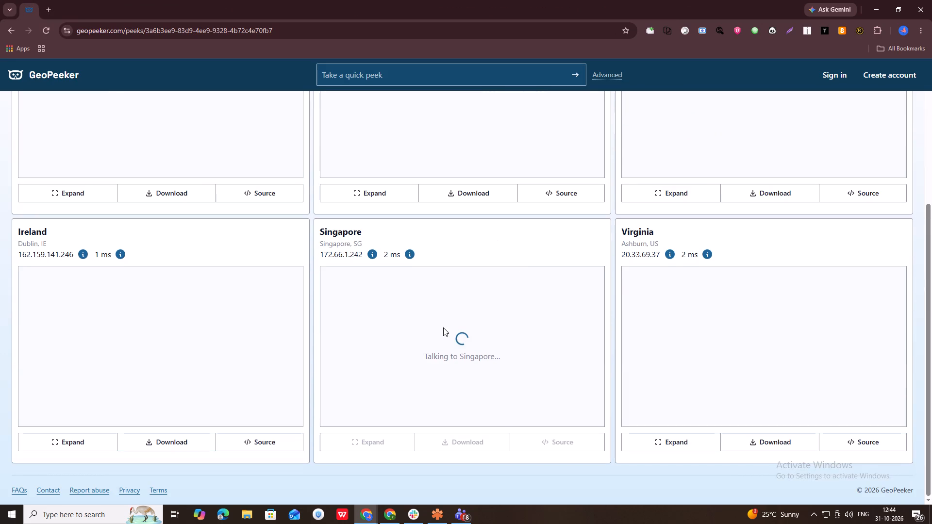
{"action": "scroll", "coordinate": [495, 324], "scroll_direction": "up", "scroll_amount": 7}
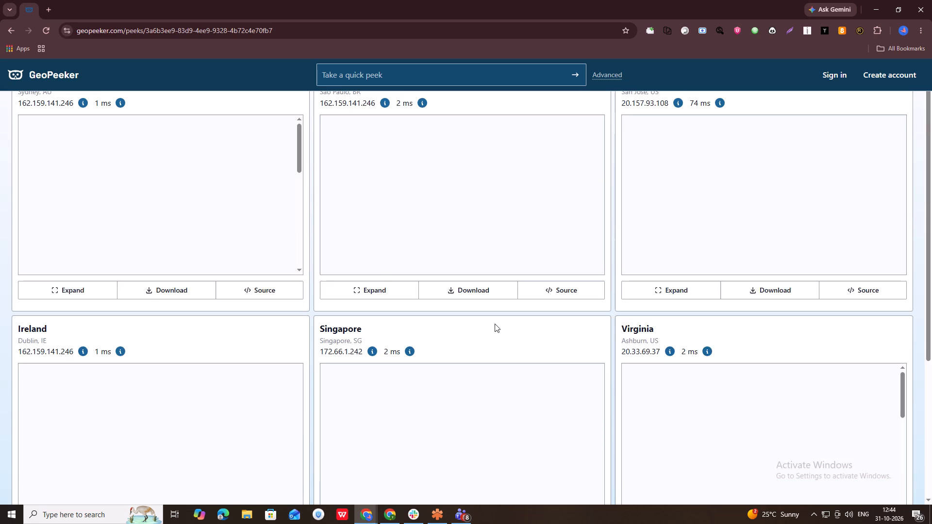
{"action": "scroll", "coordinate": [399, 246], "scroll_direction": "up", "scroll_amount": 5}
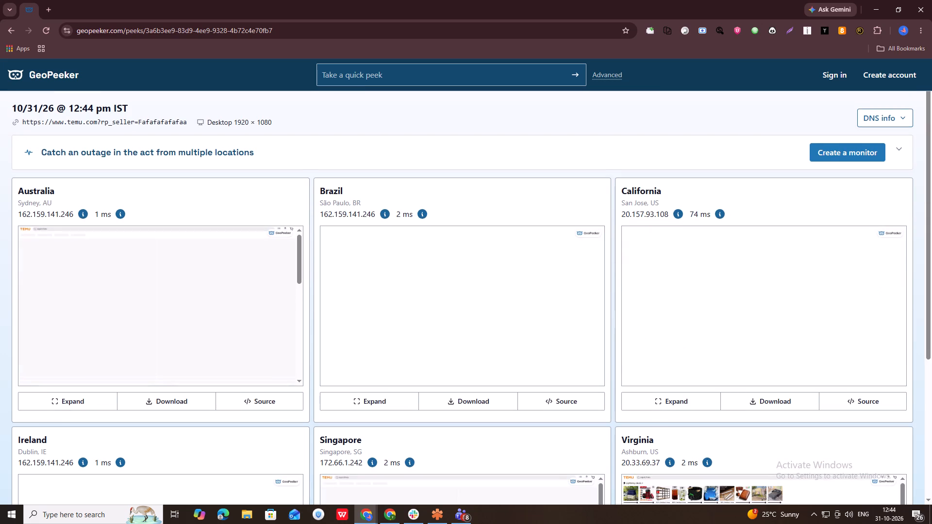
{"action": "scroll", "coordinate": [390, 273], "scroll_direction": "down", "scroll_amount": 10}
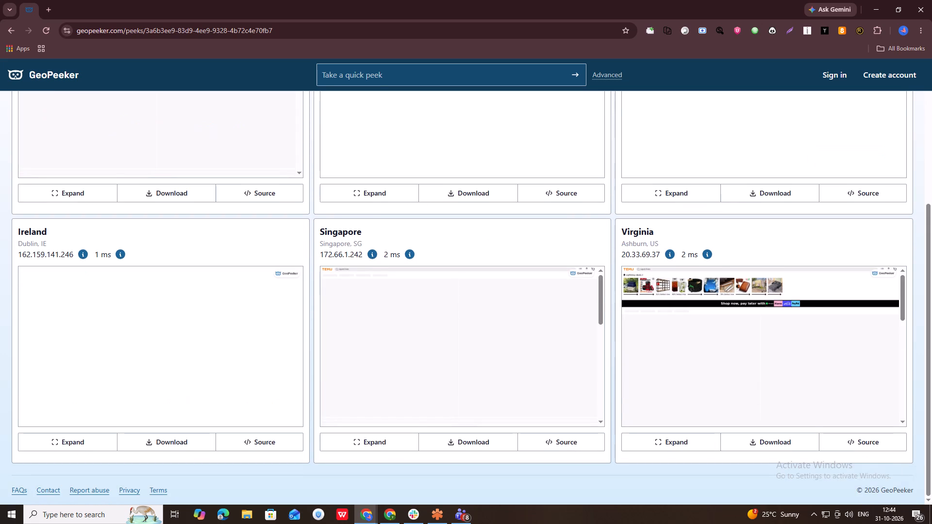
On the Temu page, dismiss the Google sign-in prompt and change the country/region to Virgin Islands (U.S.).
{"action": "key", "text": "alt+Tab"}
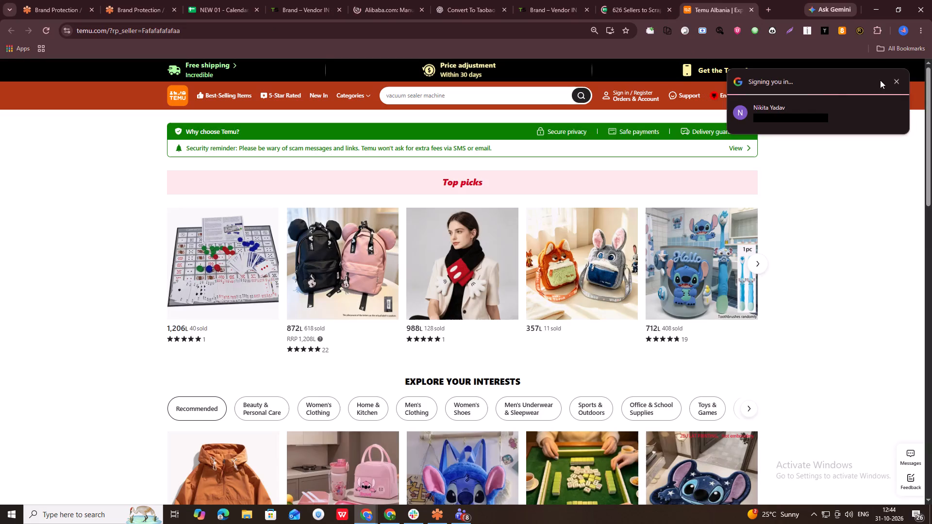
{"action": "left_click", "coordinate": [897, 79]}
{"action": "left_click", "coordinate": [724, 92]}
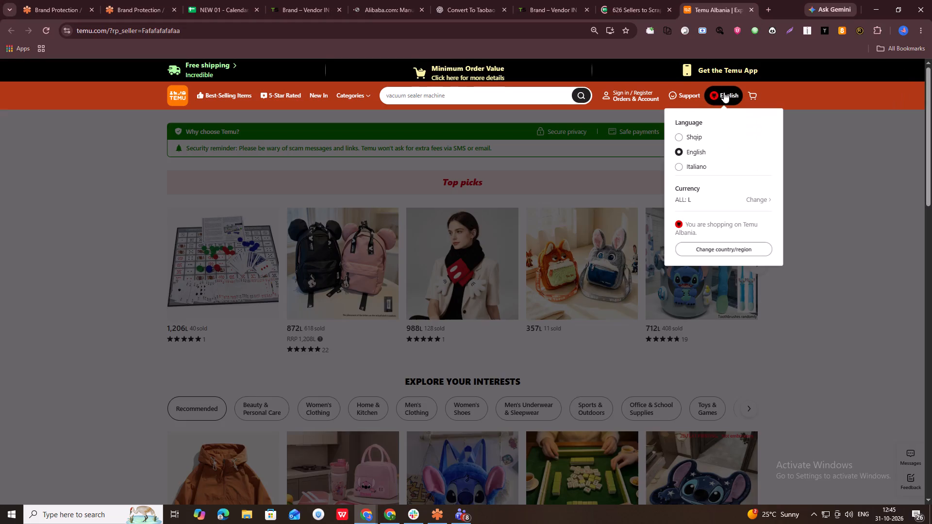
{"action": "left_click", "coordinate": [725, 250]}
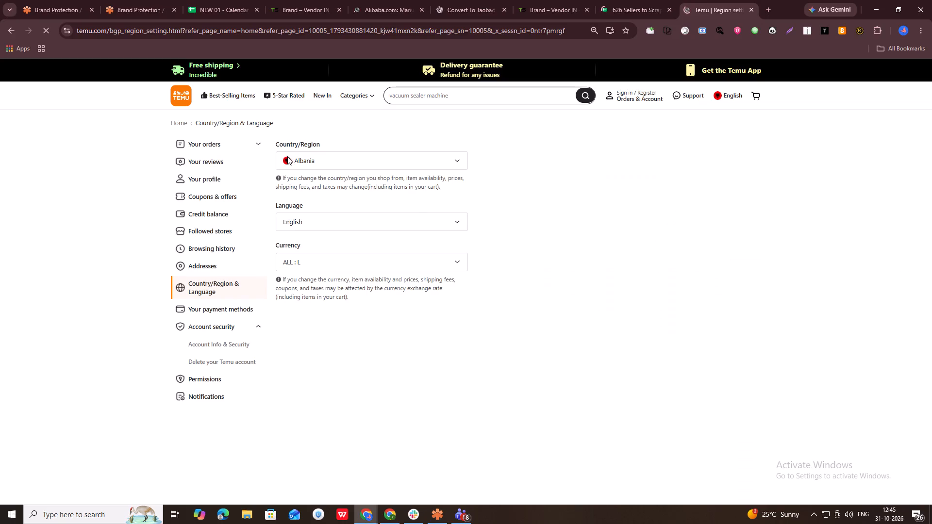
{"action": "left_click", "coordinate": [361, 166]}
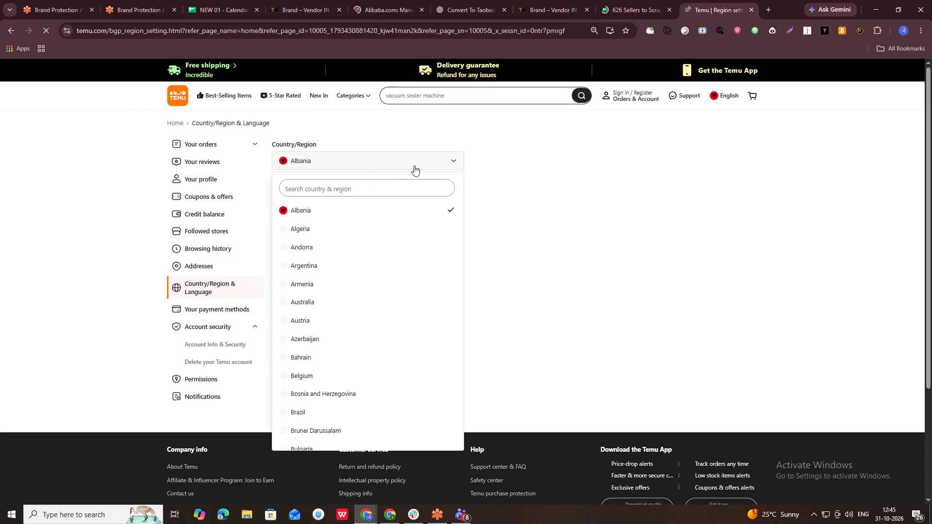
{"action": "type", "text": "virg"}
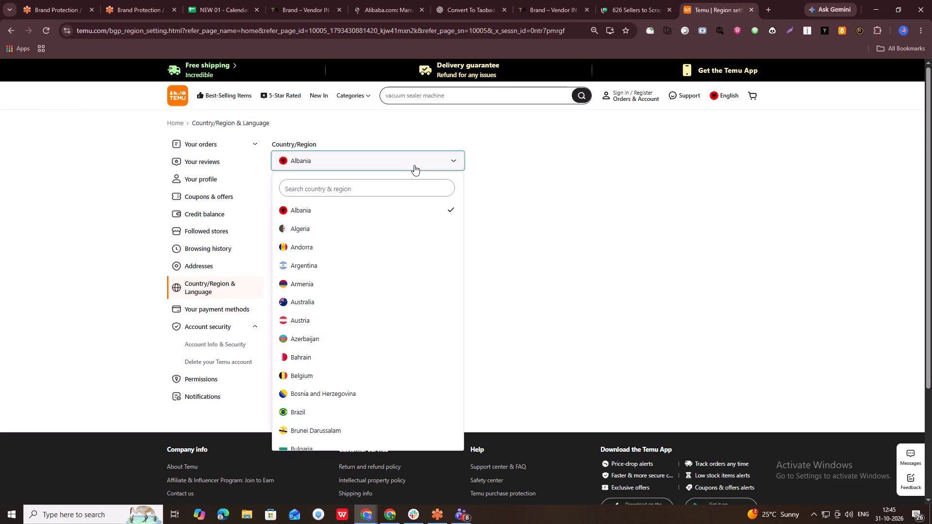
{"action": "left_click", "coordinate": [388, 191]}
{"action": "type", "text": "virgini"}
{"action": "key", "text": "BackSpace"}
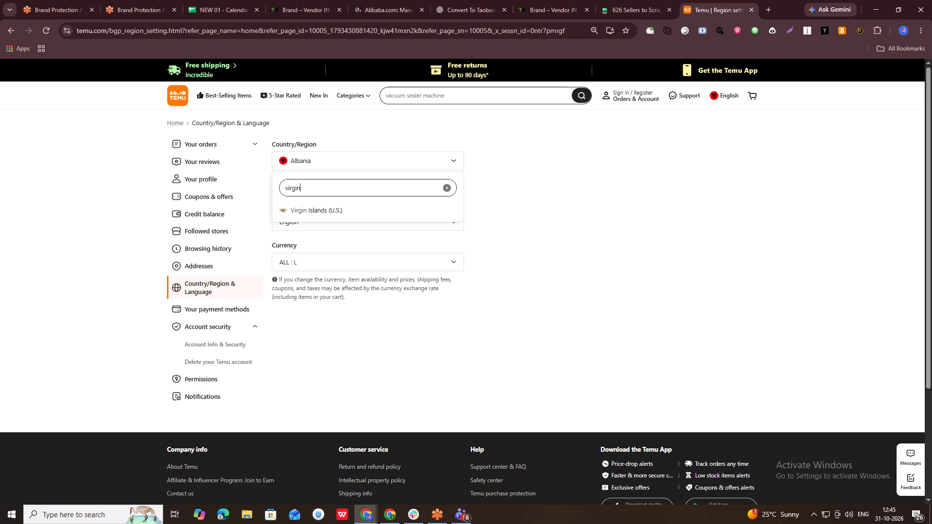
{"action": "left_click", "coordinate": [317, 211]}
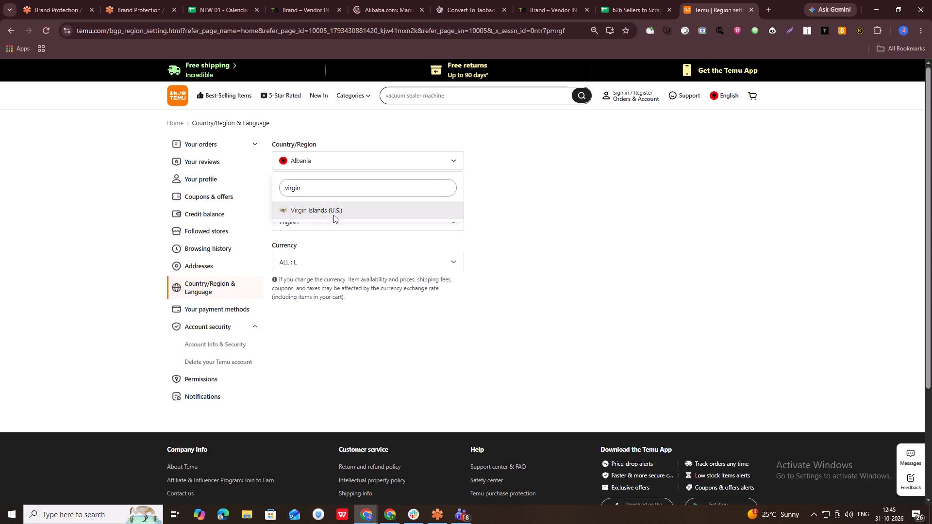
{"action": "left_click", "coordinate": [466, 295]}
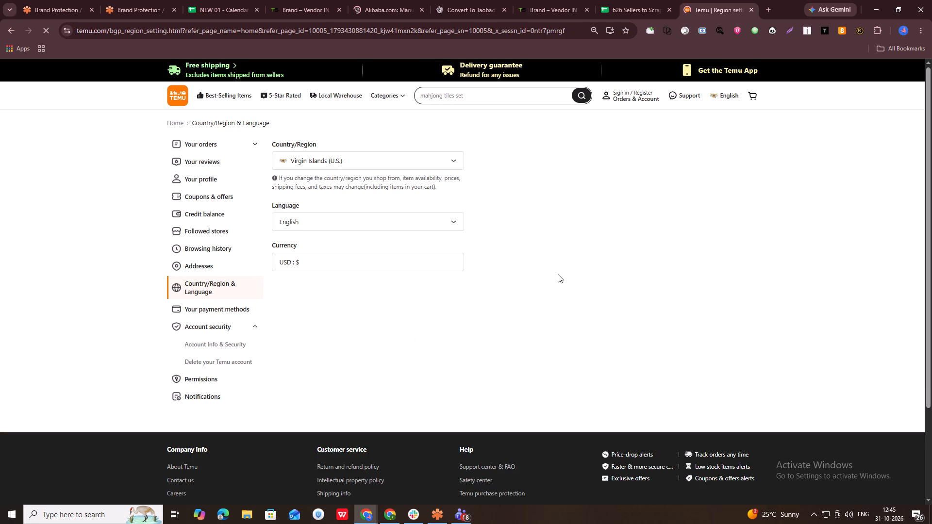
Return to the GeoPeeker location previews of the seller URL.
{"action": "key", "text": "alt+Tab"}
{"action": "key", "text": "alt+Tab"}
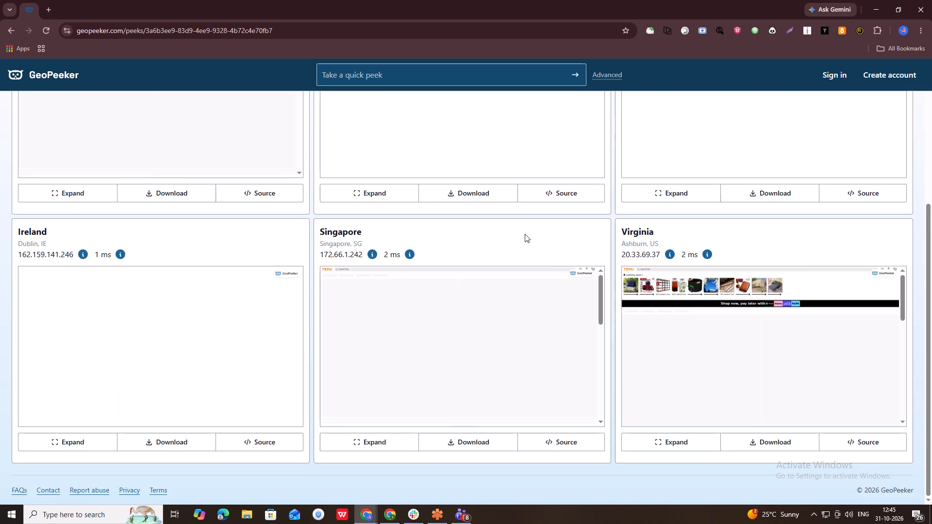
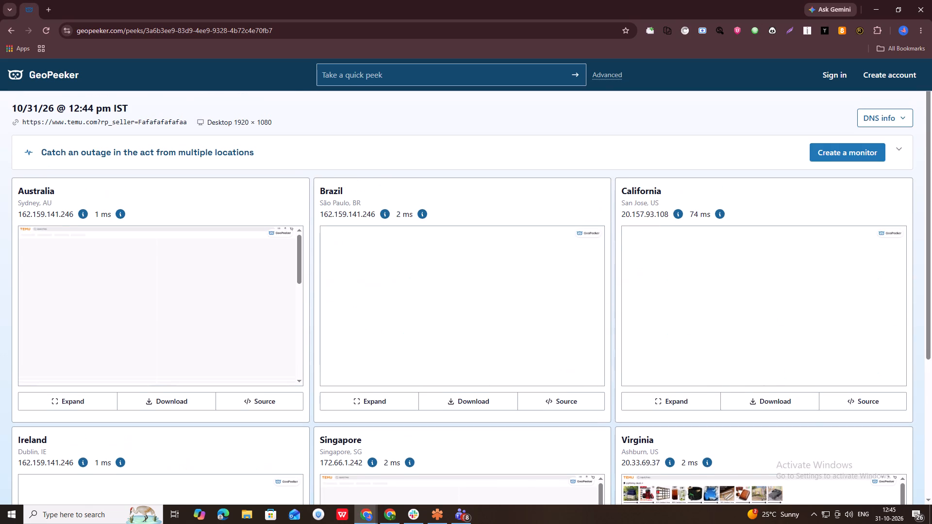
Look over the GeoPeeker previews of the seller URL again, including Ireland, Singapore and Virginia.
{"action": "scroll", "coordinate": [679, 305], "scroll_direction": "down", "scroll_amount": 8}
{"action": "scroll", "coordinate": [708, 319], "scroll_direction": "down", "scroll_amount": 13}
{"action": "scroll", "coordinate": [708, 319], "scroll_direction": "up", "scroll_amount": 5}
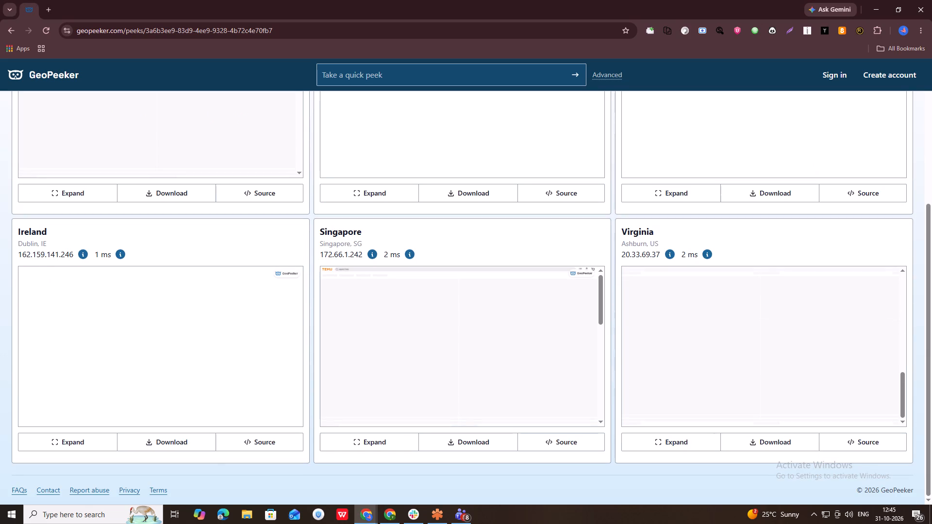
{"action": "scroll", "coordinate": [708, 319], "scroll_direction": "up", "scroll_amount": 20}
{"action": "scroll", "coordinate": [708, 319], "scroll_direction": "up", "scroll_amount": 2}
Copy the row 2 seller URL from the seller sheet and search Temu for it.
{"action": "key", "text": "alt+Tab"}
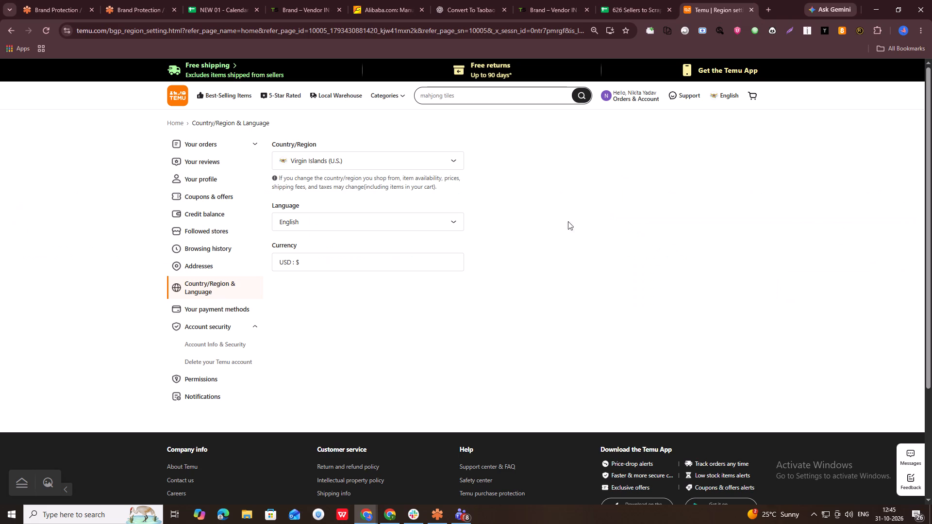
{"action": "left_click", "coordinate": [634, 0]}
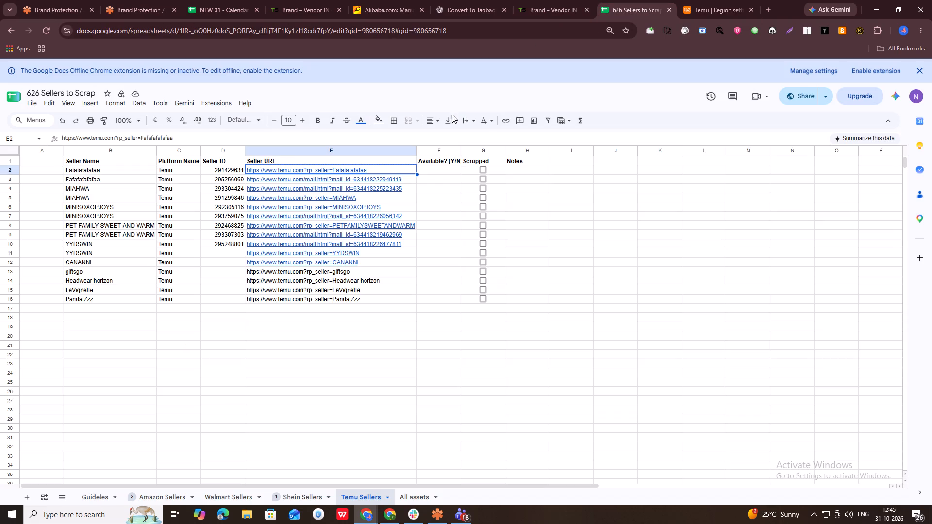
{"action": "key", "text": "ctrl+c"}
{"action": "key", "text": "alt+Tab"}
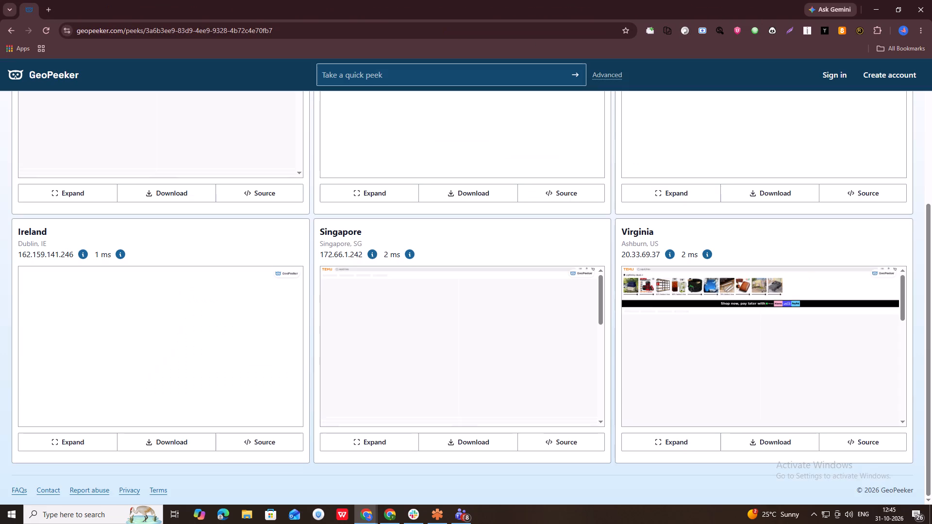
{"action": "key", "text": "alt+Tab"}
{"action": "left_click", "coordinate": [739, 0]}
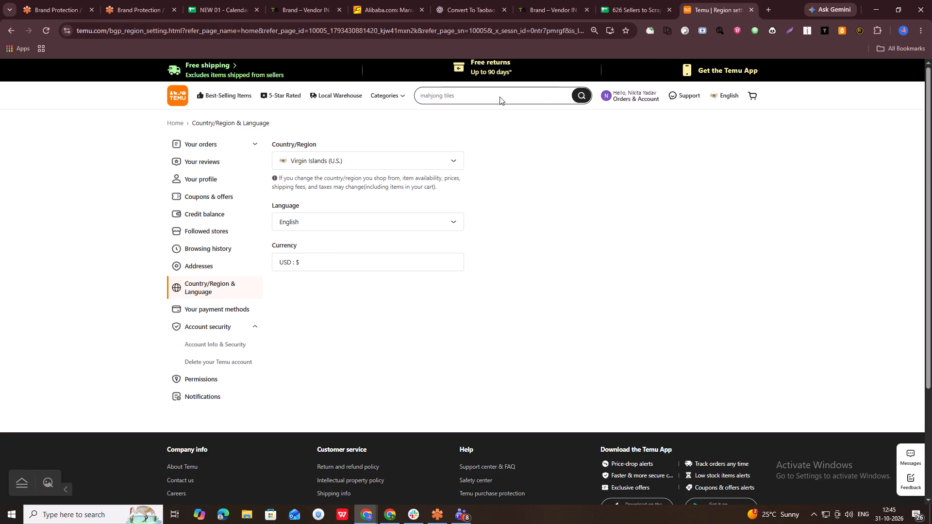
{"action": "left_click", "coordinate": [499, 97]}
{"action": "key", "text": "ctrl+v"}
{"action": "key", "text": "Return"}
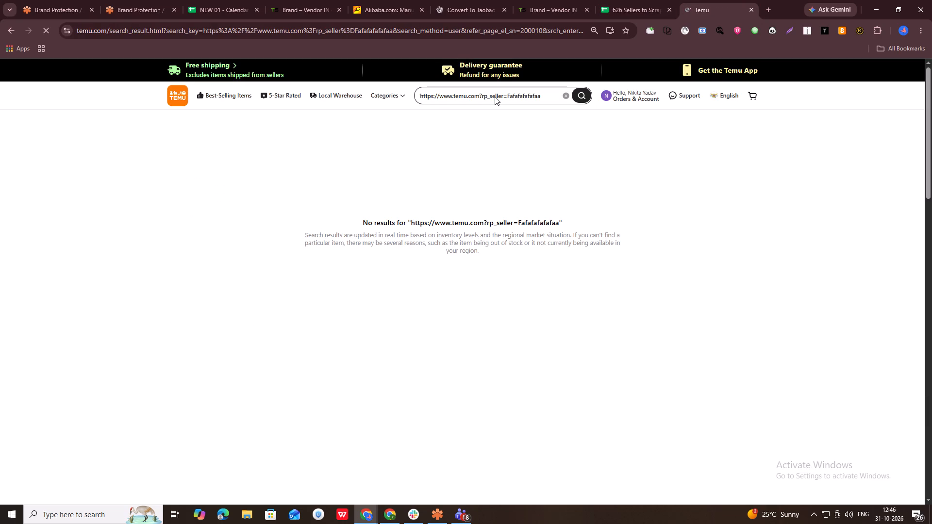
{"action": "double_click", "coordinate": [498, 97]}
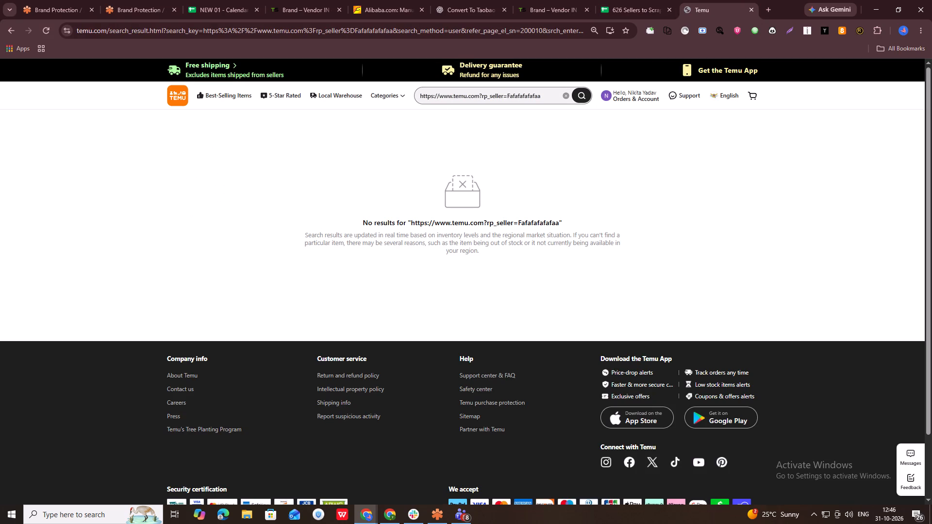
{"action": "key", "text": "Right"}
{"action": "key", "text": "Right"}
{"action": "key", "text": "ctrl+shift+Left"}
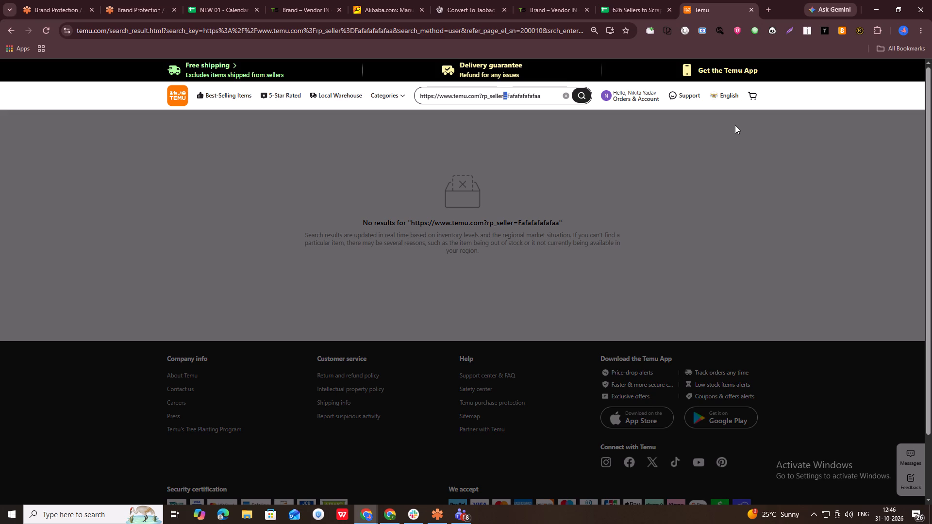
{"action": "key", "text": "ctrl+shift+Left"}
{"action": "key", "text": "ctrl+shift+Left"}
{"action": "key", "text": "ctrl+shift+Left"}
{"action": "key", "text": "ctrl+shift+Left"}
{"action": "key", "text": "ctrl+shift+Left"}
{"action": "key", "text": "ctrl+shift+Left"}
{"action": "key", "text": "ctrl+shift+Left"}
{"action": "key", "text": "ctrl+shift+Left"}
{"action": "key", "text": "ctrl+shift+Left"}
{"action": "key", "text": "ctrl+shift+Left"}
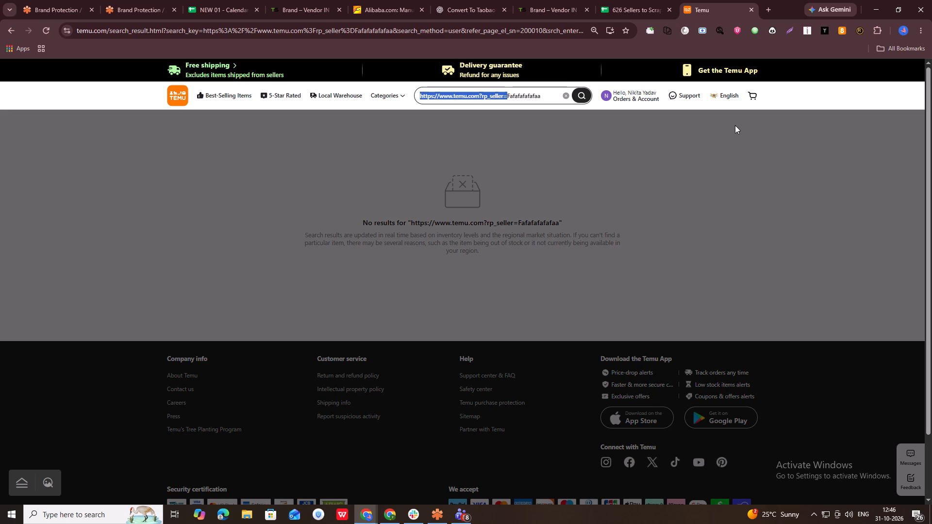
{"action": "key", "text": "BackSpace"}
{"action": "key", "text": "Return"}
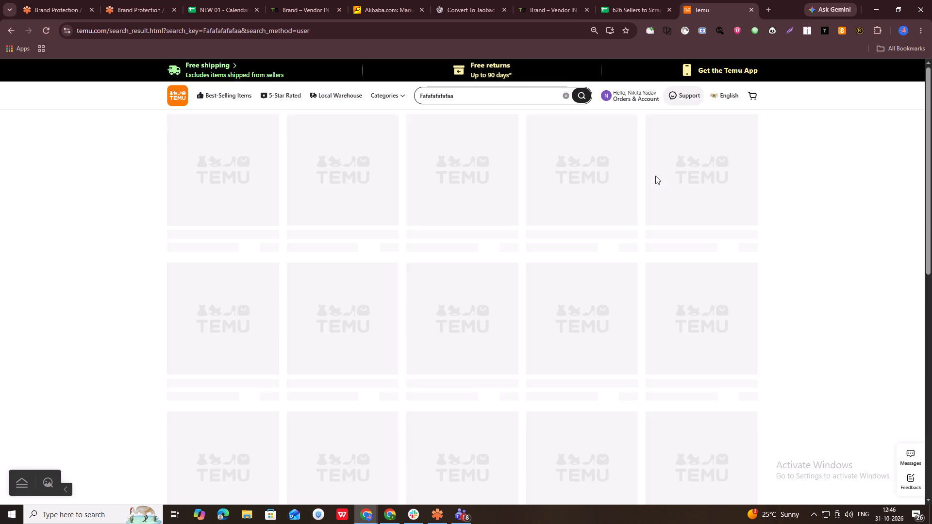
Search within the Temu results page for the copied seller URL.
{"action": "key", "text": "ctrl+f"}
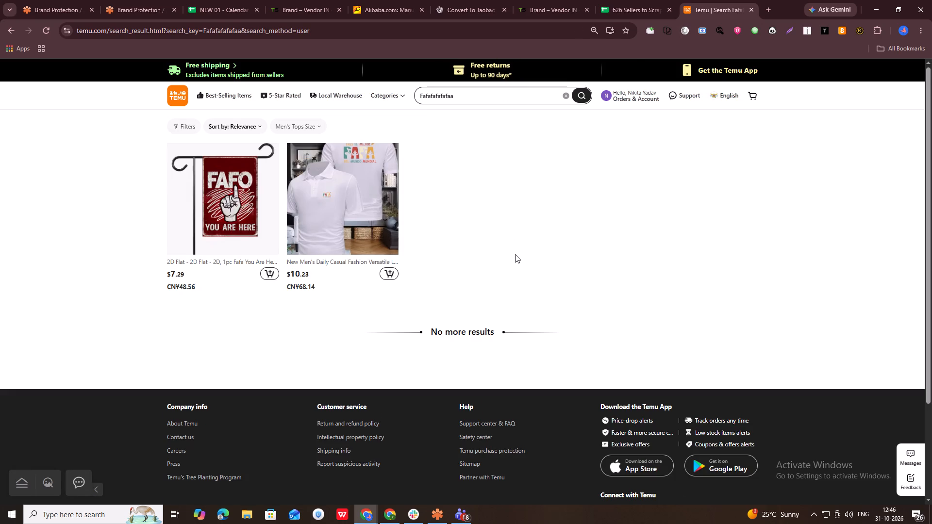
{"action": "key", "text": "ctrl+v"}
{"action": "key", "text": "ctrl+f"}
{"action": "key", "text": "ctrl+v"}
{"action": "key", "text": "ctrl+f"}
{"action": "key", "text": "ctrl+v"}
{"action": "key", "text": "alt+Tab"}
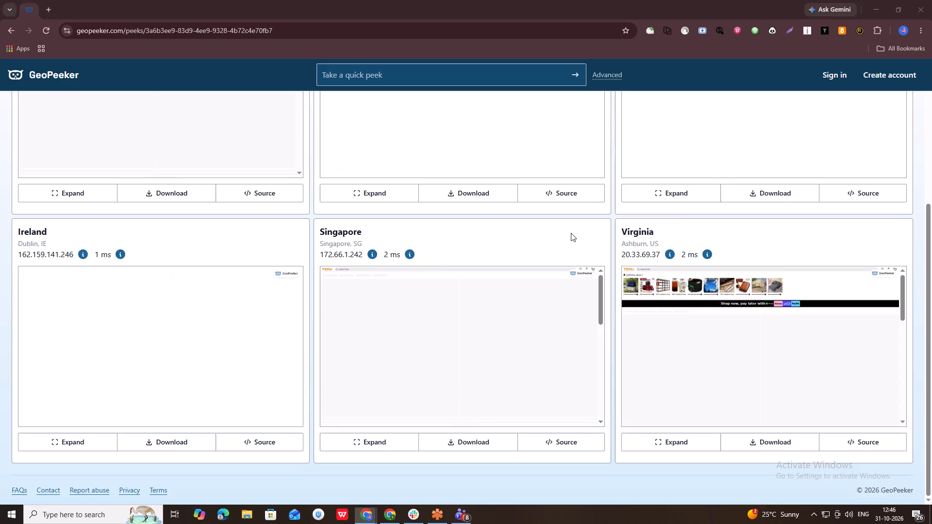
{"action": "key", "text": "alt+Tab"}
{"action": "key", "text": "alt+Tab"}
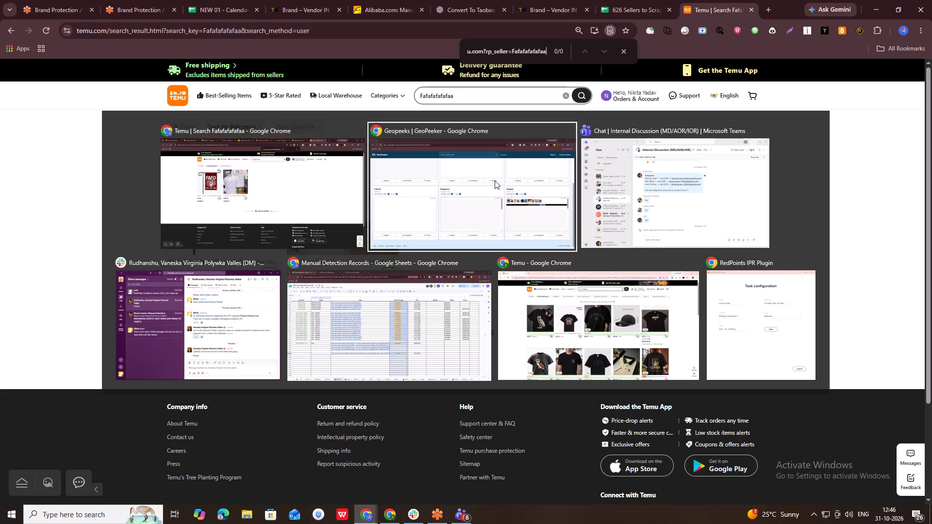
{"action": "key", "text": "alt+Tab"}
Copy the row 2 seller URL from the Temu Sellers sheet again.
{"action": "key", "text": "ctrl+shift+Tab"}
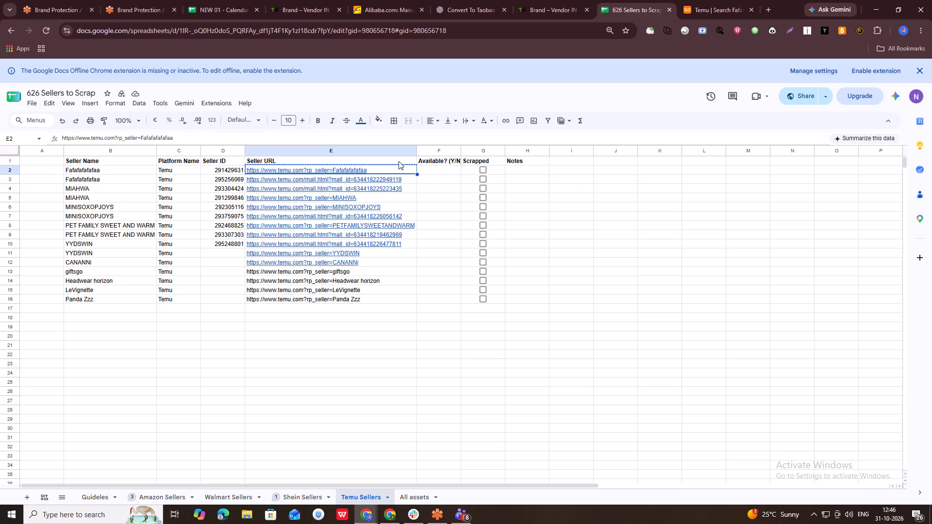
{"action": "left_click", "coordinate": [394, 171]}
{"action": "key", "text": "ctrl+c"}
{"action": "key", "text": "alt+Tab"}
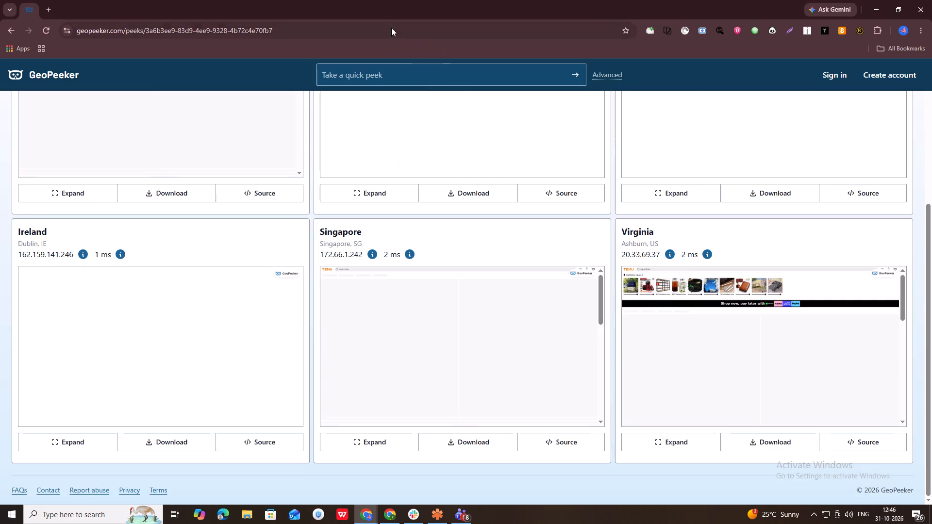
{"action": "key", "text": "alt+Tab"}
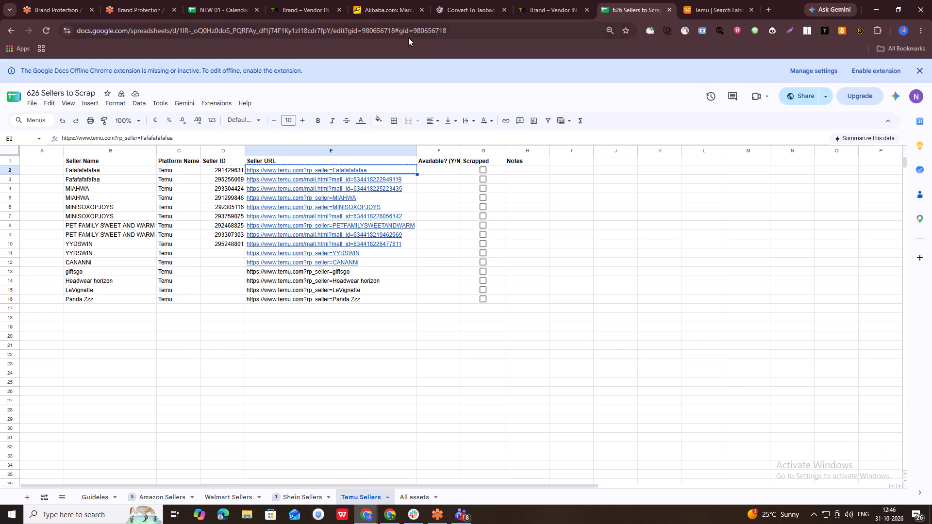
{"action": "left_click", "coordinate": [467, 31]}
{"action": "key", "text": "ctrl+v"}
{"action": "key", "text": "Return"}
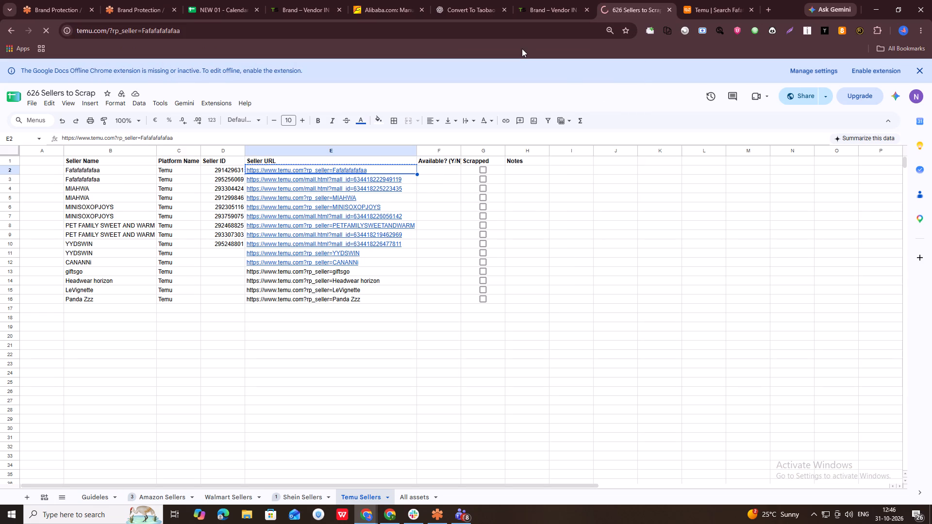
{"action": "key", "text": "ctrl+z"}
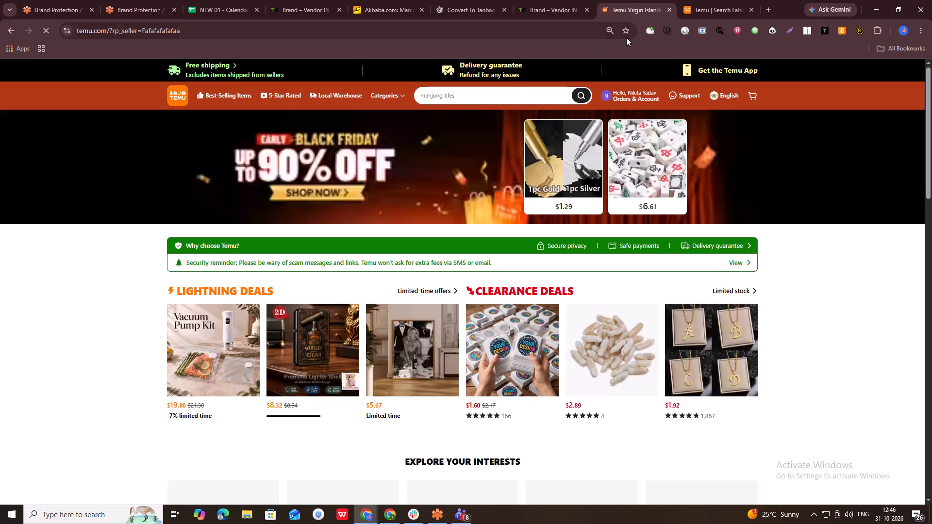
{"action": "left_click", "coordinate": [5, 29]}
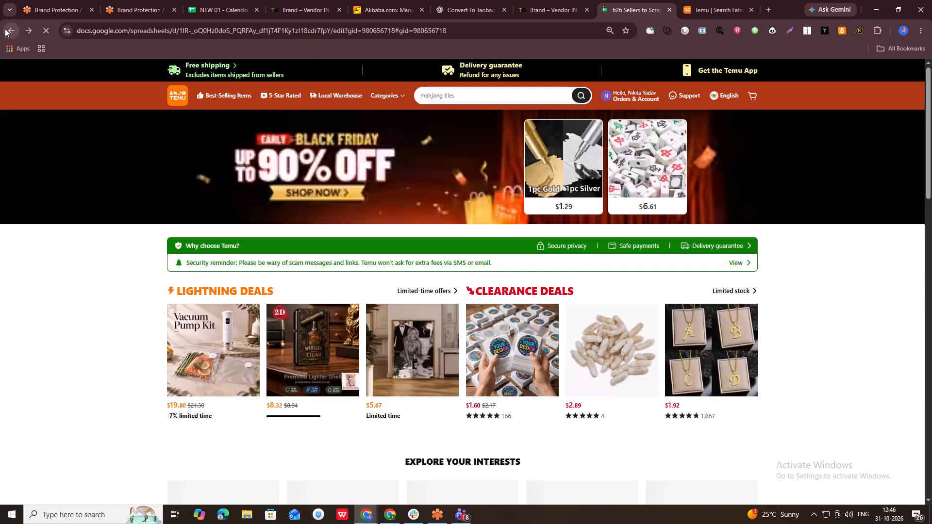
Open the copied seller URL in the existing Temu search results tab and look over the page it loads.
{"action": "left_click", "coordinate": [702, 0]}
{"action": "left_click", "coordinate": [454, 32]}
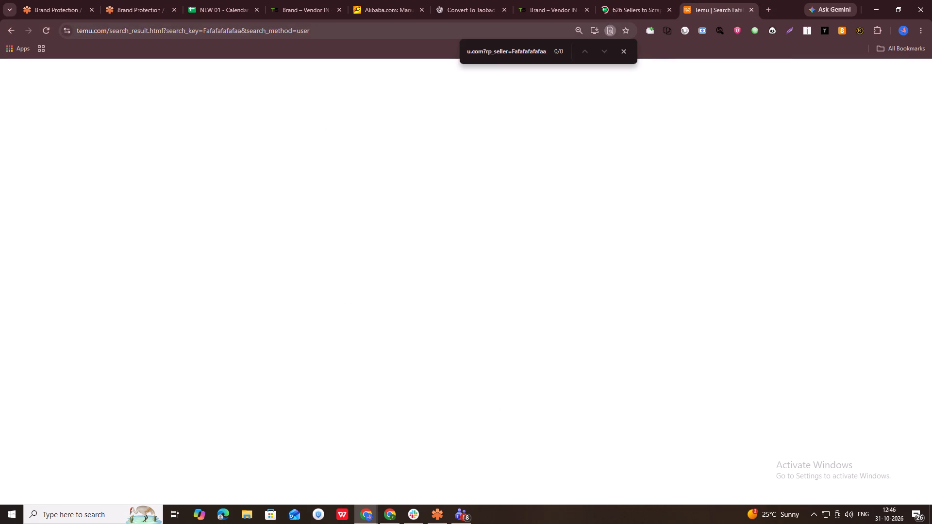
{"action": "key", "text": "ctrl+v"}
{"action": "key", "text": "Return"}
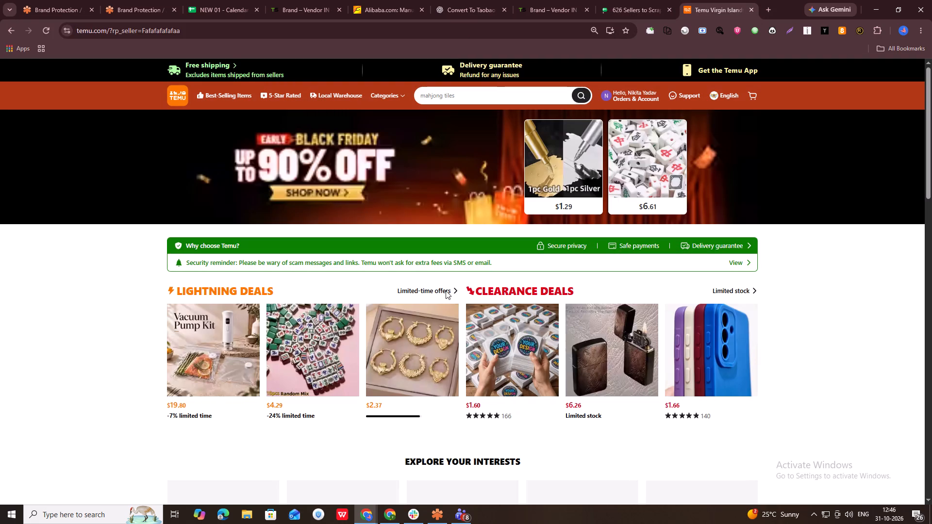
{"action": "scroll", "coordinate": [507, 308], "scroll_direction": "down", "scroll_amount": 4}
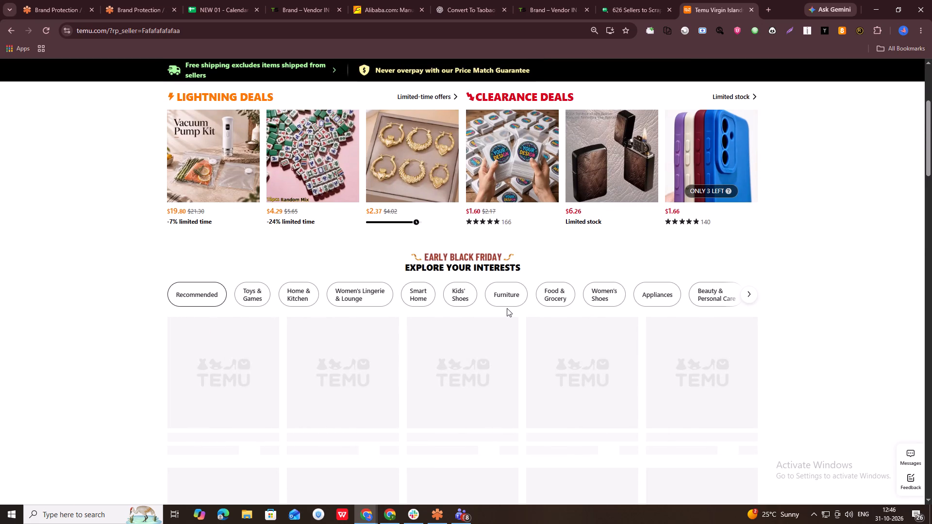
{"action": "scroll", "coordinate": [507, 308], "scroll_direction": "up", "scroll_amount": 14}
{"action": "scroll", "coordinate": [577, 366], "scroll_direction": "down", "scroll_amount": 4}
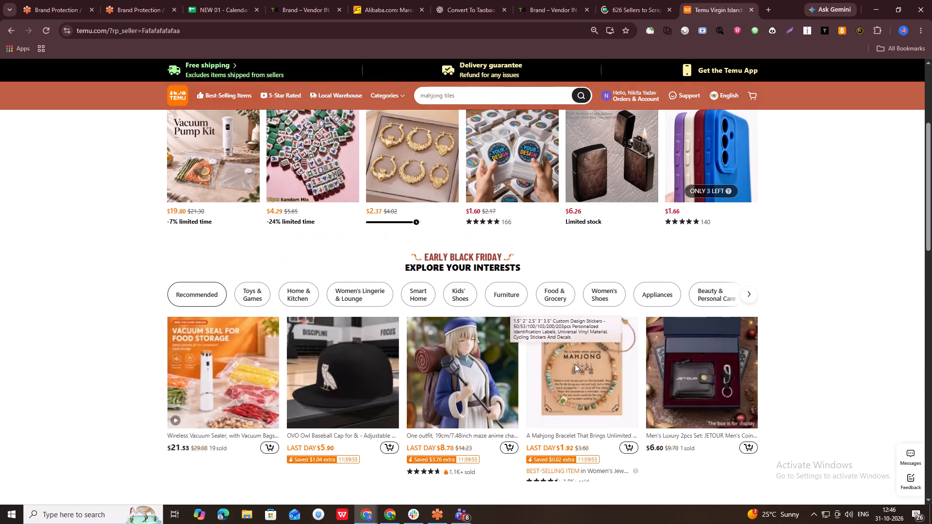
Open the 19cm/7.48inch maze anime character model listing separately, dismiss the Temu Japan prompt, and examine the listing.
{"action": "middle_click", "coordinate": [449, 437]}
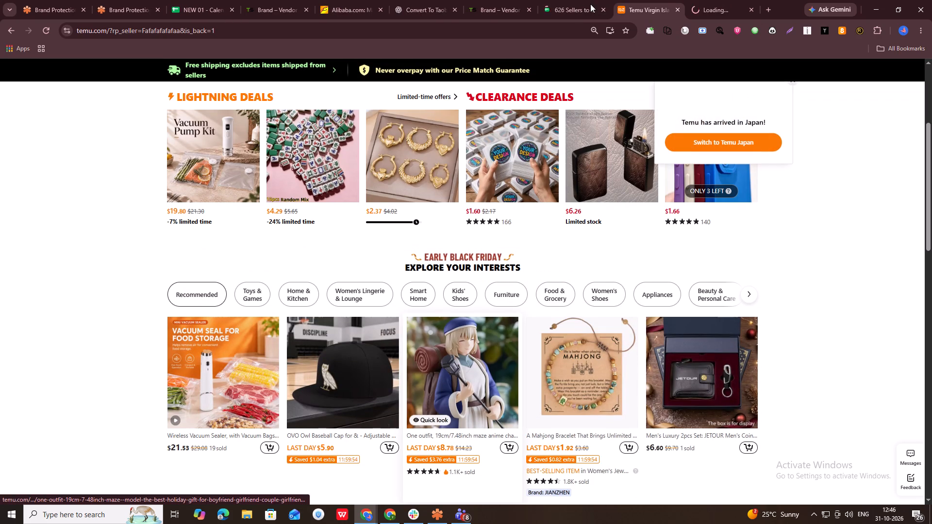
{"action": "scroll", "coordinate": [719, 245], "scroll_direction": "up", "scroll_amount": 10}
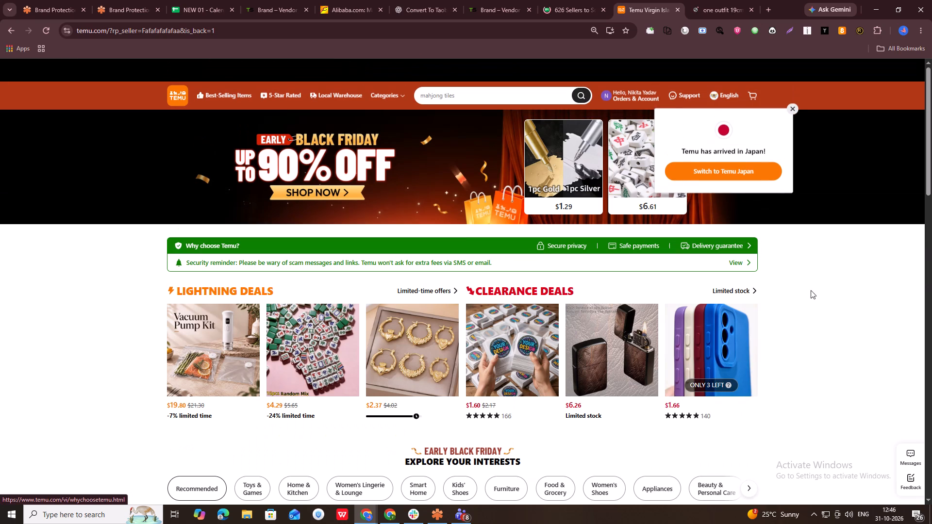
{"action": "left_click", "coordinate": [794, 104]}
{"action": "left_click", "coordinate": [715, 0]}
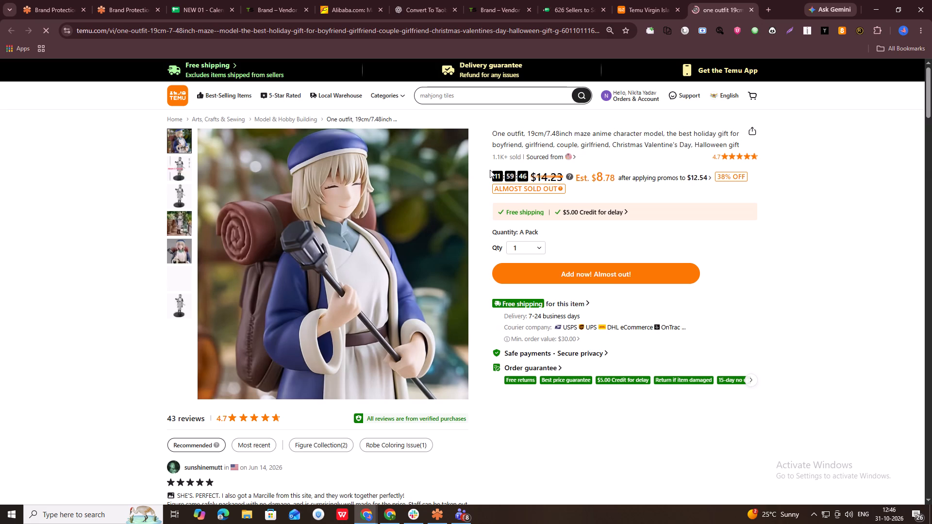
{"action": "scroll", "coordinate": [348, 334], "scroll_direction": "down", "scroll_amount": 2}
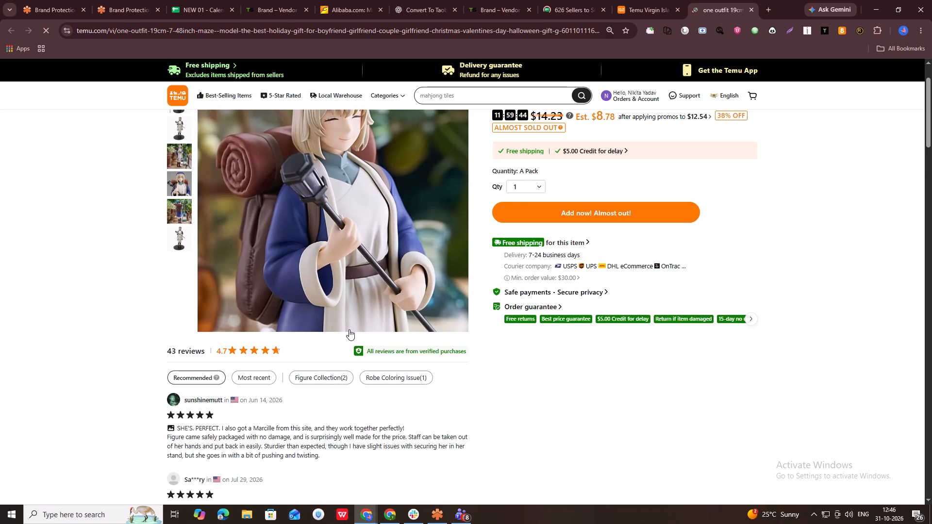
{"action": "scroll", "coordinate": [279, 263], "scroll_direction": "up", "scroll_amount": 2}
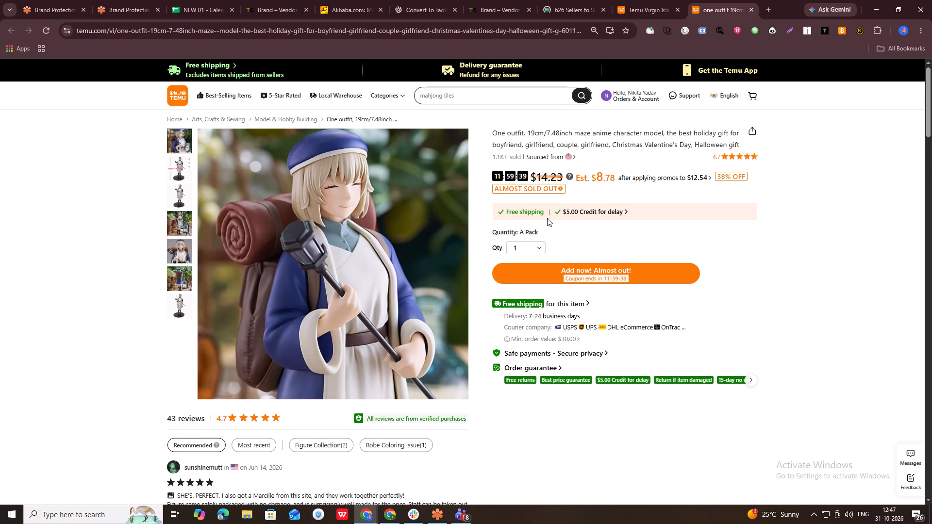
Open the anime figure seller's store from the listing, and close the product and Temu homepage tabs.
{"action": "left_click", "coordinate": [544, 157]}
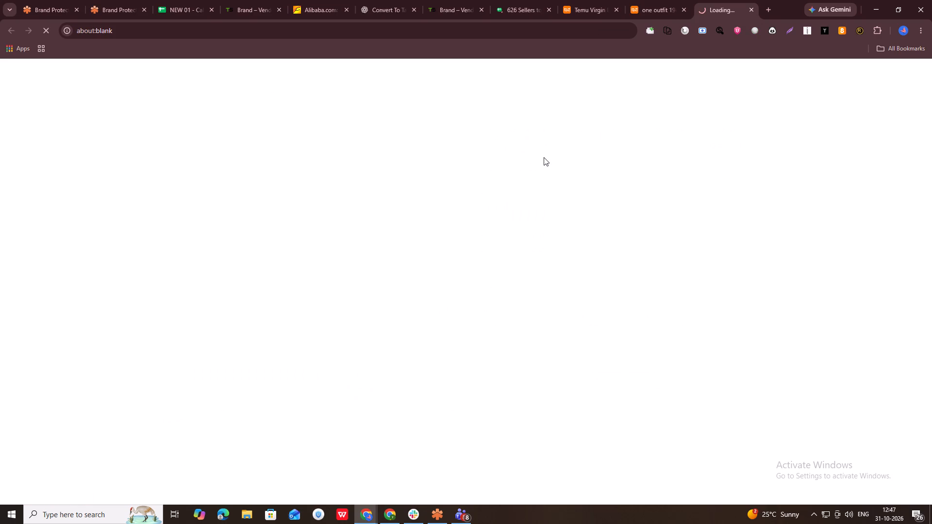
{"action": "middle_click", "coordinate": [653, 0]}
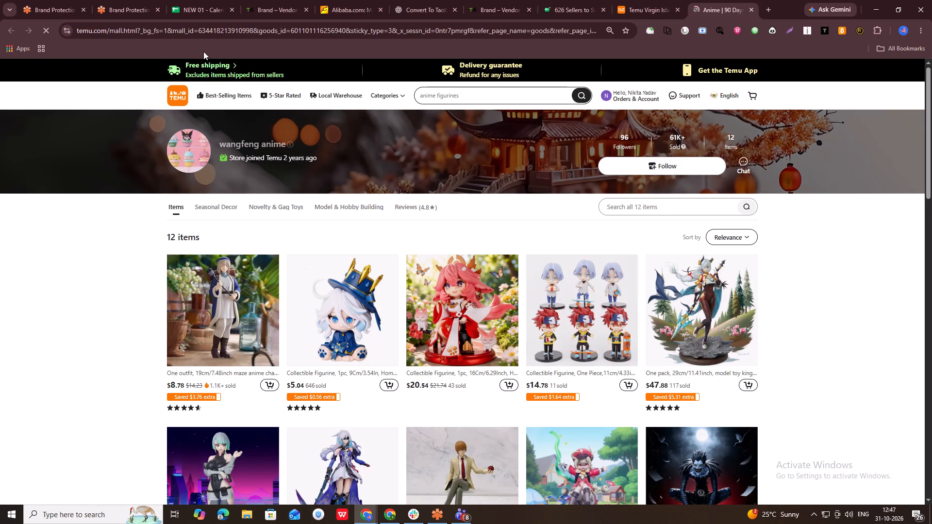
{"action": "key", "text": "alt+Tab"}
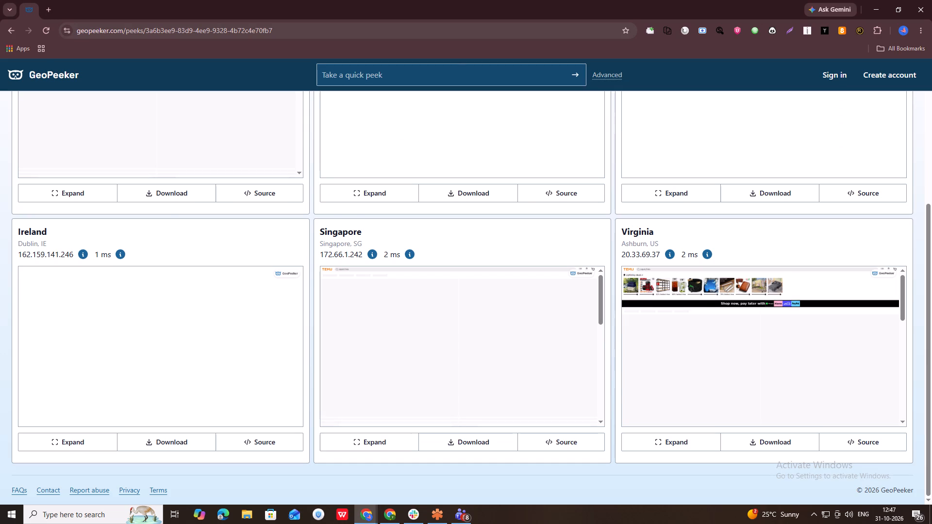
{"action": "key", "text": "alt+Tab"}
{"action": "left_click", "coordinate": [601, 0]}
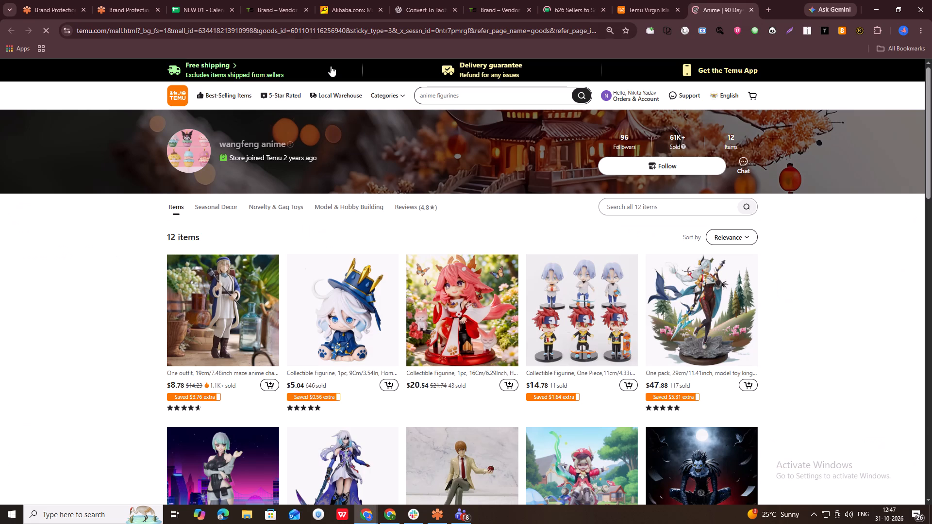
{"action": "left_click", "coordinate": [648, 0]}
{"action": "middle_click", "coordinate": [654, 0]}
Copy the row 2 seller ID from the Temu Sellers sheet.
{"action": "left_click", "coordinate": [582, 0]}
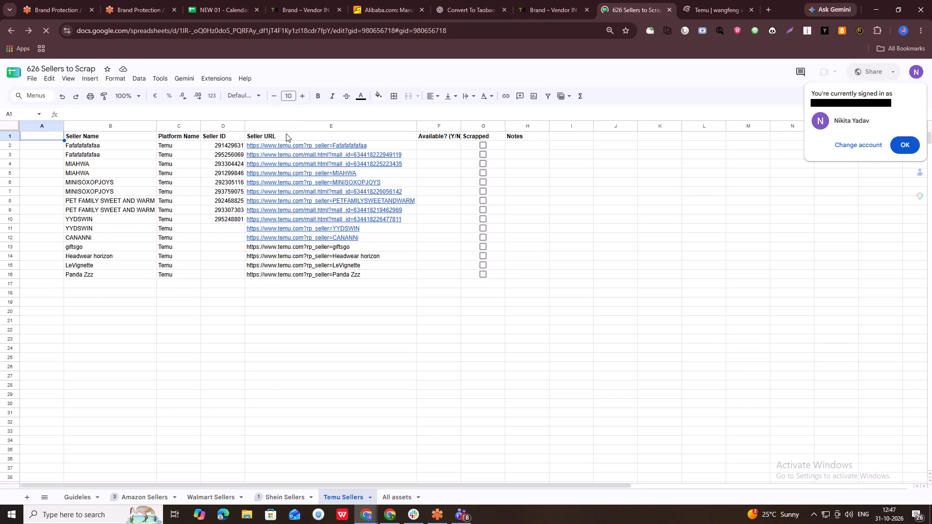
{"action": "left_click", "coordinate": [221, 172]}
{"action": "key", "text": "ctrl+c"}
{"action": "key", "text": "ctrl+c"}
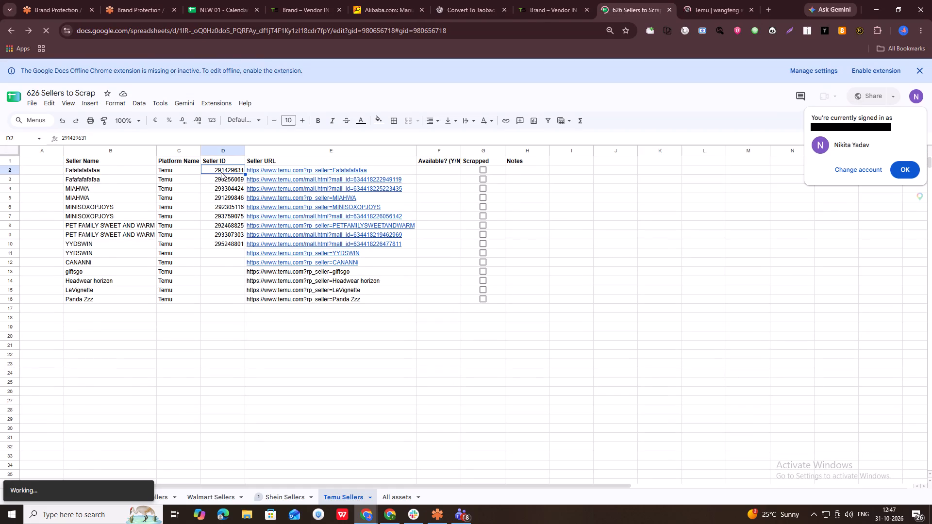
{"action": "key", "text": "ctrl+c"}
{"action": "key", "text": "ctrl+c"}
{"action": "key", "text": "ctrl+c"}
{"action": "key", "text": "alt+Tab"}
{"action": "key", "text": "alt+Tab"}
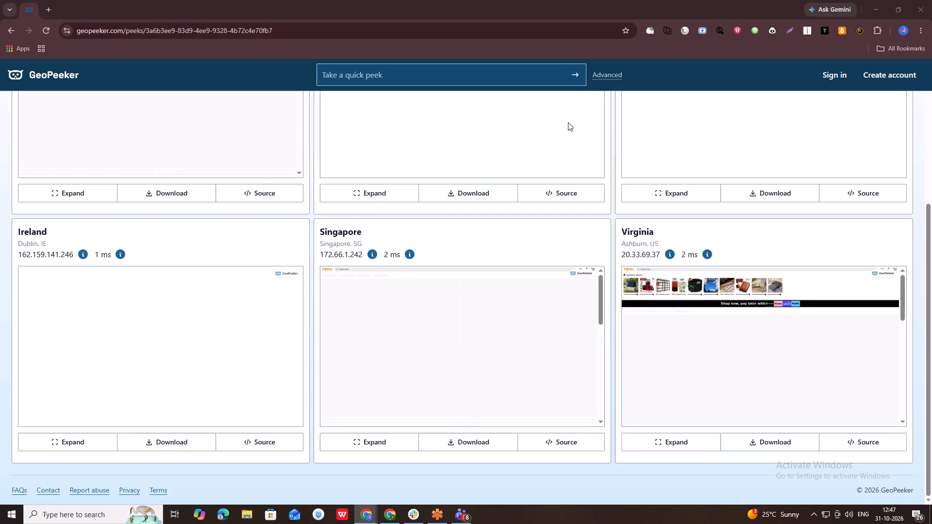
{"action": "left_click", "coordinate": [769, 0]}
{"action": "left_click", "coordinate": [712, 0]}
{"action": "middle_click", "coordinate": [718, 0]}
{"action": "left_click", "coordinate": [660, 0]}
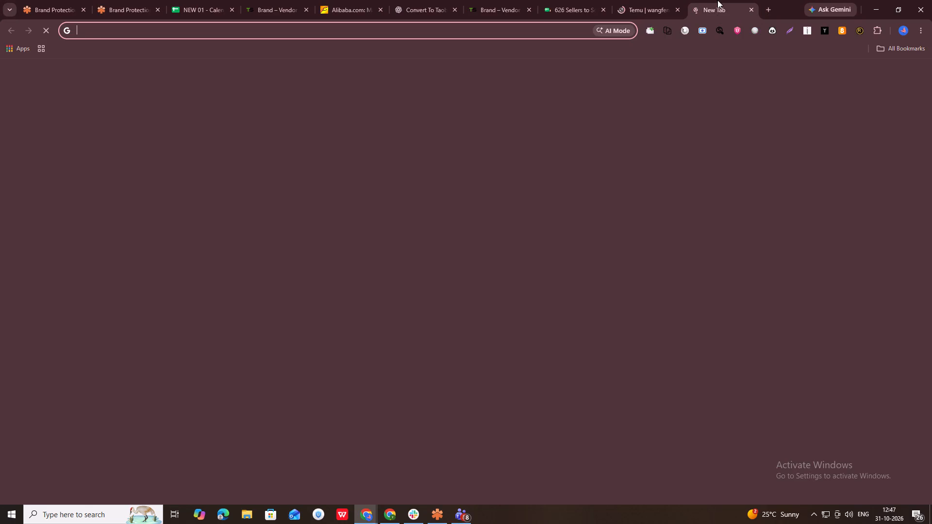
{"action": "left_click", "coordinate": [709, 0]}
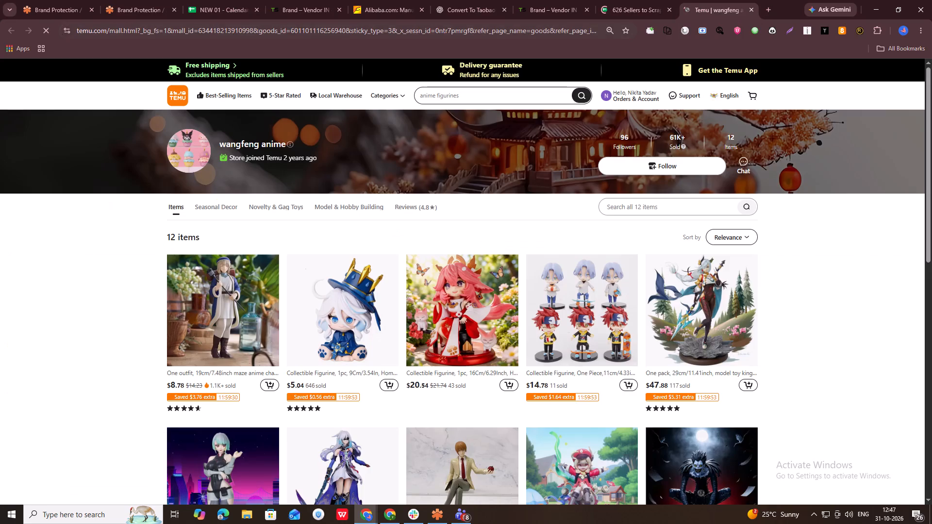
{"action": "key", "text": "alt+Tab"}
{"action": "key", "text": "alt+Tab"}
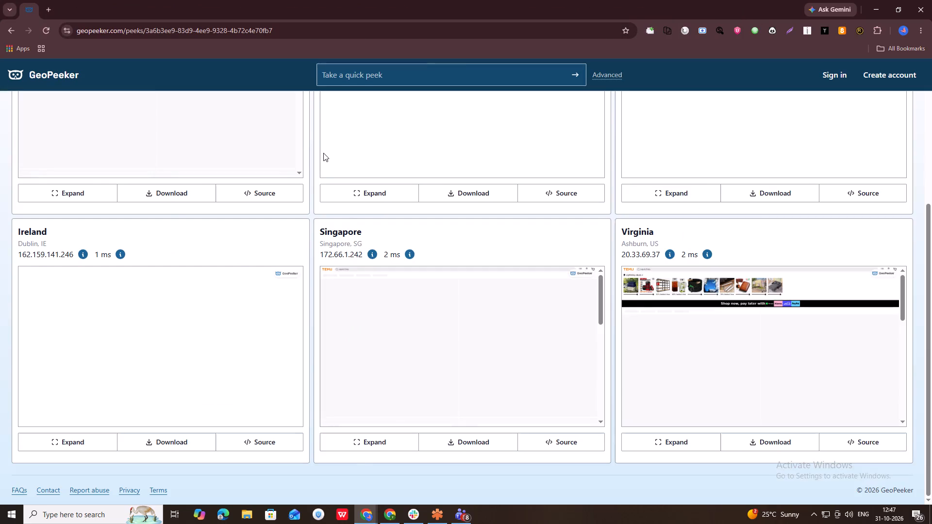
Move the wangfeng anime store tab into its own maximised window.
{"action": "left_click_drag", "start_coordinate": [690, 0], "coordinate": [695, 150]}
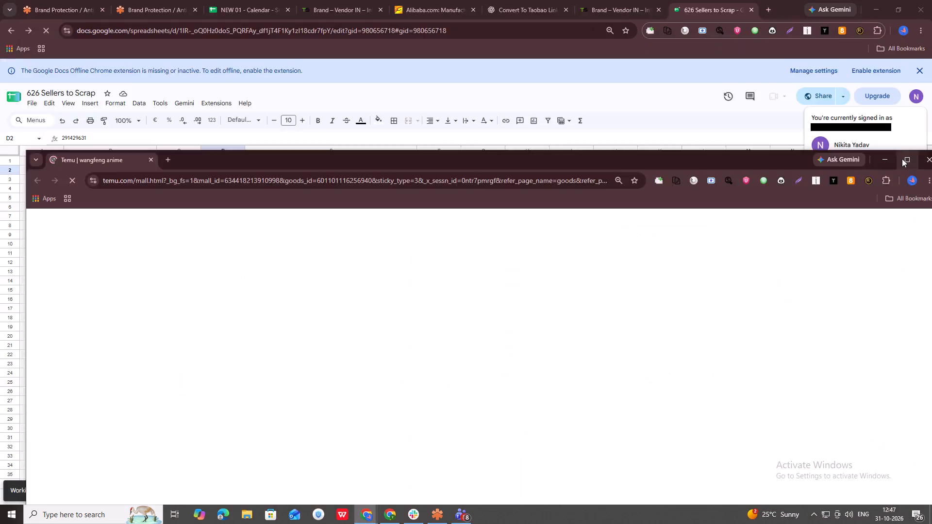
{"action": "left_click", "coordinate": [902, 159]}
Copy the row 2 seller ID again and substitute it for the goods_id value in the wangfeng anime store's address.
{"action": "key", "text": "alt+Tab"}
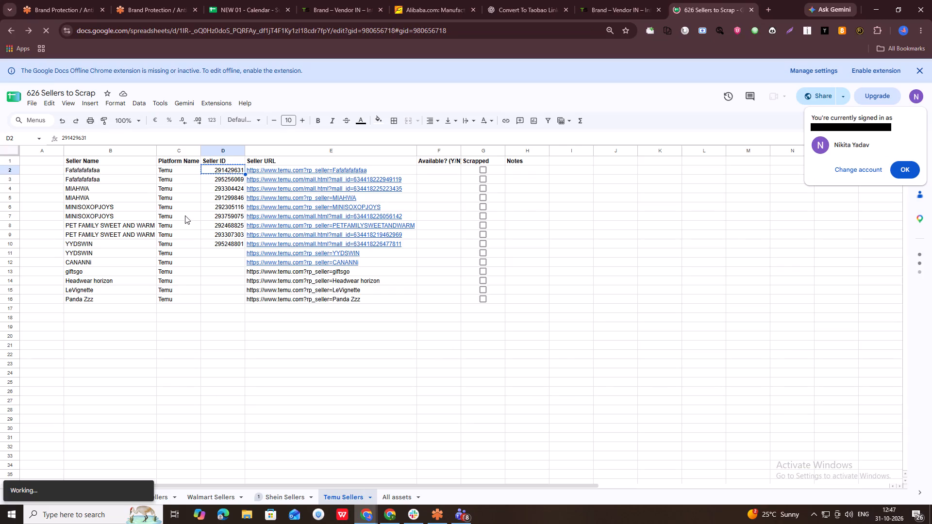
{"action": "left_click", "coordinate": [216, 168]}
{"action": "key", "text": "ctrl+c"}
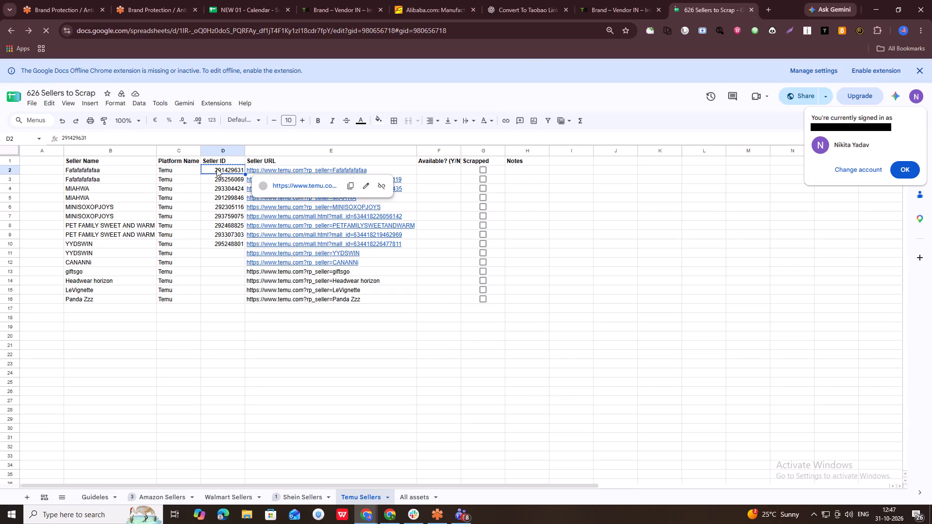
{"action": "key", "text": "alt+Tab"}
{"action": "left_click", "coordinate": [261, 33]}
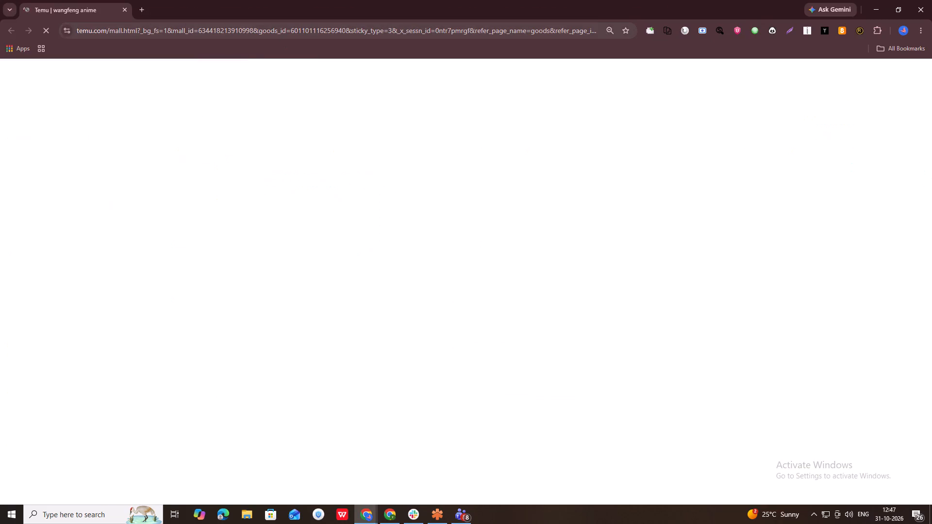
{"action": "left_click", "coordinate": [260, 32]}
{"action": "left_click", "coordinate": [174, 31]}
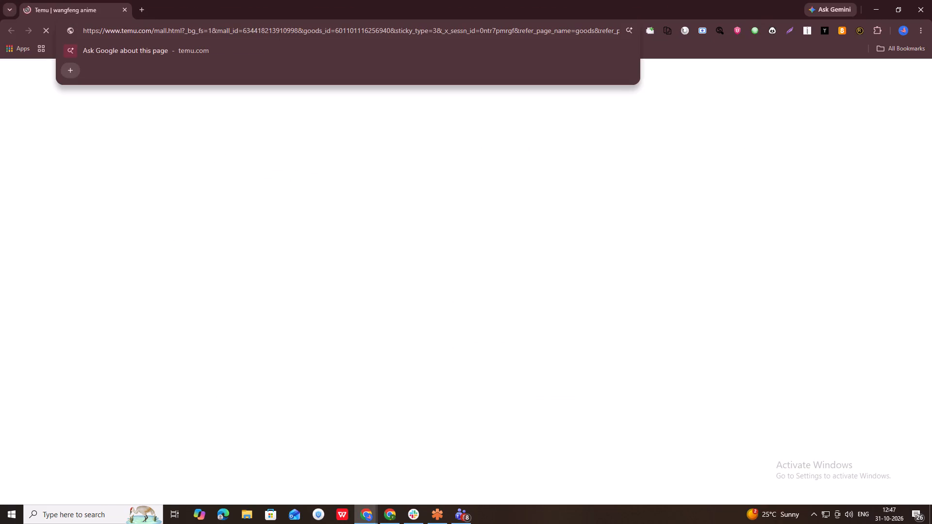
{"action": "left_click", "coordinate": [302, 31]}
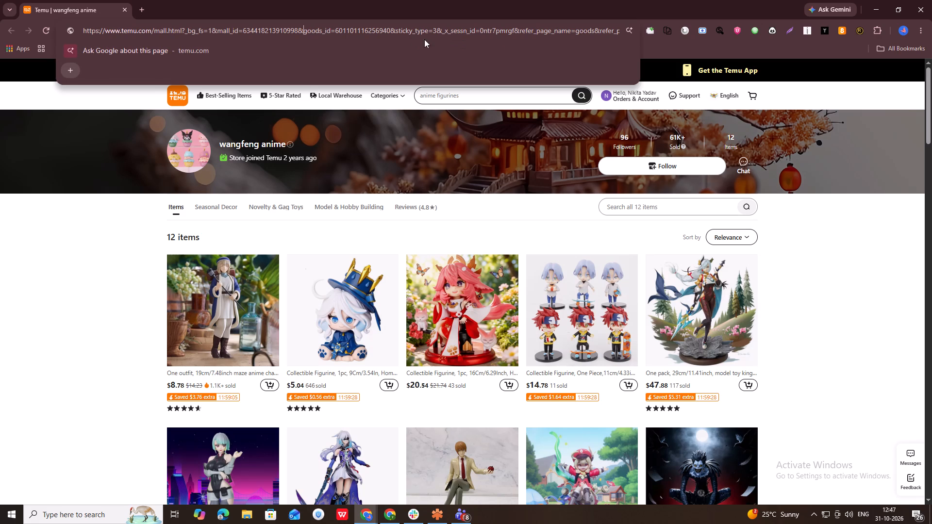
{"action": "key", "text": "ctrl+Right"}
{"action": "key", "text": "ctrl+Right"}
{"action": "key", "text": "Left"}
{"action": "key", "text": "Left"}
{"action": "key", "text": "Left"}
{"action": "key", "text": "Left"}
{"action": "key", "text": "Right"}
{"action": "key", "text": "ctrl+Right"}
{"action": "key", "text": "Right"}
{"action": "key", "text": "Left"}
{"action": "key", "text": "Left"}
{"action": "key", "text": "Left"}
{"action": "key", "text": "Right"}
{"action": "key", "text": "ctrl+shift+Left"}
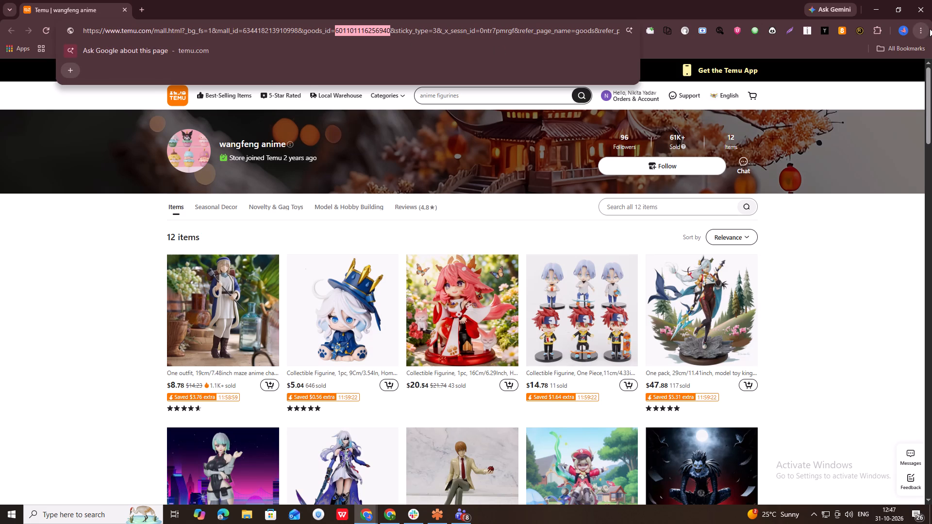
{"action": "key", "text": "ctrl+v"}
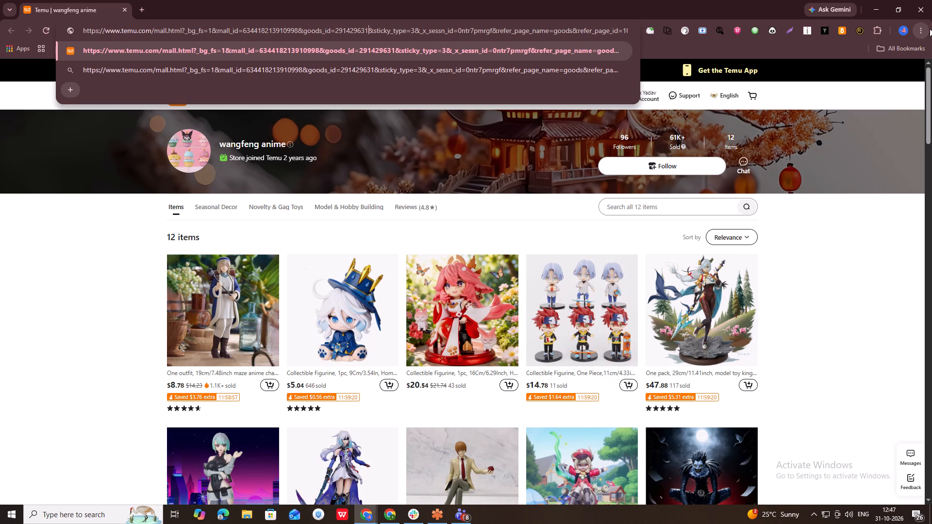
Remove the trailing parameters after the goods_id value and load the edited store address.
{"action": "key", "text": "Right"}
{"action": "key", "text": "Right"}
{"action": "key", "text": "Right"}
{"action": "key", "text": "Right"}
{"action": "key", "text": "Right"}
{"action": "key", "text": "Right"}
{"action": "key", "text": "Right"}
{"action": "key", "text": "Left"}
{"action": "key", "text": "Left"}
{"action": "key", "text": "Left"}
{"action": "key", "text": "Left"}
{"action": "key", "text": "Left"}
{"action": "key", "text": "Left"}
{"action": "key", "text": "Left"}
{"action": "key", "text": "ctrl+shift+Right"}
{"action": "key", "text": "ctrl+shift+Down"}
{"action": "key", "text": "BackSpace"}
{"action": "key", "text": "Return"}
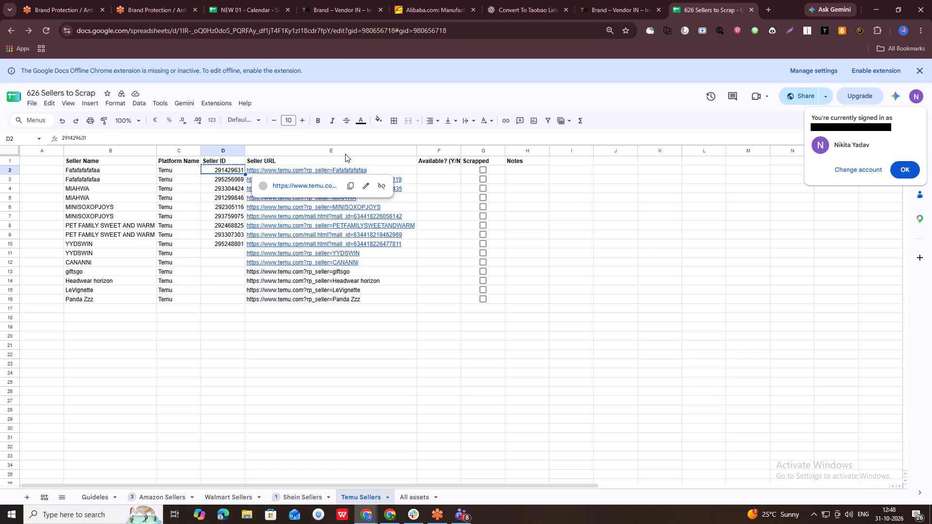
{"action": "left_click", "coordinate": [399, 169]}
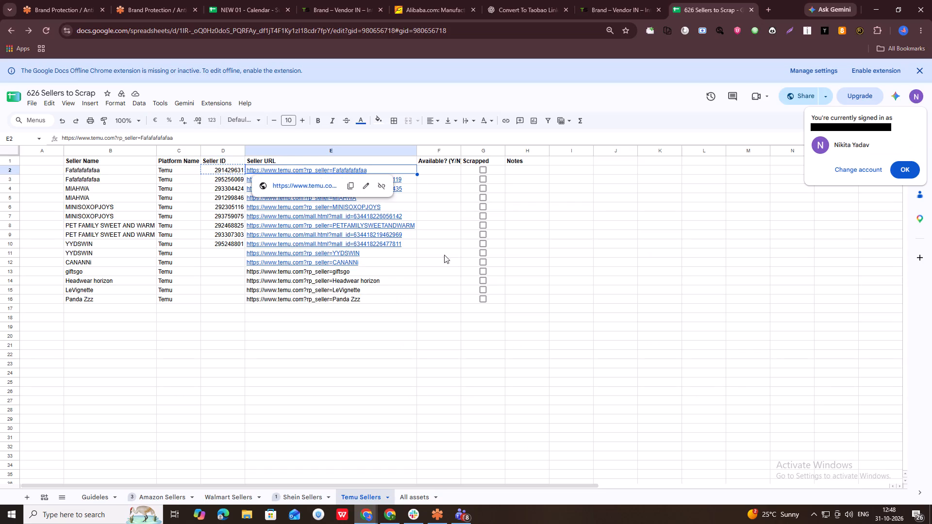
{"action": "left_click", "coordinate": [442, 197]}
{"action": "left_click", "coordinate": [391, 199]}
{"action": "left_click", "coordinate": [404, 177]}
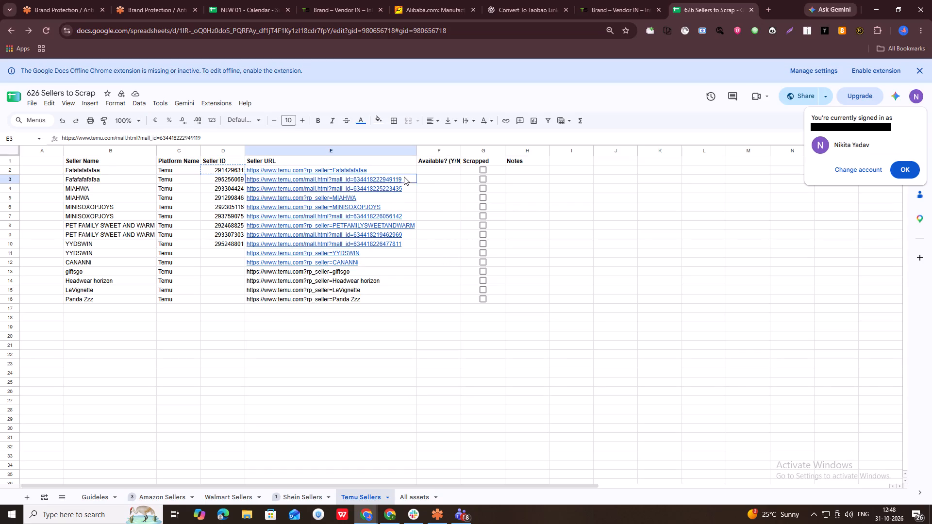
{"action": "key", "text": "ctrl+c"}
{"action": "key", "text": "alt+Tab"}
{"action": "left_click", "coordinate": [324, 32]}
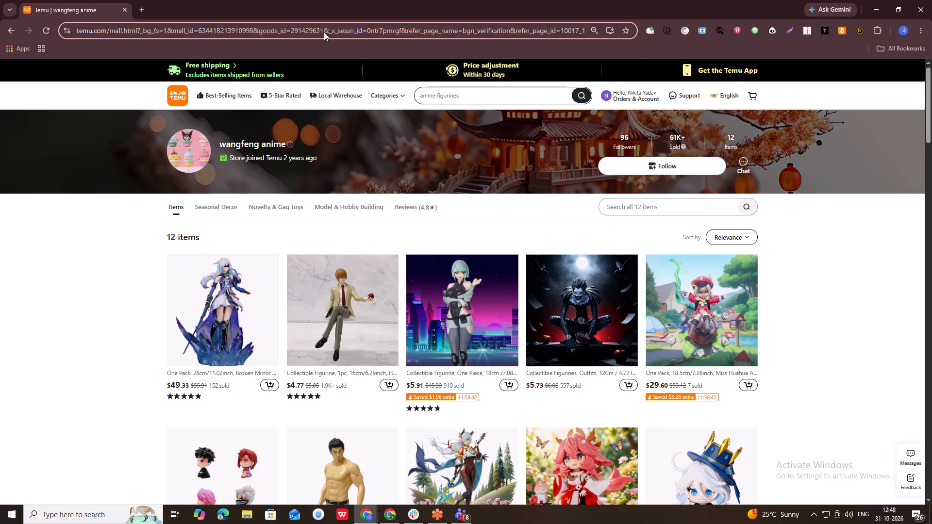
{"action": "key", "text": "ctrl+v"}
Replace the mall_id value in the pasted address with the row 2 seller ID from the sheet and load it.
{"action": "key", "text": "alt+Tab"}
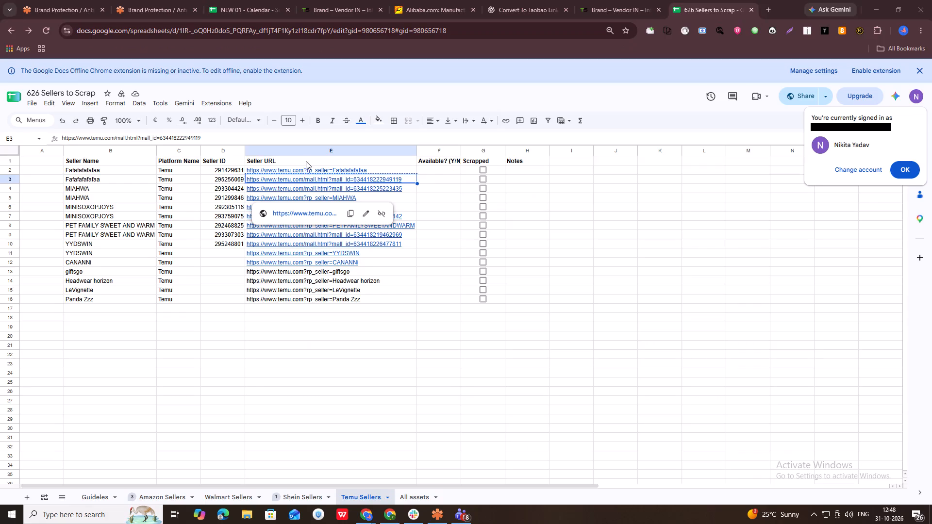
{"action": "left_click", "coordinate": [219, 170]}
{"action": "key", "text": "ctrl+c"}
{"action": "key", "text": "alt+Tab"}
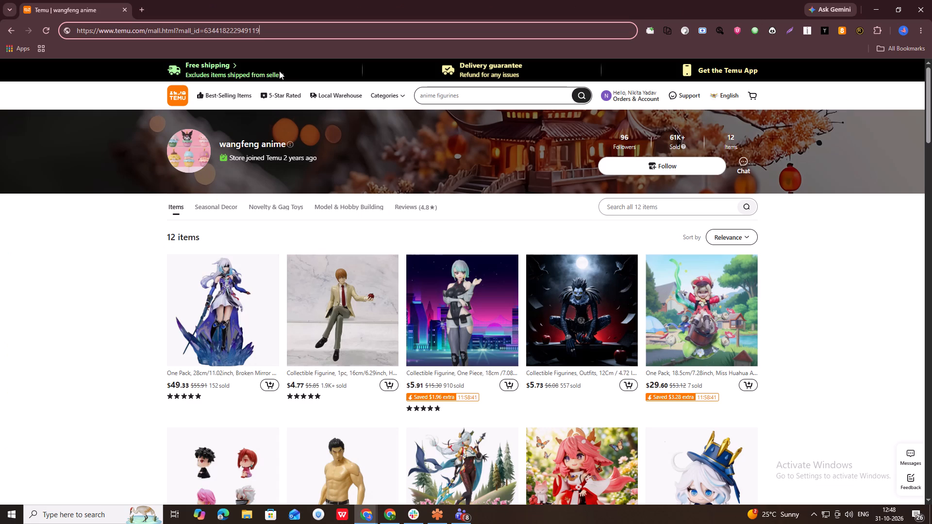
{"action": "double_click", "coordinate": [242, 29]}
{"action": "key", "text": "ctrl+v"}
{"action": "key", "text": "Return"}
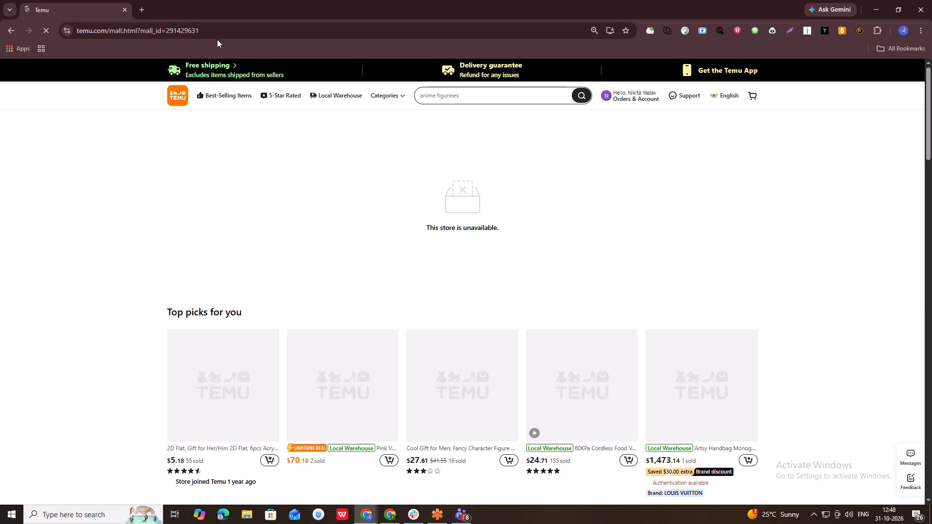
Open the row 2 seller URL from the sheet in the Temu window and look over the page it loads.
{"action": "key", "text": "alt+Tab"}
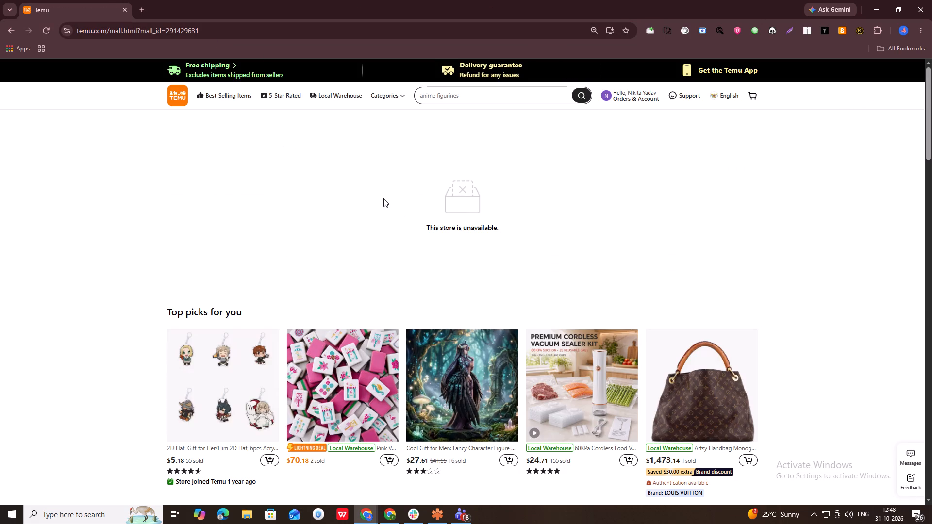
{"action": "left_click", "coordinate": [383, 169]}
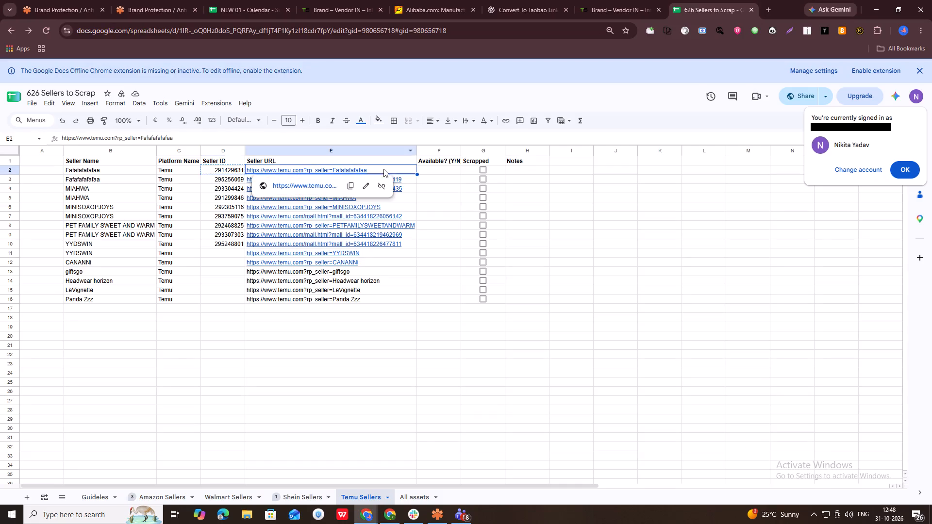
{"action": "key", "text": "ctrl+c"}
{"action": "key", "text": "alt+Tab"}
{"action": "left_click", "coordinate": [376, 25]}
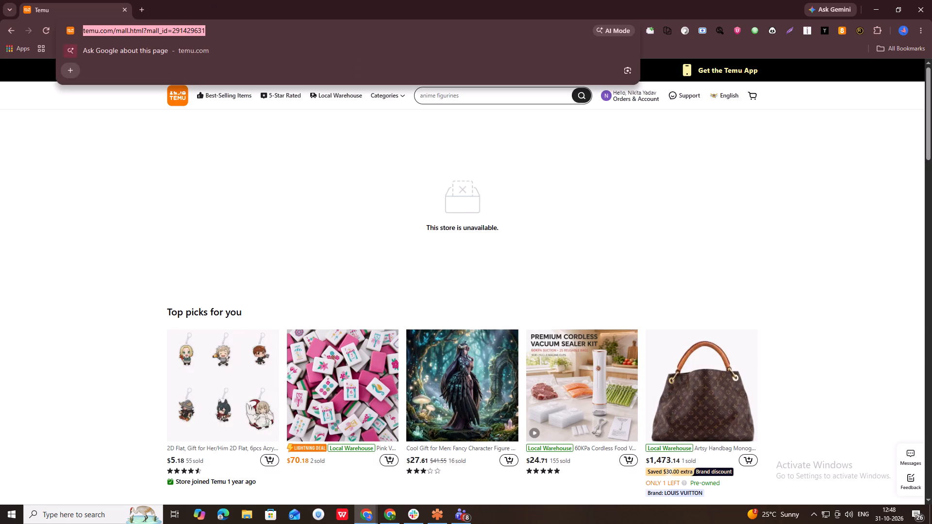
{"action": "key", "text": "ctrl+v"}
{"action": "key", "text": "Return"}
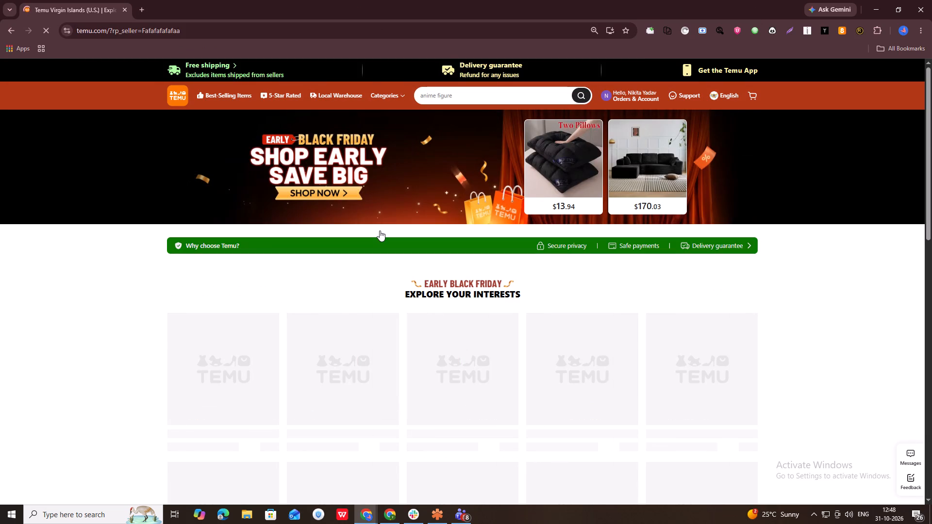
{"action": "scroll", "coordinate": [432, 280], "scroll_direction": "down", "scroll_amount": 4}
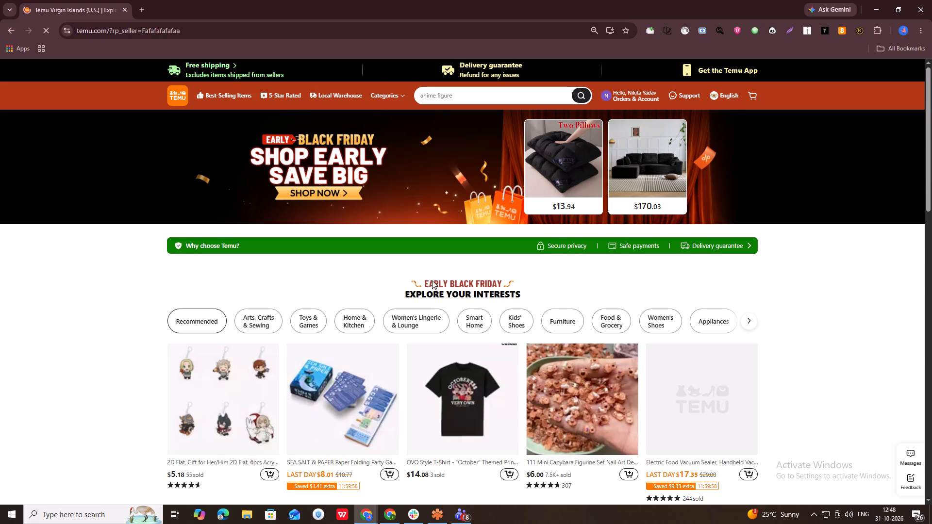
{"action": "scroll", "coordinate": [432, 280], "scroll_direction": "down", "scroll_amount": 6}
{"action": "scroll", "coordinate": [446, 282], "scroll_direction": "up", "scroll_amount": 5}
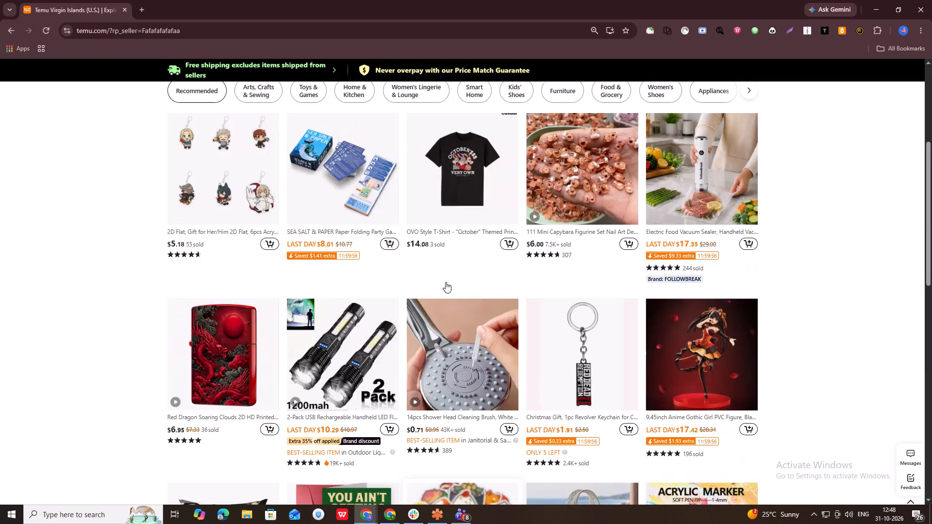
{"action": "scroll", "coordinate": [446, 282], "scroll_direction": "up", "scroll_amount": 11}
{"action": "scroll", "coordinate": [274, 354], "scroll_direction": "down", "scroll_amount": 4}
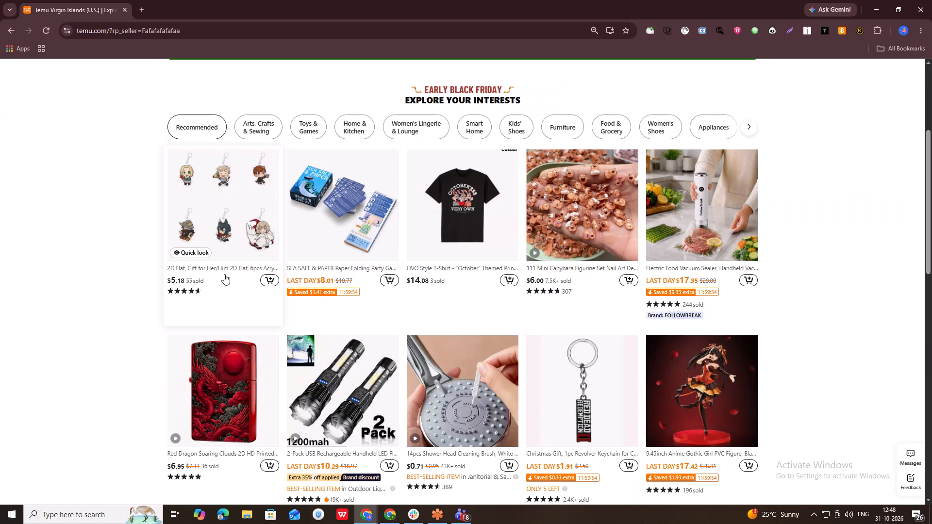
Open the 6pcs acrylic keychain set listing and its seller's store to check who sells it, closing the store page again.
{"action": "left_click", "coordinate": [226, 263], "text": "ctrl"}
{"action": "left_click", "coordinate": [124, 0]}
{"action": "left_click", "coordinate": [259, 0]}
{"action": "left_click", "coordinate": [199, 0]}
{"action": "left_click", "coordinate": [294, 0]}
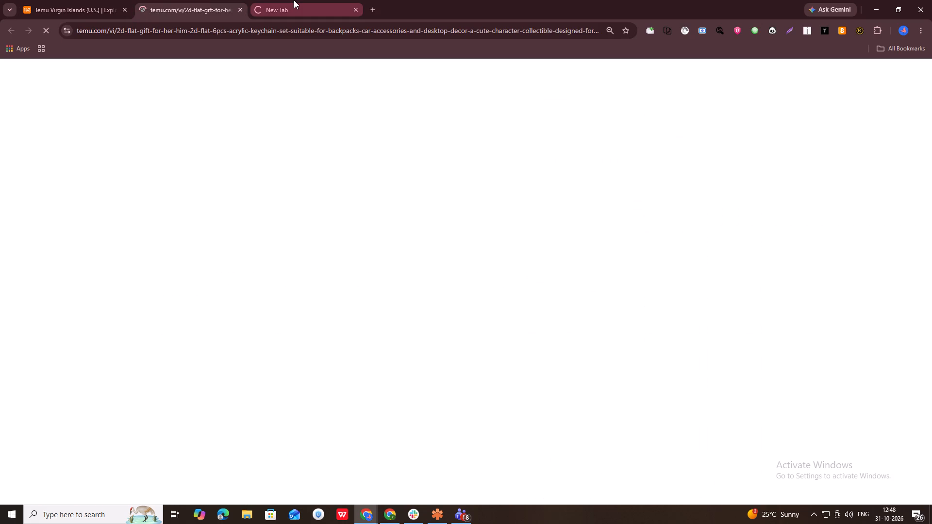
{"action": "middle_click", "coordinate": [294, 0]}
{"action": "left_click", "coordinate": [160, 0]}
{"action": "left_click", "coordinate": [48, 0]}
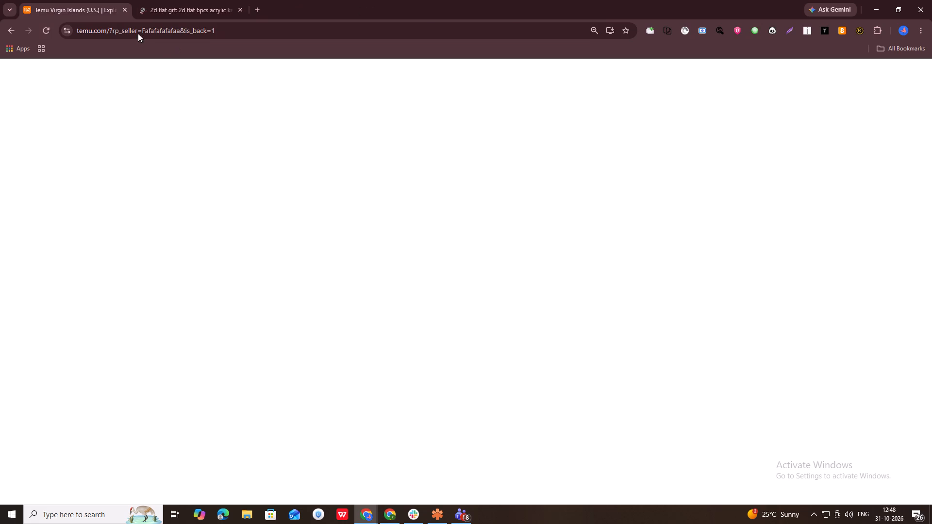
{"action": "left_click", "coordinate": [173, 0]}
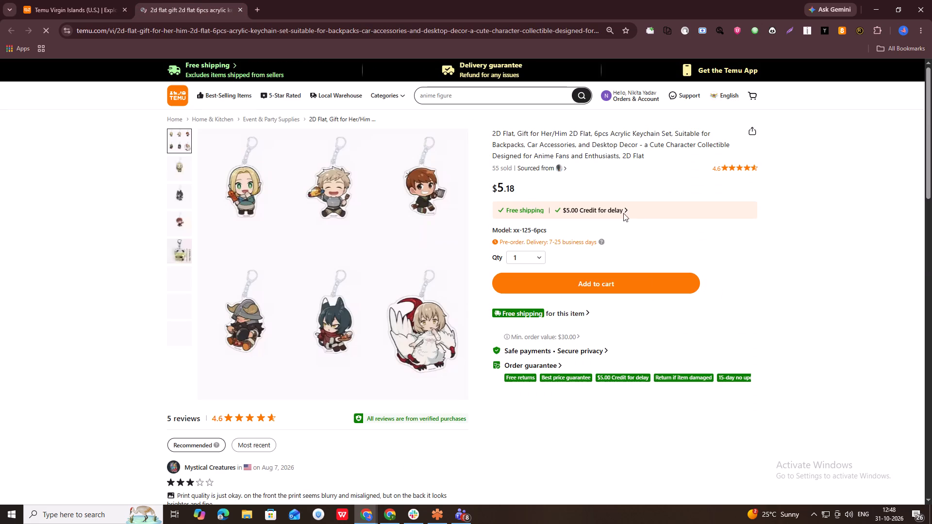
{"action": "left_click", "coordinate": [541, 168], "text": "ctrl"}
{"action": "left_click", "coordinate": [275, 0]}
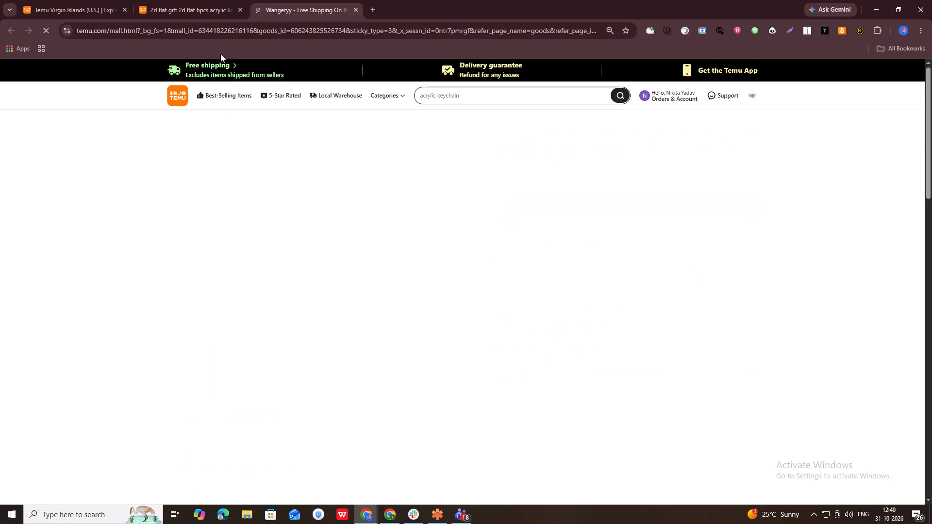
{"action": "middle_click", "coordinate": [298, 0]}
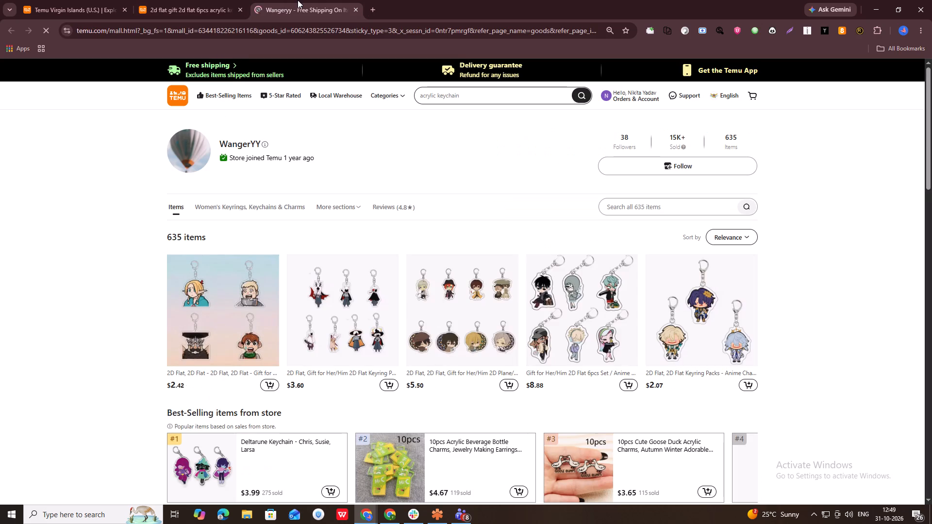
{"action": "left_click", "coordinate": [212, 0]}
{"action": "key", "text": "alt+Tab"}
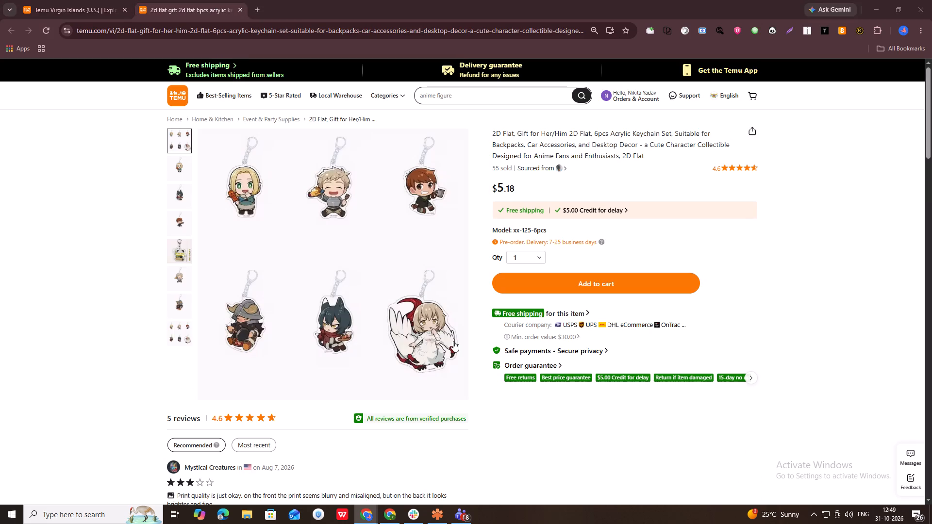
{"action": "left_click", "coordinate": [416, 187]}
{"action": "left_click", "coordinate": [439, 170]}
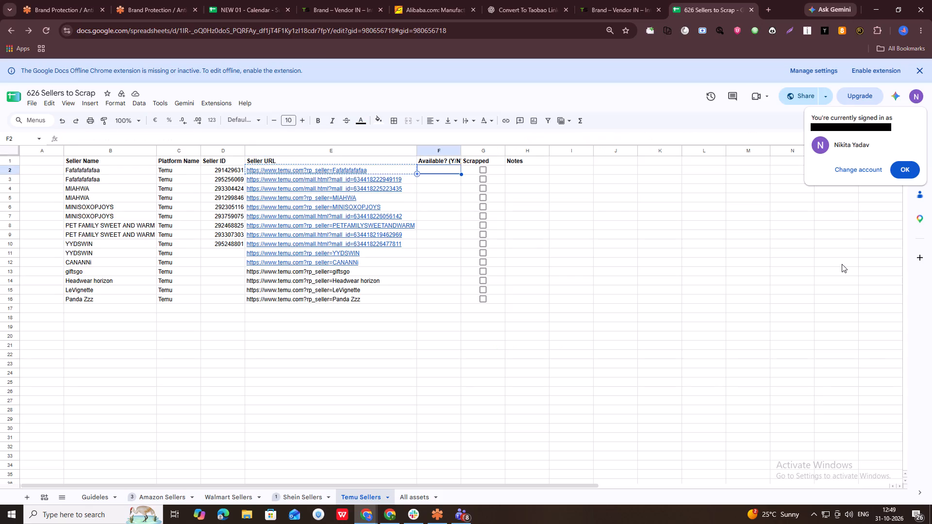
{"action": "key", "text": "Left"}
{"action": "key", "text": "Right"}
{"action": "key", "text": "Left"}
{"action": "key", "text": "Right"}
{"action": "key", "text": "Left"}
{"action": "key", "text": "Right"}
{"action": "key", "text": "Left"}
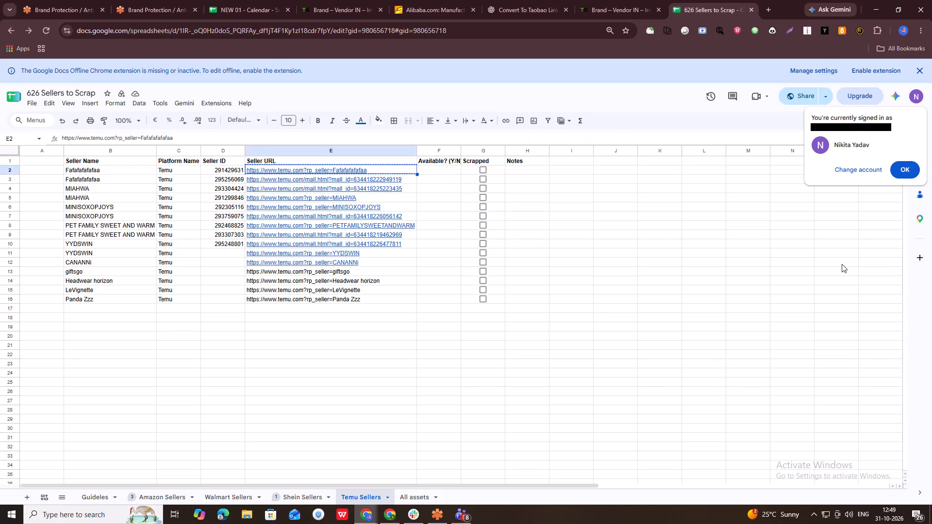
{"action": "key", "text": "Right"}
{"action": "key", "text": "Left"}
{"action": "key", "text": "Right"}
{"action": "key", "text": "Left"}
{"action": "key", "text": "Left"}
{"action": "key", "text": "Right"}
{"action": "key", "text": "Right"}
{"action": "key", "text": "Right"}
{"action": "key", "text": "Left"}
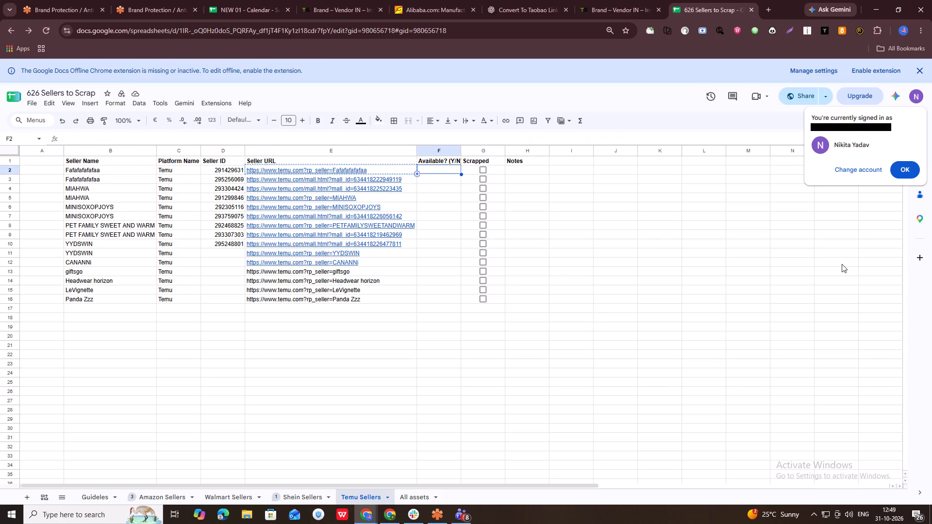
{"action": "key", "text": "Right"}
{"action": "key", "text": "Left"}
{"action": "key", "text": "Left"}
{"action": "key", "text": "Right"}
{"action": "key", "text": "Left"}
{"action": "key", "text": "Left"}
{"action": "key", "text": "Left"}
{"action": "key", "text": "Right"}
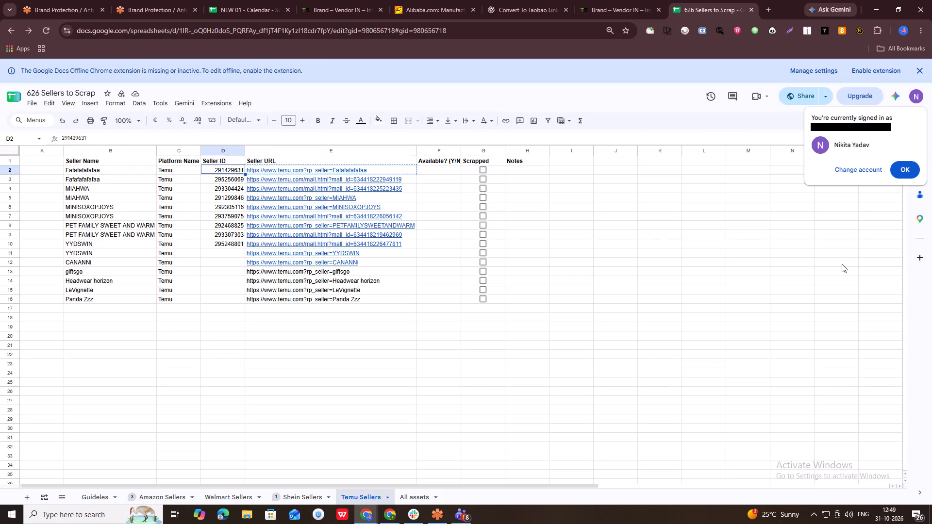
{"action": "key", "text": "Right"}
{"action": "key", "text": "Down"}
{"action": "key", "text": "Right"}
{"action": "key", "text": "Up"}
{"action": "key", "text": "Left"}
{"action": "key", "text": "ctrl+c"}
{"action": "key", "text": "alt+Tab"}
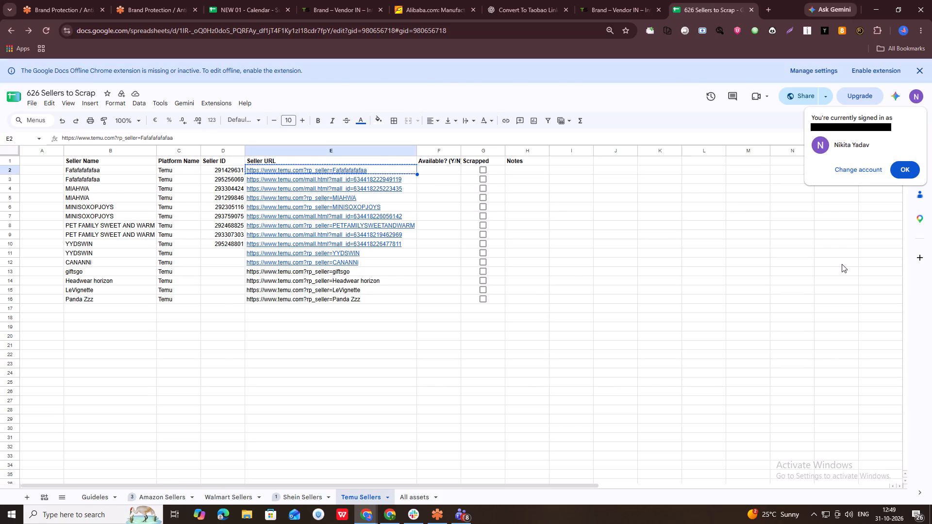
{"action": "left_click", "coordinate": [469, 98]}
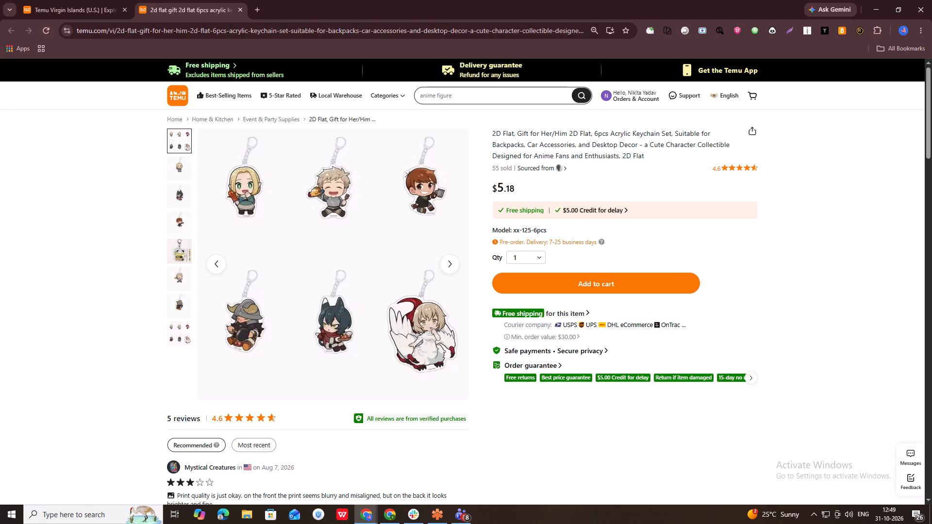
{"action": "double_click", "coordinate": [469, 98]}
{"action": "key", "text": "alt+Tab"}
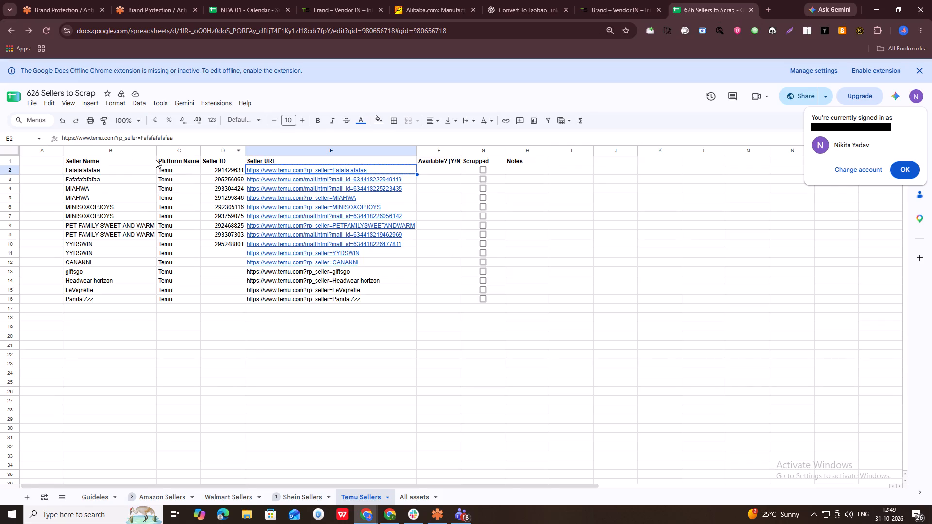
Copy the row 2 seller name from the seller sheet and search Temu for it.
{"action": "left_click", "coordinate": [116, 169]}
{"action": "key", "text": "ctrl+c"}
{"action": "key", "text": "alt+Tab"}
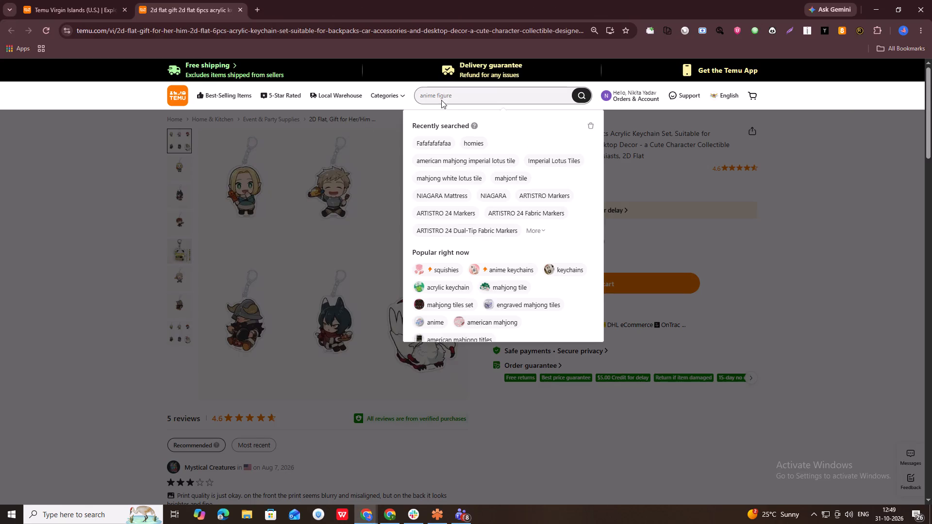
{"action": "left_click", "coordinate": [452, 94]}
{"action": "key", "text": "ctrl+v"}
{"action": "key", "text": "Return"}
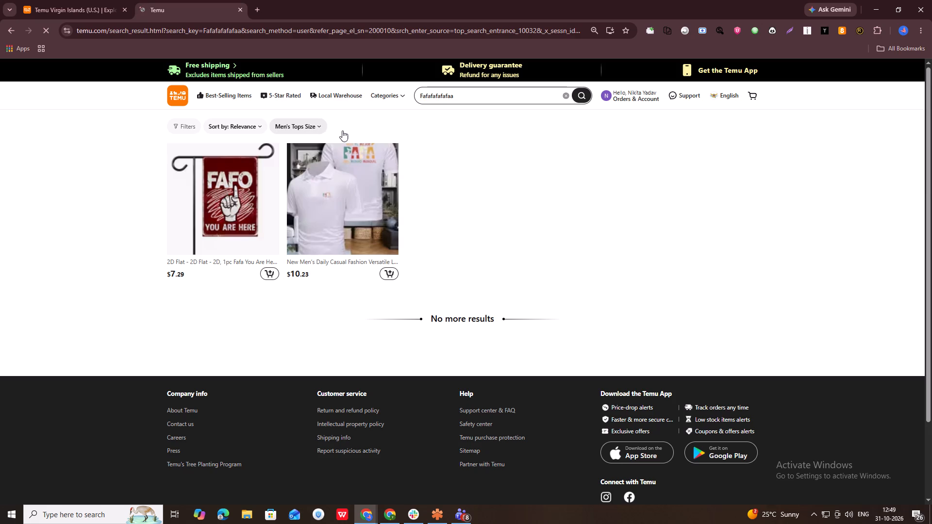
Open the listing of the men's short-sleeve polo with the FAFA graphic from the search results.
{"action": "left_click", "coordinate": [347, 258], "text": "ctrl"}
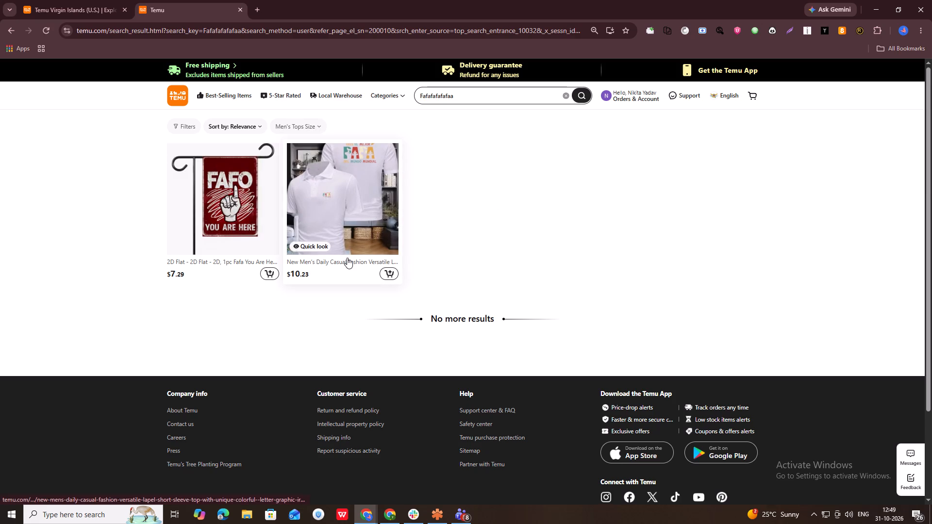
{"action": "left_click", "coordinate": [204, 0]}
{"action": "left_click", "coordinate": [290, 0]}
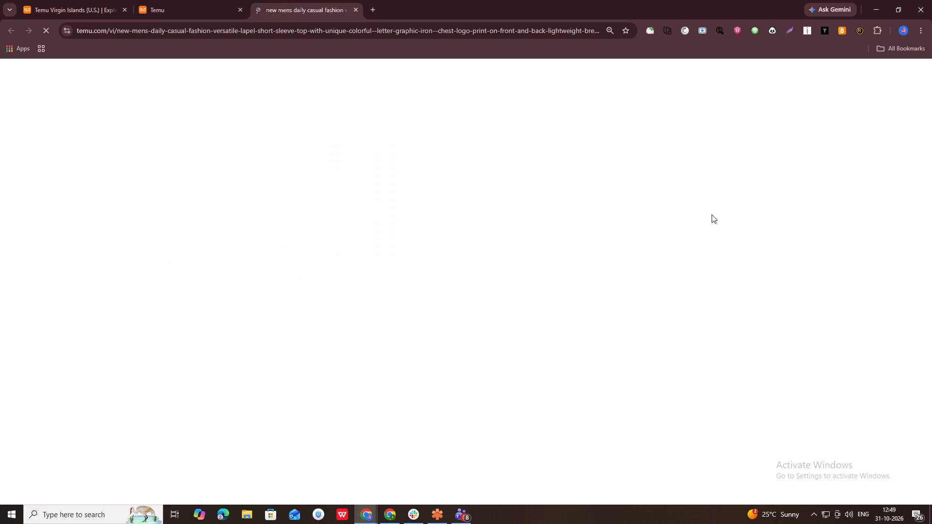
Switch to the GeoPeeker window and examine the enlarged Virginia screenshot of the row 2 seller URL.
{"action": "key", "text": "alt+Tab"}
{"action": "key", "text": "alt+Tab"}
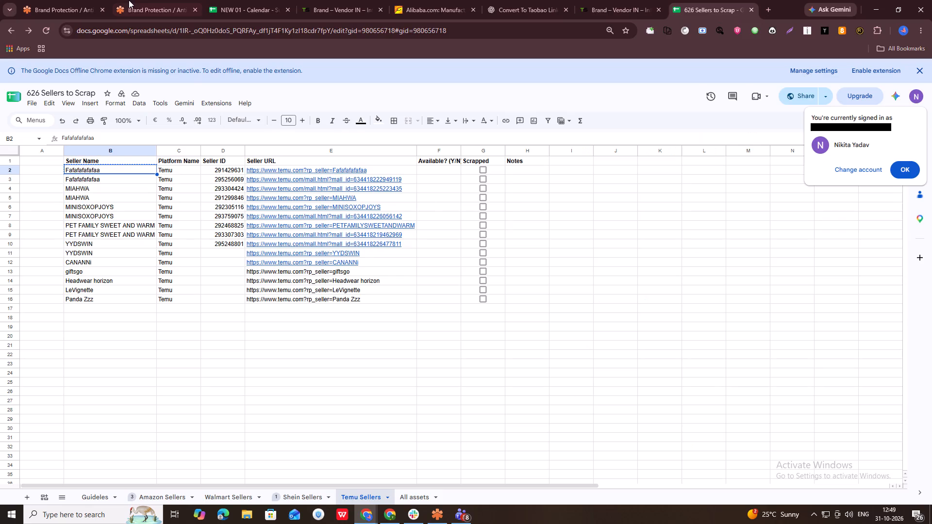
{"action": "key", "text": "alt+Tab"}
{"action": "key", "text": "alt+Tab"}
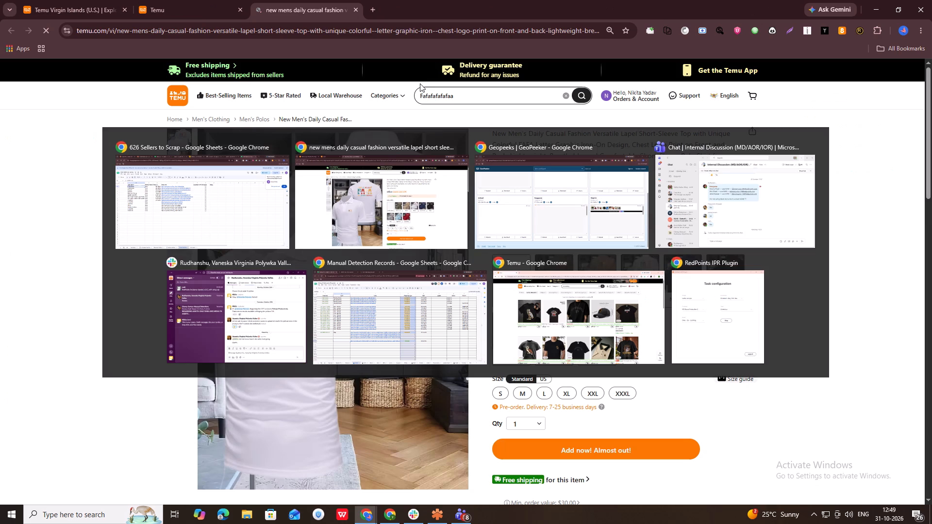
{"action": "key", "text": "alt+Tab"}
{"action": "key", "text": "alt+Tab"}
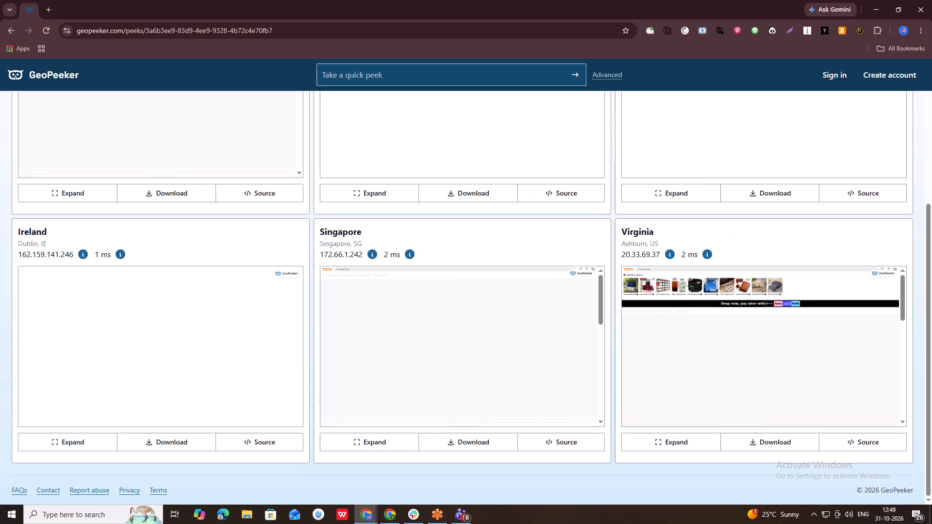
{"action": "left_click", "coordinate": [694, 441]}
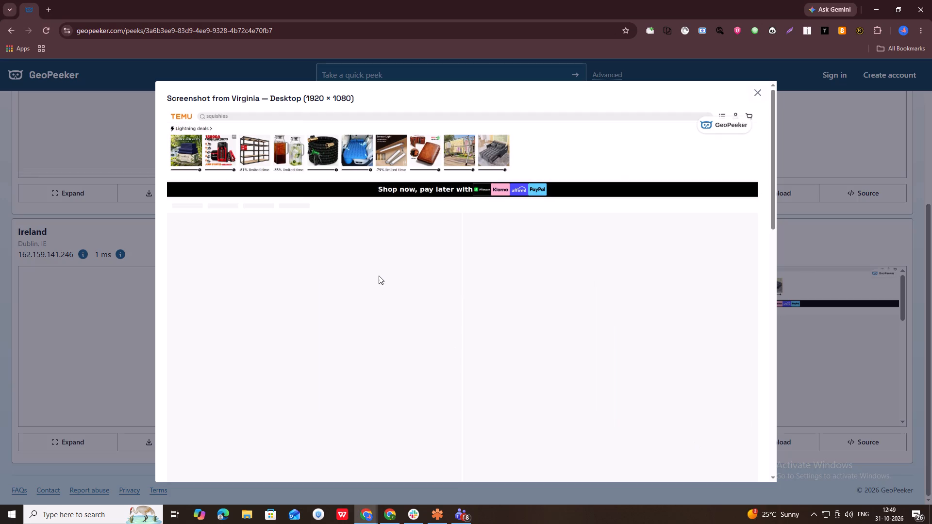
{"action": "left_click", "coordinate": [228, 118]}
{"action": "scroll", "coordinate": [465, 258], "scroll_direction": "down", "scroll_amount": 5}
{"action": "scroll", "coordinate": [458, 269], "scroll_direction": "up", "scroll_amount": 11}
{"action": "double_click", "coordinate": [329, 307]}
{"action": "scroll", "coordinate": [353, 284], "scroll_direction": "down", "scroll_amount": 20}
{"action": "scroll", "coordinate": [353, 284], "scroll_direction": "down", "scroll_amount": 13}
{"action": "scroll", "coordinate": [457, 290], "scroll_direction": "up", "scroll_amount": 17}
{"action": "left_click", "coordinate": [804, 325]}
Try to view the page source of the Virginia capture.
{"action": "left_click", "coordinate": [880, 444]}
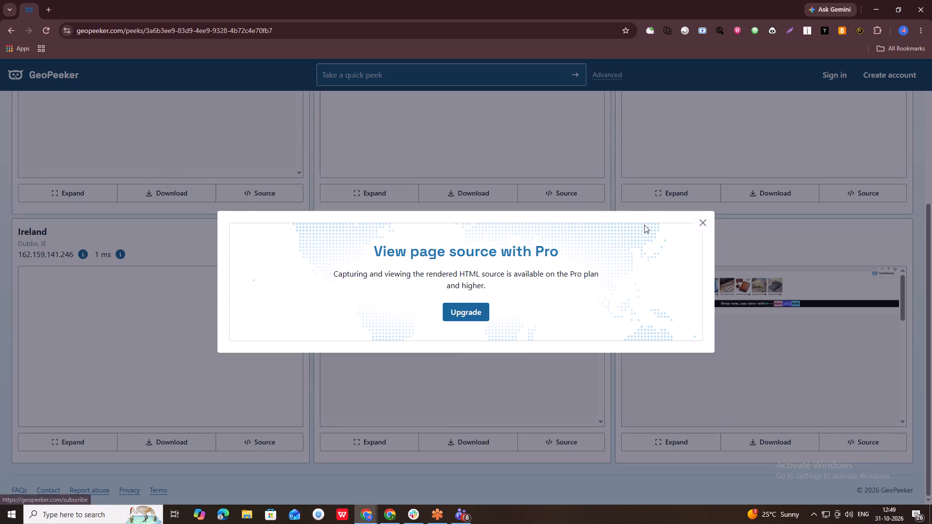
{"action": "left_click", "coordinate": [705, 223]}
Examine the enlarged Singapore screenshot of the same seller URL for store content.
{"action": "scroll", "coordinate": [599, 311], "scroll_direction": "up", "scroll_amount": 18}
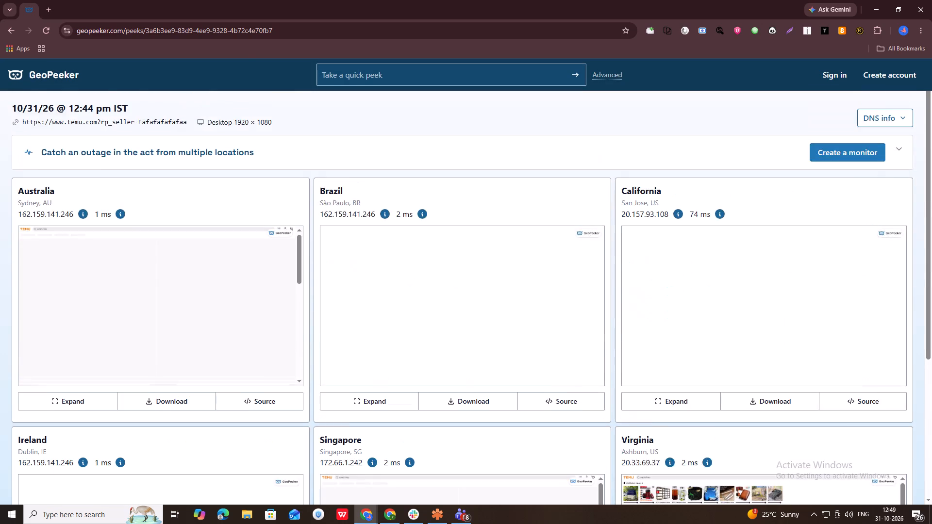
{"action": "scroll", "coordinate": [598, 310], "scroll_direction": "down", "scroll_amount": 7}
{"action": "left_click", "coordinate": [407, 327]}
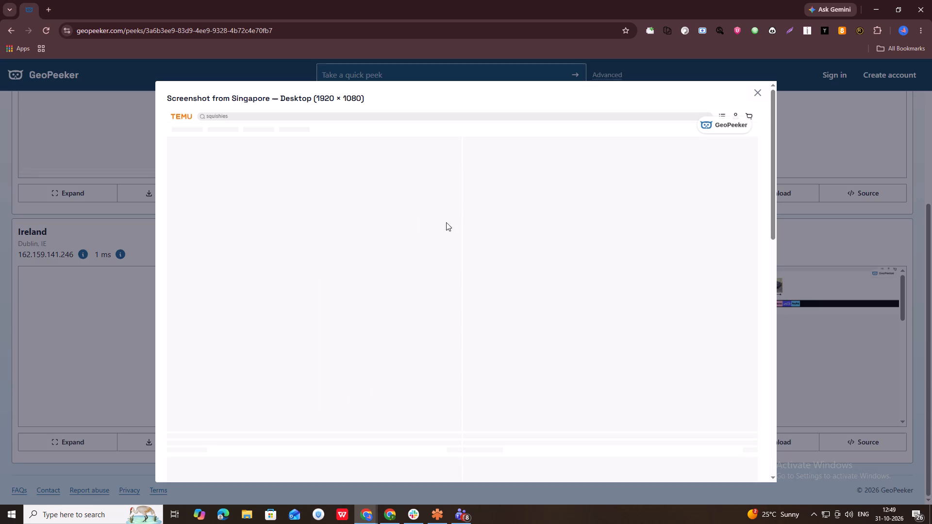
{"action": "scroll", "coordinate": [367, 278], "scroll_direction": "up", "scroll_amount": 12}
{"action": "scroll", "coordinate": [372, 278], "scroll_direction": "down", "scroll_amount": 6}
{"action": "scroll", "coordinate": [372, 278], "scroll_direction": "up", "scroll_amount": 7}
{"action": "scroll", "coordinate": [372, 278], "scroll_direction": "down", "scroll_amount": 7}
{"action": "scroll", "coordinate": [372, 278], "scroll_direction": "up", "scroll_amount": 7}
{"action": "scroll", "coordinate": [372, 278], "scroll_direction": "down", "scroll_amount": 8}
{"action": "scroll", "coordinate": [372, 278], "scroll_direction": "up", "scroll_amount": 8}
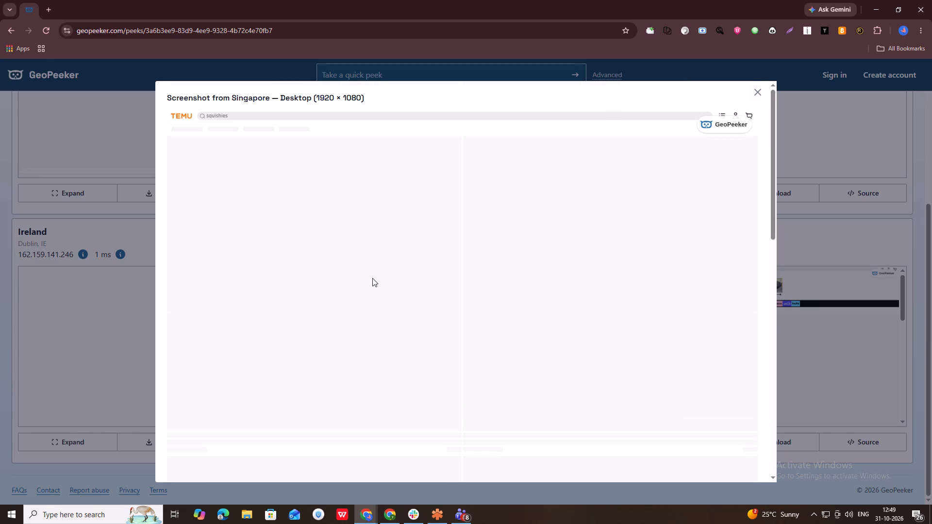
{"action": "left_click", "coordinate": [764, 90]}
Return to the FAFA polo listing in the Temu window and open its seller's store to check the seller name.
{"action": "key", "text": "alt+Tab"}
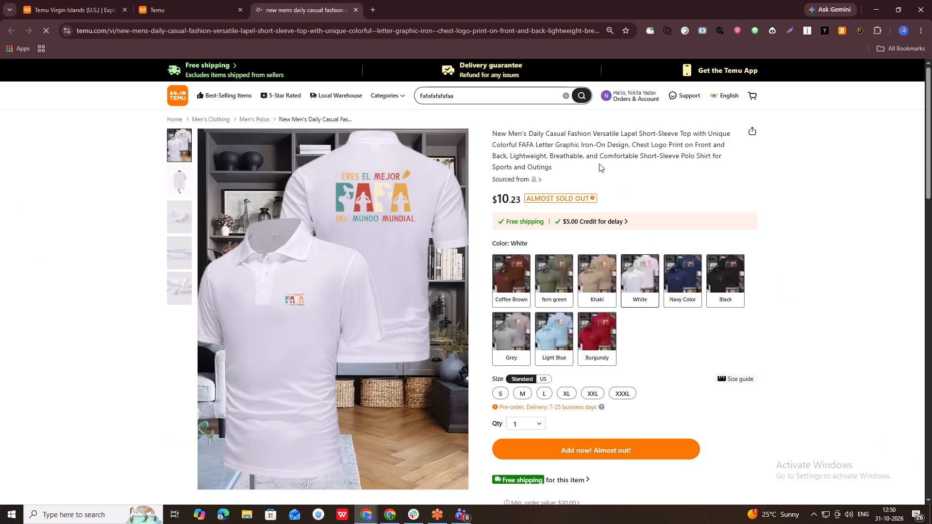
{"action": "left_click", "coordinate": [532, 180]}
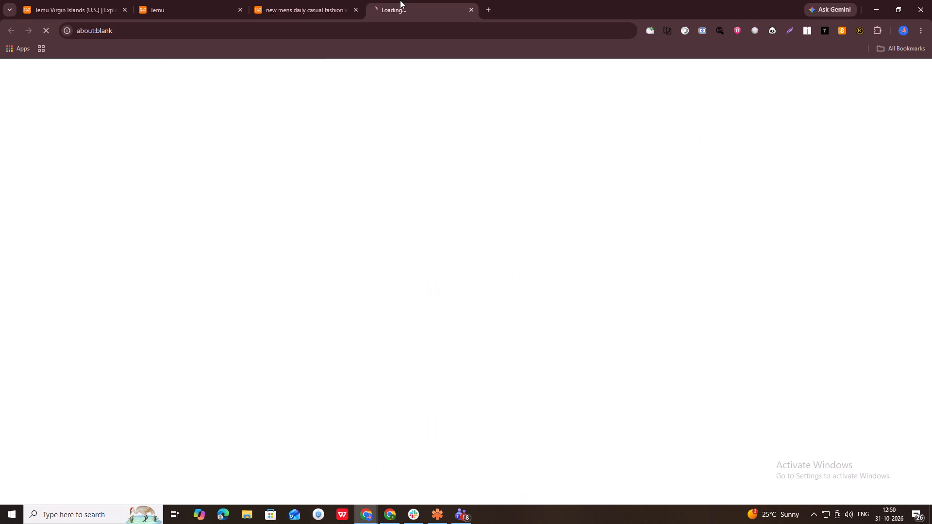
{"action": "middle_click", "coordinate": [344, 0]}
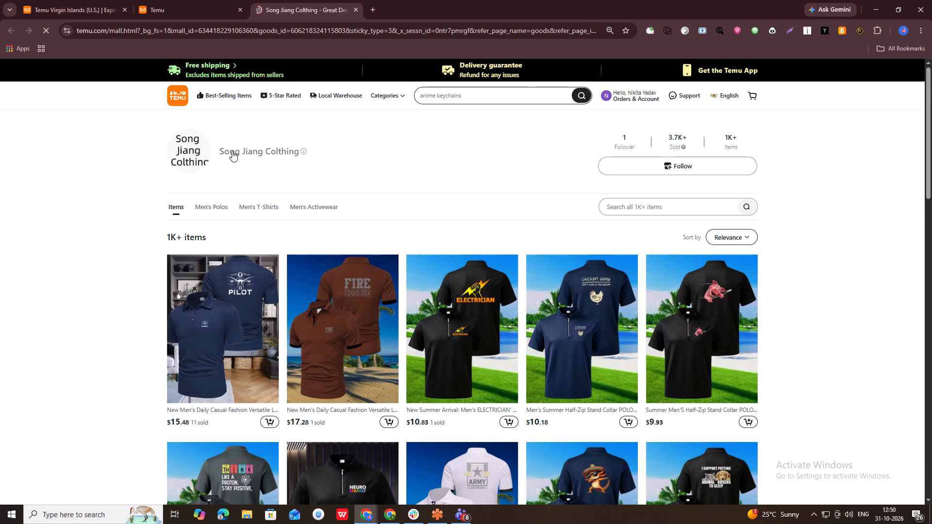
{"action": "right_click", "coordinate": [244, 152]}
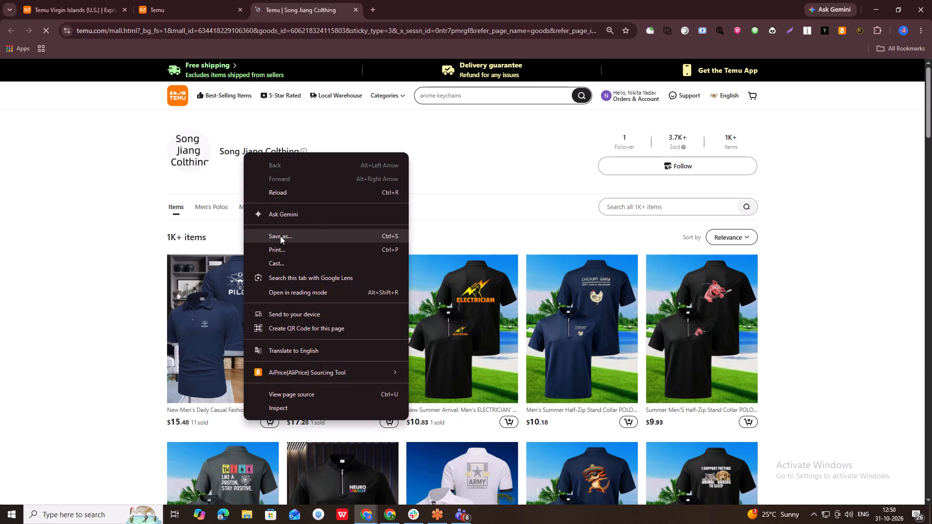
{"action": "left_click", "coordinate": [418, 150]}
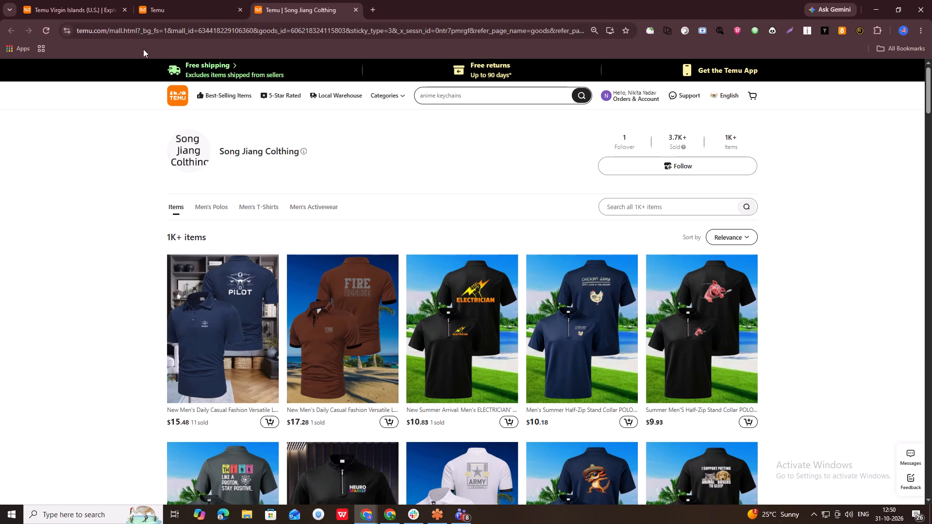
Switch to the Temu Sellers sheet and copy the row 2 seller URL for Fafafafafaa.
{"action": "key", "text": "alt+Tab"}
{"action": "key", "text": "alt+Tab"}
{"action": "key", "text": "alt+Tab"}
{"action": "key", "text": "alt+Tab"}
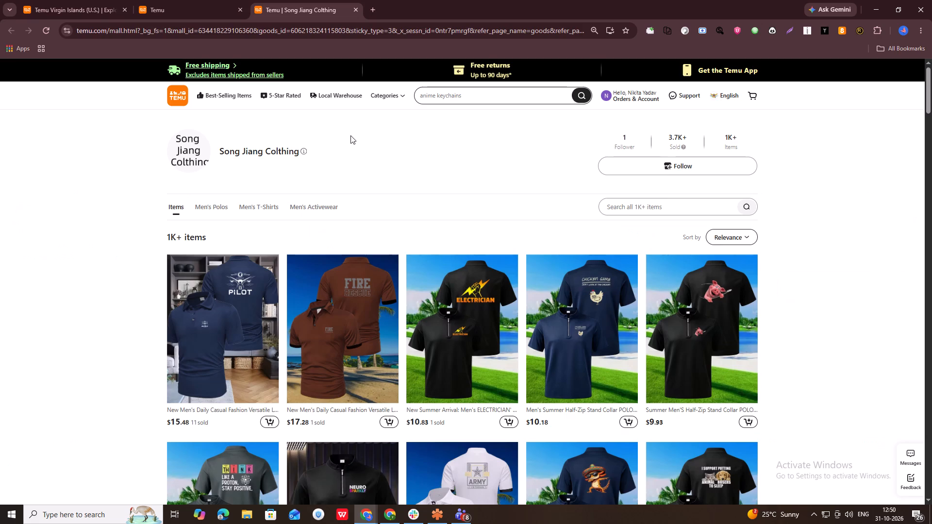
{"action": "key", "text": "alt+Tab"}
{"action": "key", "text": "alt+Tab"}
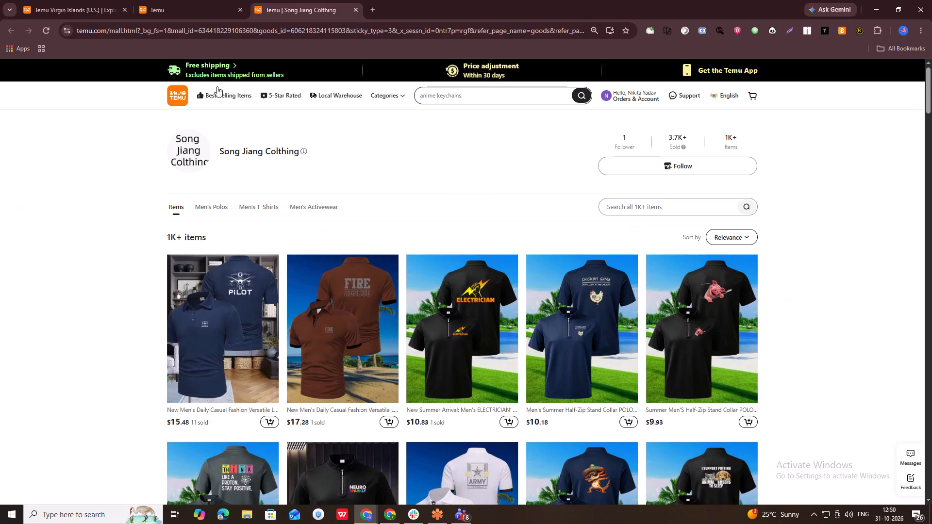
{"action": "key", "text": "alt+Tab"}
{"action": "left_click", "coordinate": [384, 168]}
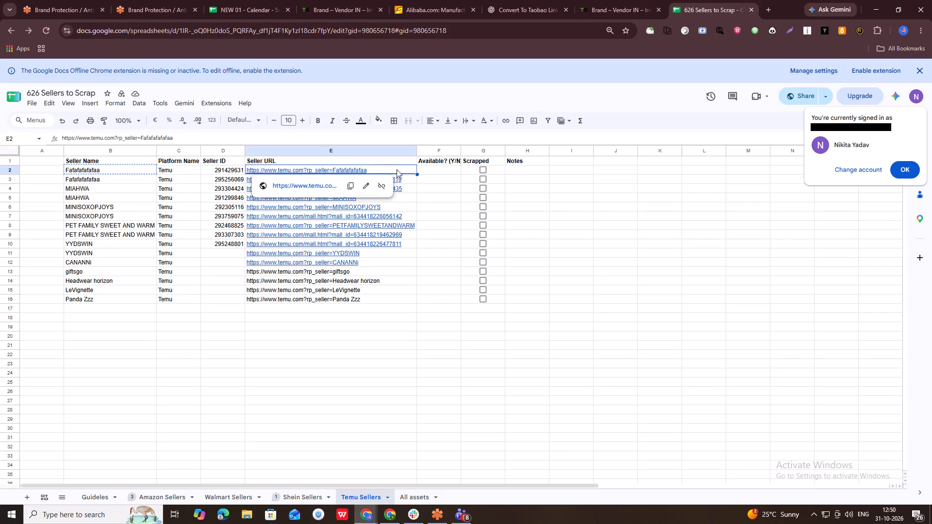
{"action": "key", "text": "alt+Tab"}
{"action": "key", "text": "alt+Tab"}
{"action": "key", "text": "ctrl+c"}
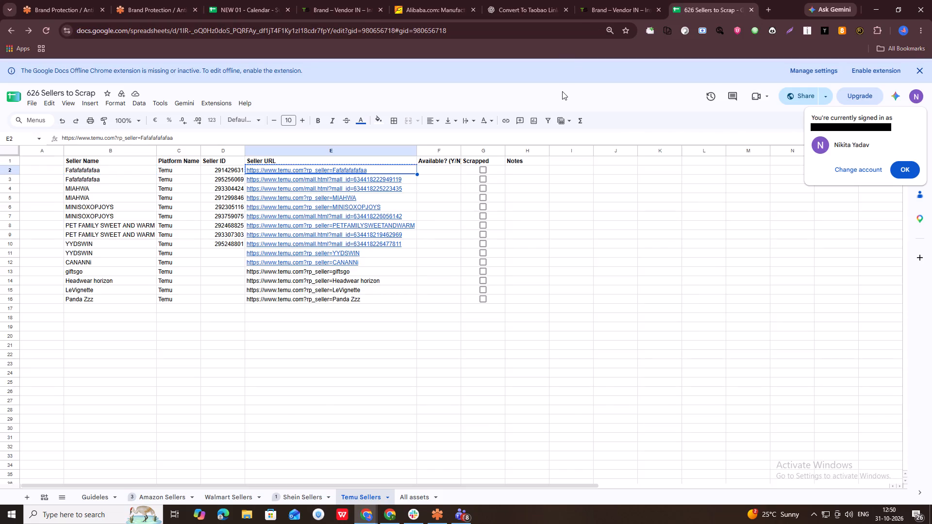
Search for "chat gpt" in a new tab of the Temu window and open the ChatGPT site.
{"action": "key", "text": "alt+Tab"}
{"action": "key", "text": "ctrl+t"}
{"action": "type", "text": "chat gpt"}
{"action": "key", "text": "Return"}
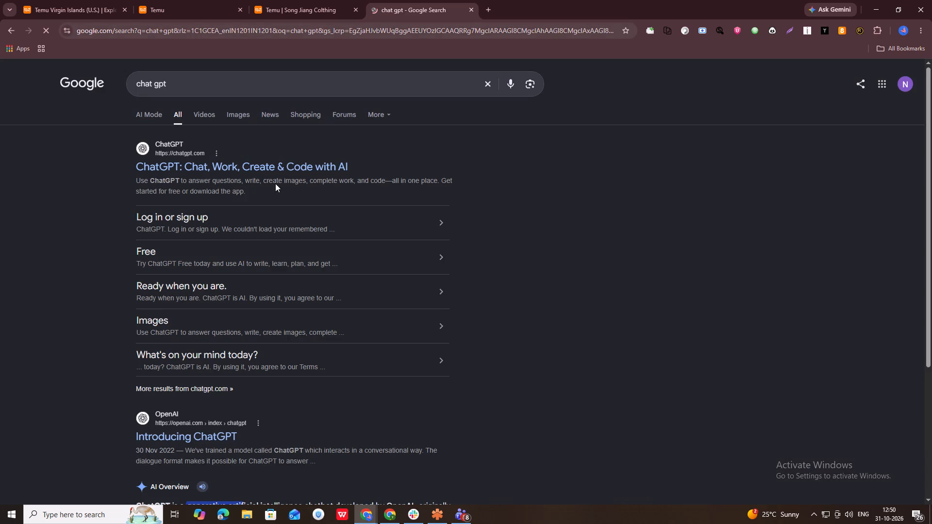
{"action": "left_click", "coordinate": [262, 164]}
Return to the Song Jiang Colthing store and compare the mall_id in its address with the row 2 seller URL in the sheet.
{"action": "left_click", "coordinate": [197, 0]}
{"action": "left_click", "coordinate": [350, 0]}
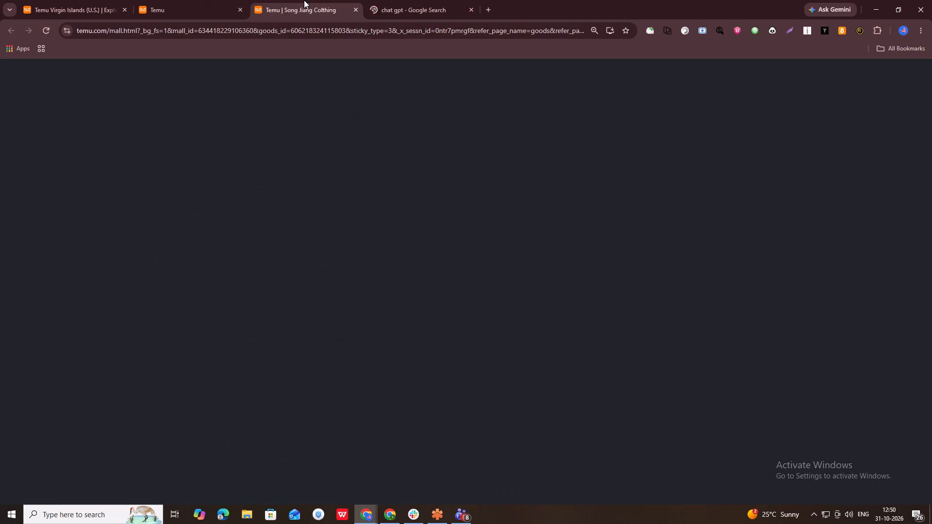
{"action": "key", "text": "alt+Tab"}
{"action": "key", "text": "alt+Tab"}
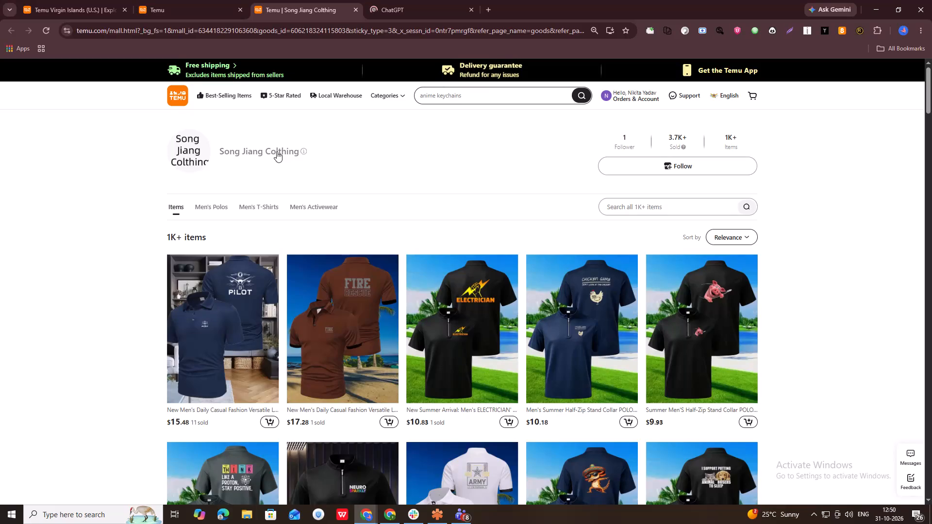
{"action": "double_click", "coordinate": [219, 29]}
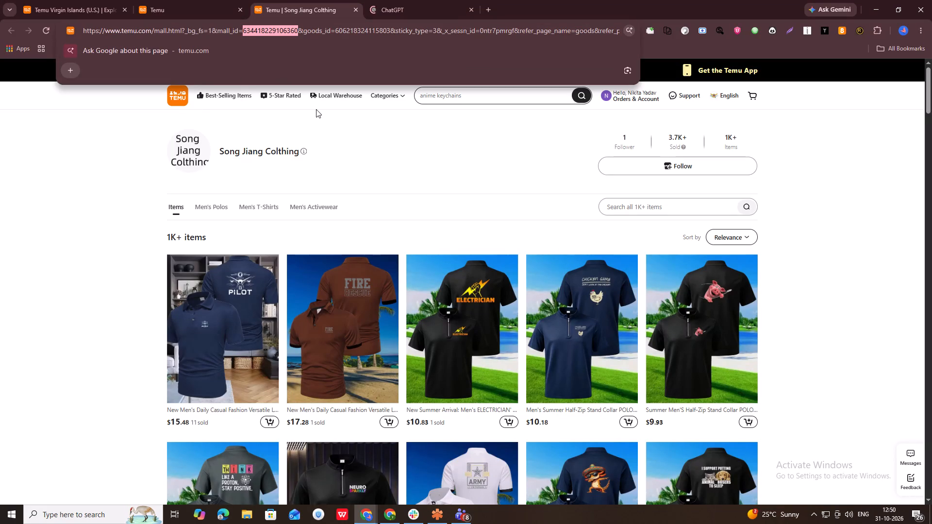
{"action": "key", "text": "alt+Tab"}
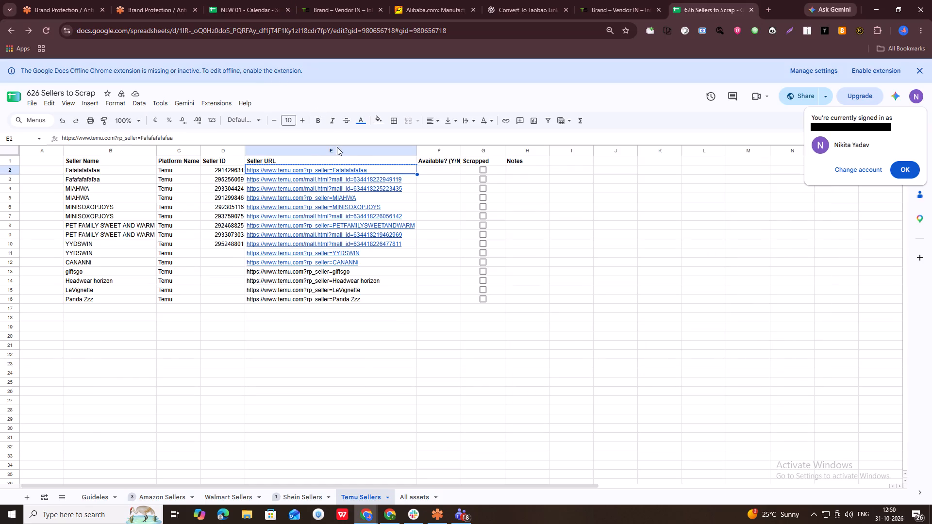
{"action": "key", "text": "ctrl+c"}
{"action": "key", "text": "alt+Tab"}
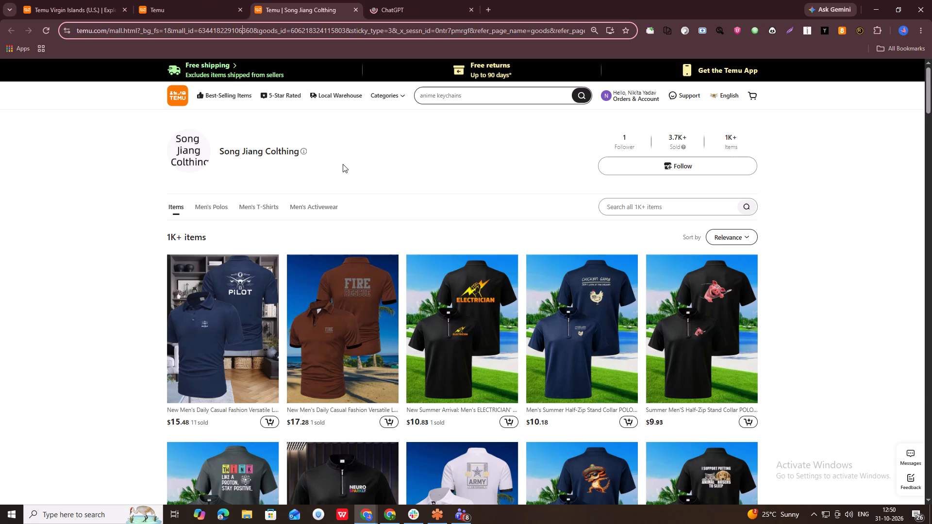
{"action": "double_click", "coordinate": [220, 31]}
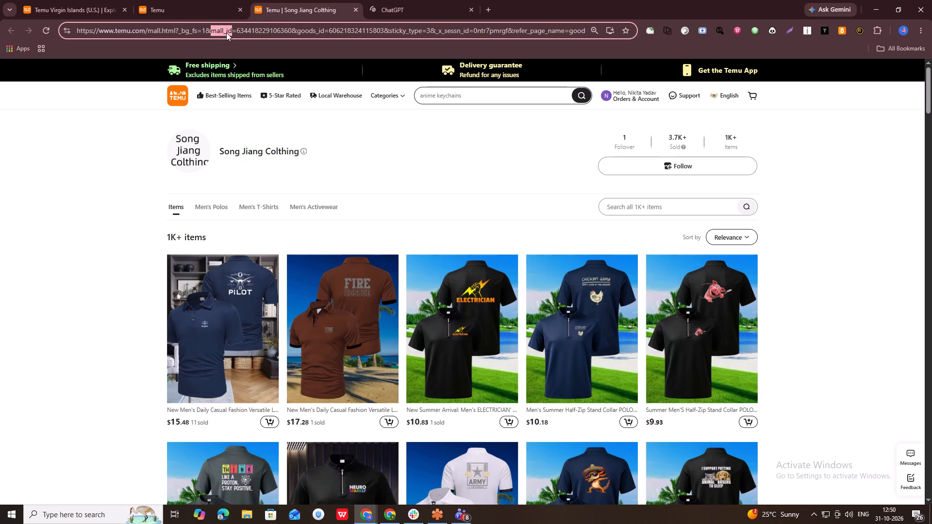
{"action": "triple_click", "coordinate": [278, 29]}
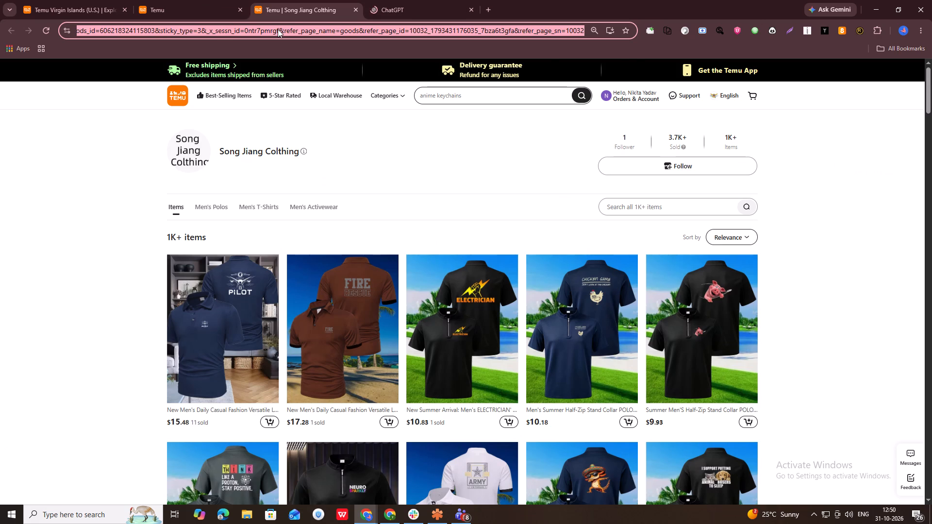
Search the Song Jiang Colthing store page for the word "seller".
{"action": "key", "text": "ctrl+f"}
{"action": "type", "text": "seller"}
{"action": "key", "text": "Return"}
{"action": "key", "text": "Return"}
{"action": "key", "text": "Return"}
{"action": "key", "text": "Return"}
{"action": "key", "text": "Return"}
{"action": "key", "text": "Return"}
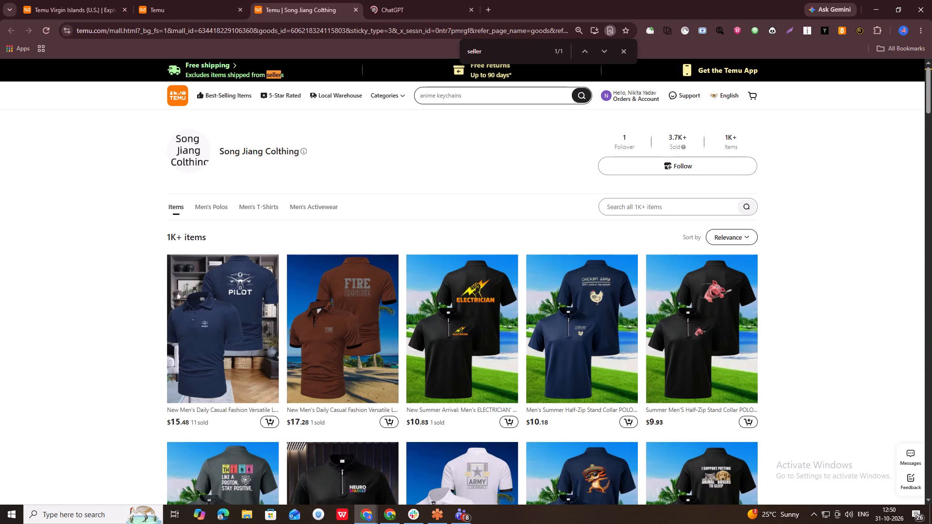
Trim the store page's address so that it ends right after "mall.html?_bg_fs=".
{"action": "triple_click", "coordinate": [245, 31]}
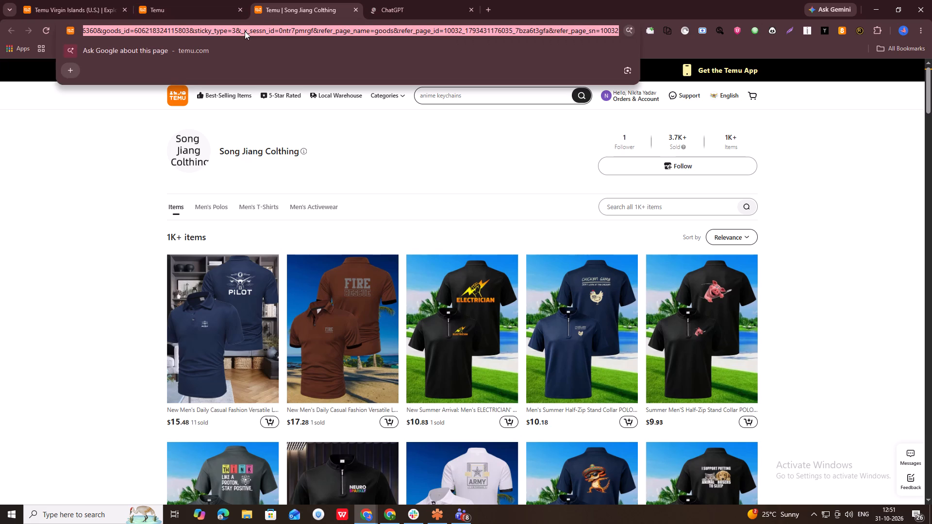
{"action": "left_click", "coordinate": [245, 31]}
{"action": "key", "text": "ctrl+Right"}
{"action": "key", "text": "ctrl+Right"}
{"action": "key", "text": "ctrl+Right"}
{"action": "key", "text": "ctrl+Right"}
{"action": "key", "text": "ctrl+Right"}
{"action": "key", "text": "ctrl+Right"}
{"action": "key", "text": "ctrl+Right"}
{"action": "key", "text": "ctrl+Right"}
{"action": "key", "text": "ctrl+Right"}
{"action": "key", "text": "ctrl+Right"}
{"action": "key", "text": "ctrl+Right"}
{"action": "key", "text": "ctrl+Right"}
{"action": "key", "text": "ctrl+Right"}
{"action": "key", "text": "ctrl+Right"}
{"action": "key", "text": "ctrl+Right"}
{"action": "key", "text": "ctrl+Right"}
{"action": "key", "text": "ctrl+Right"}
{"action": "key", "text": "ctrl+Right"}
{"action": "key", "text": "ctrl+Right"}
{"action": "key", "text": "ctrl+Right"}
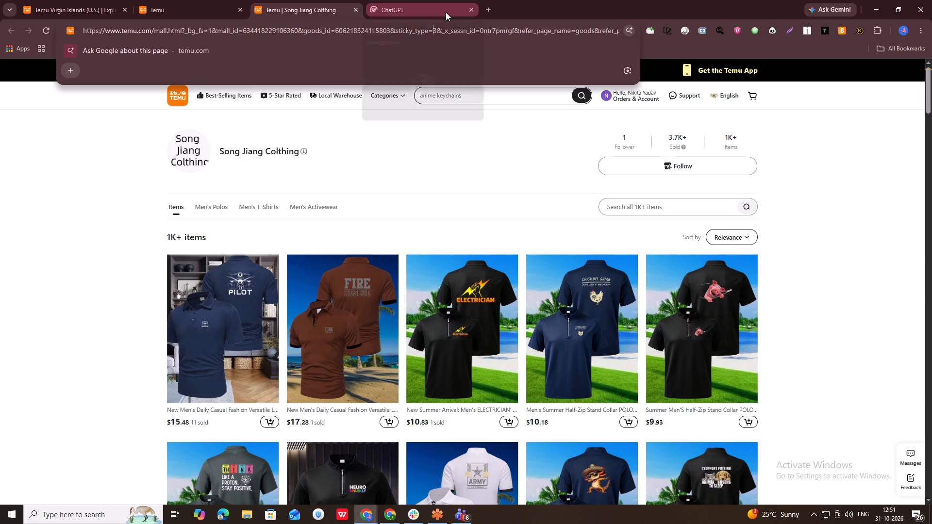
{"action": "key", "text": "ctrl+Left"}
{"action": "key", "text": "ctrl+Left"}
{"action": "key", "text": "ctrl+Left"}
{"action": "key", "text": "ctrl+Left"}
{"action": "key", "text": "ctrl+Left"}
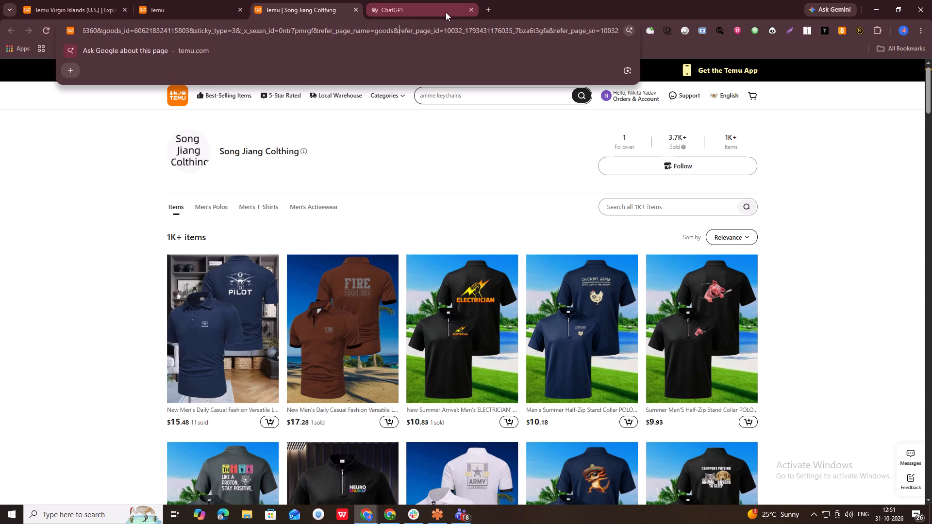
{"action": "key", "text": "ctrl+Left"}
{"action": "key", "text": "ctrl+Left"}
{"action": "key", "text": "ctrl+Right"}
{"action": "key", "text": "ctrl+Right"}
{"action": "key", "text": "ctrl+Right"}
{"action": "key", "text": "ctrl+Right"}
{"action": "key", "text": "ctrl+Left"}
{"action": "key", "text": "ctrl+Left"}
{"action": "key", "text": "ctrl+Left"}
{"action": "key", "text": "ctrl+Left"}
{"action": "key", "text": "ctrl+Left"}
{"action": "key", "text": "ctrl+Left"}
{"action": "key", "text": "ctrl+Left"}
{"action": "key", "text": "ctrl+Left"}
{"action": "key", "text": "ctrl+Left"}
{"action": "key", "text": "ctrl+Left"}
{"action": "key", "text": "ctrl+Left"}
{"action": "key", "text": "ctrl+Left"}
{"action": "key", "text": "ctrl+Left"}
{"action": "key", "text": "ctrl+Left"}
{"action": "key", "text": "ctrl+Left"}
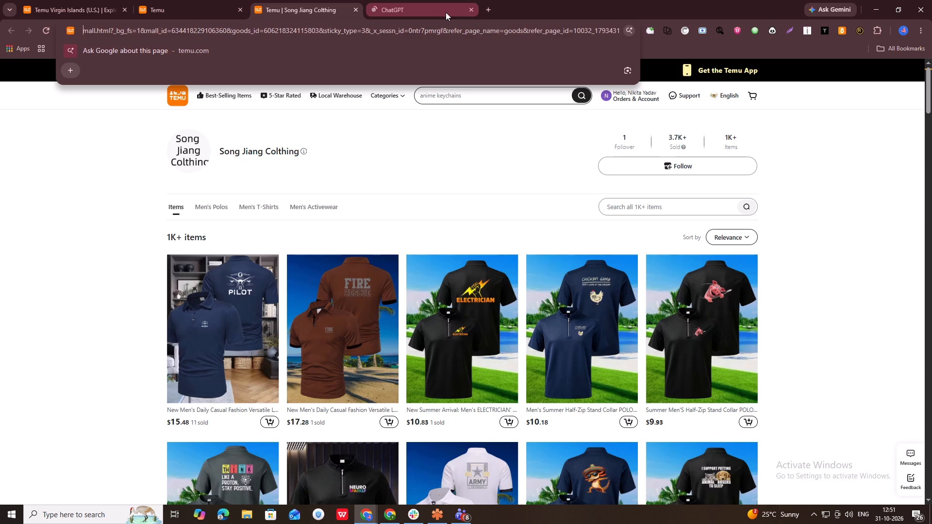
{"action": "key", "text": "ctrl+Left"}
{"action": "key", "text": "ctrl+Left"}
{"action": "key", "text": "ctrl+Left"}
{"action": "key", "text": "ctrl+Left"}
{"action": "key", "text": "ctrl+Left"}
{"action": "key", "text": "ctrl+Left"}
{"action": "key", "text": "ctrl+Left"}
{"action": "key", "text": "ctrl+Right"}
{"action": "key", "text": "ctrl+Right"}
{"action": "key", "text": "ctrl+Right"}
{"action": "key", "text": "ctrl+Right"}
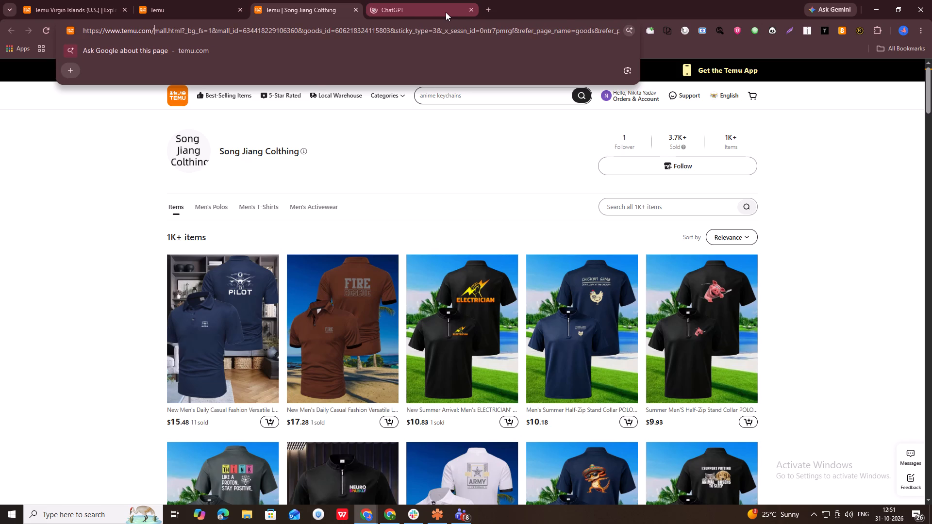
{"action": "key", "text": "ctrl+Right"}
{"action": "key", "text": "ctrl+Right"}
{"action": "key", "text": "ctrl+Right"}
{"action": "key", "text": "ctrl+Right"}
{"action": "key", "text": "ctrl+Left"}
{"action": "key", "text": "ctrl+shift+Down"}
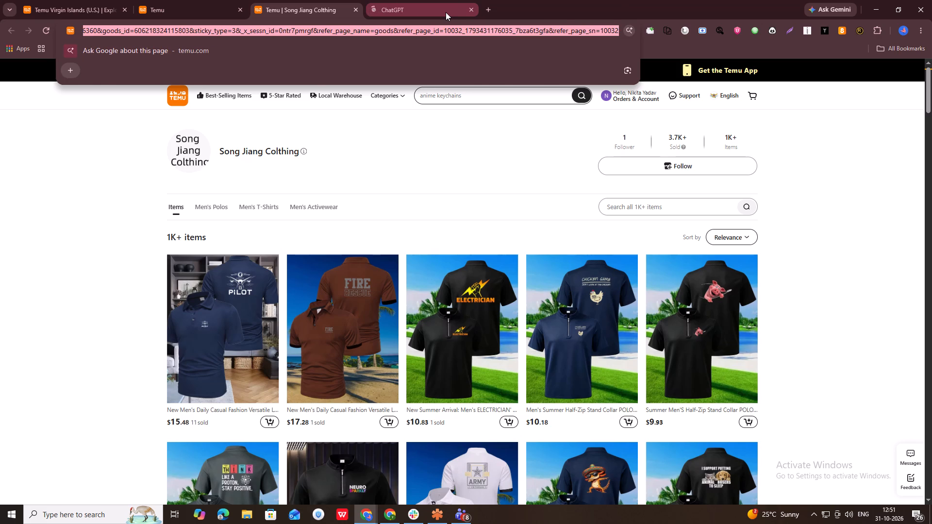
{"action": "key", "text": "BackSpace"}
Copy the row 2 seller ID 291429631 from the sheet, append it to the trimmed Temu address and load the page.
{"action": "key", "text": "alt+Tab"}
{"action": "left_click", "coordinate": [223, 171]}
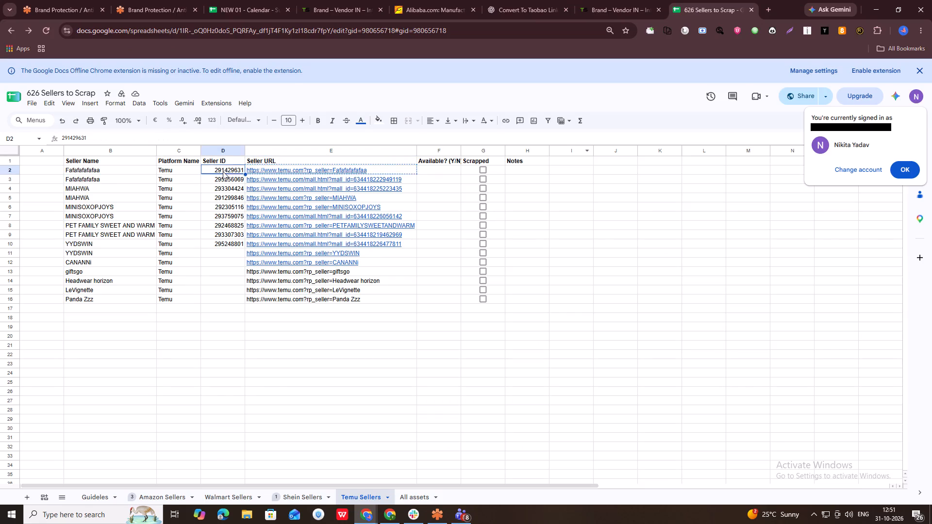
{"action": "key", "text": "ctrl+c"}
{"action": "key", "text": "alt+Tab"}
{"action": "key", "text": "ctrl+v"}
{"action": "key", "text": "Return"}
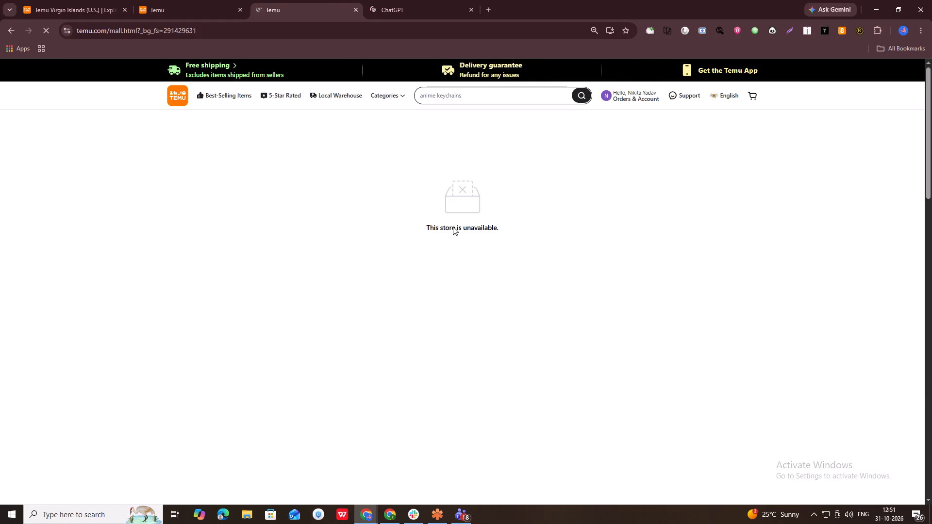
Highlight the store status message on the loaded Temu page.
{"action": "left_click", "coordinate": [432, 228]}
{"action": "left_click_drag", "start_coordinate": [432, 228], "coordinate": [499, 225]}
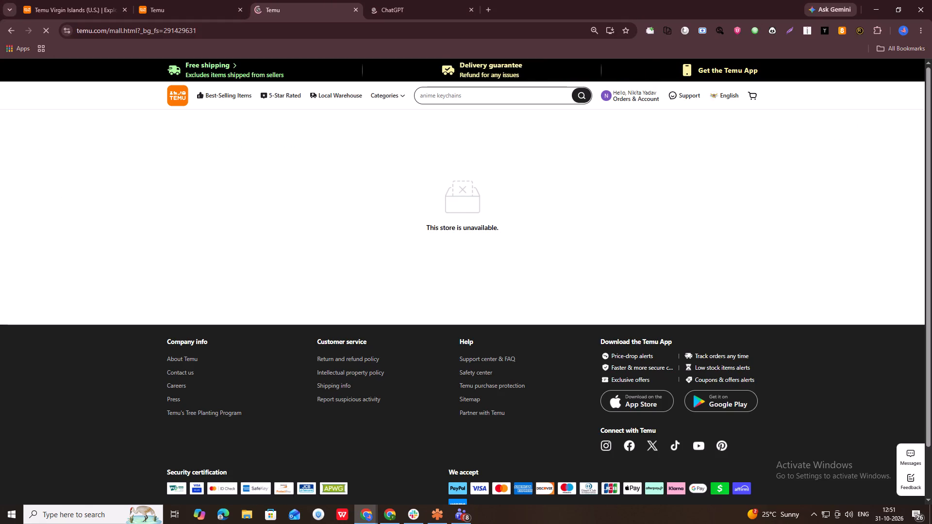
{"action": "left_click", "coordinate": [437, 225]}
{"action": "left_click", "coordinate": [431, 226]}
{"action": "double_click", "coordinate": [435, 227]}
{"action": "triple_click", "coordinate": [435, 227]}
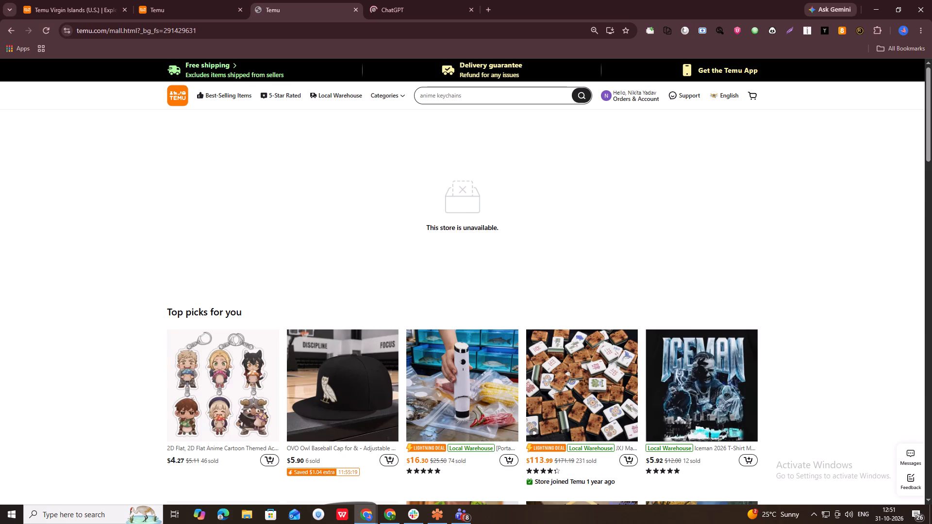
{"action": "left_click", "coordinate": [435, 227]}
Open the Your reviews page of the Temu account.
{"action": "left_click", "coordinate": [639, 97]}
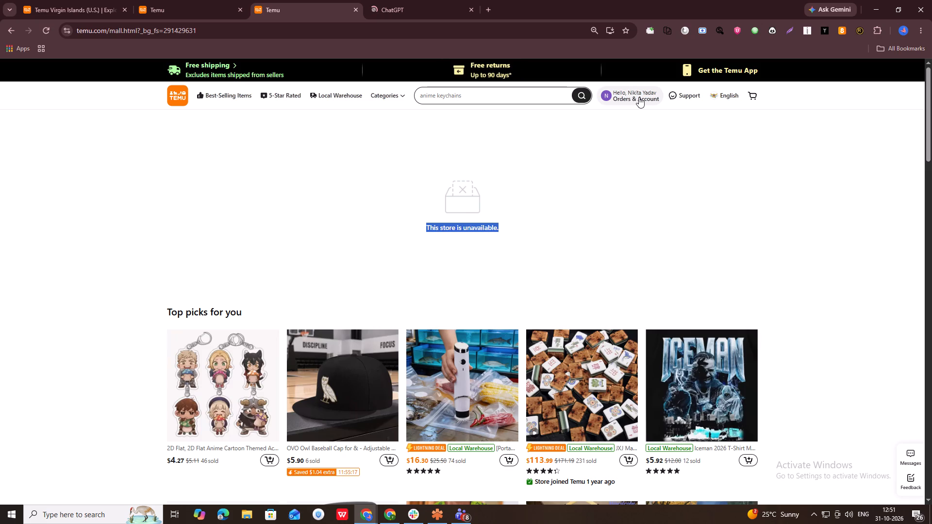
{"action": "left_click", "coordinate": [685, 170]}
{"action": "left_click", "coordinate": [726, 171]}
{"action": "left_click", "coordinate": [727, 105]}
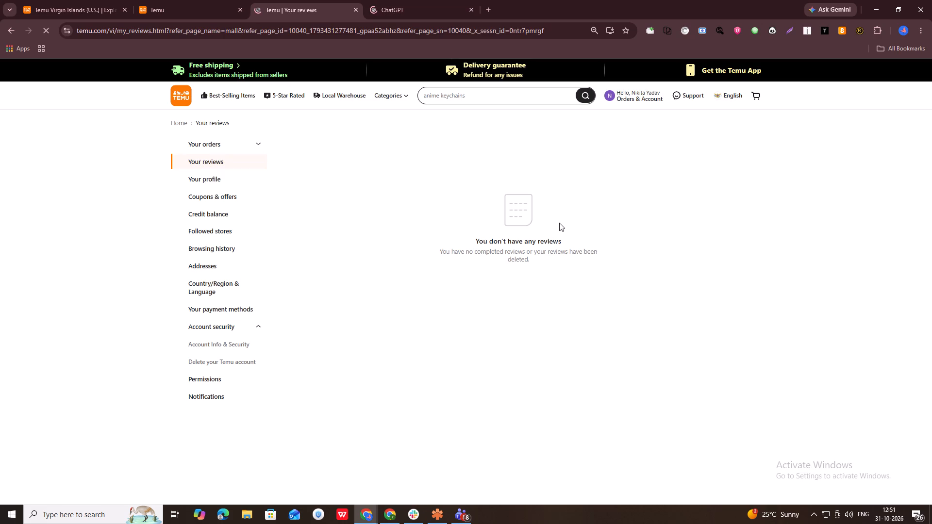
Open Temu's country/region settings page from the language and currency options.
{"action": "left_click", "coordinate": [722, 96]}
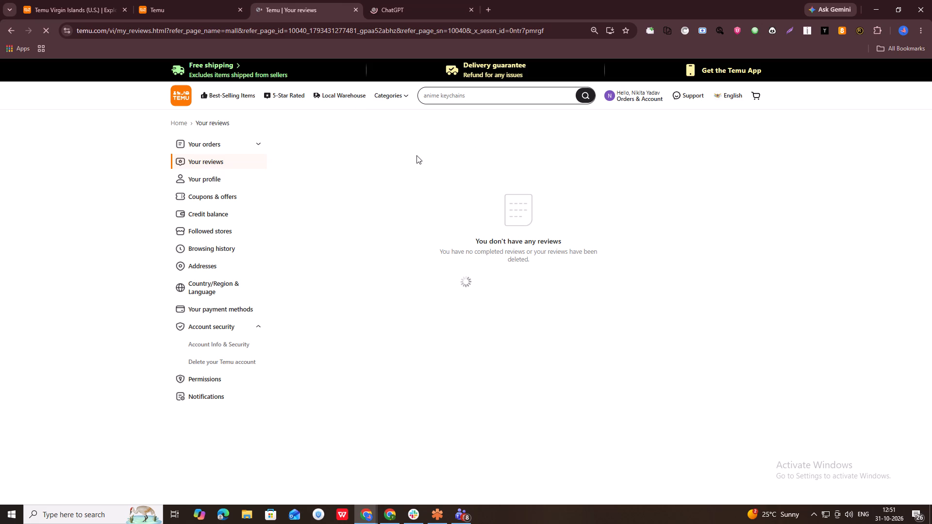
{"action": "left_click", "coordinate": [727, 93]}
{"action": "key", "text": "alt+Tab"}
{"action": "key", "text": "alt+Tab"}
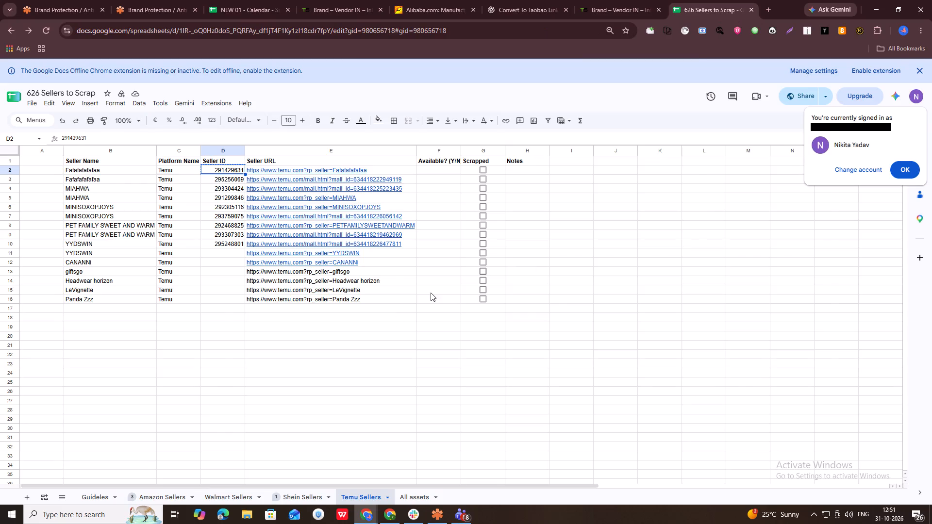
{"action": "key", "text": "alt+Tab"}
{"action": "key", "text": "alt+Tab"}
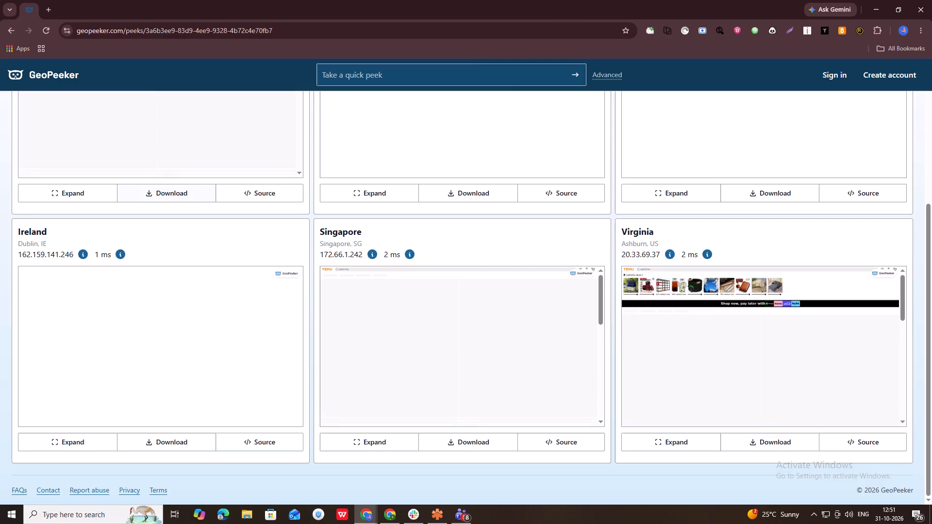
{"action": "key", "text": "alt+Tab"}
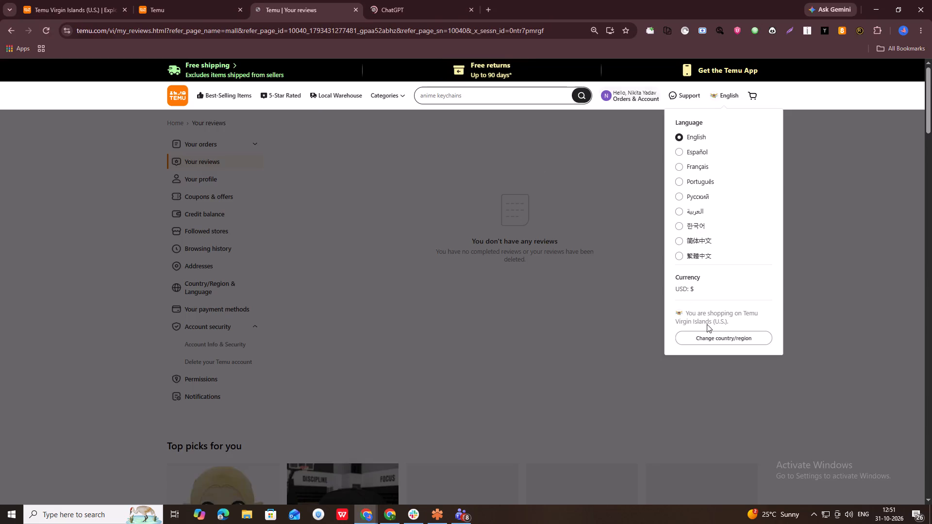
{"action": "left_click", "coordinate": [728, 90]}
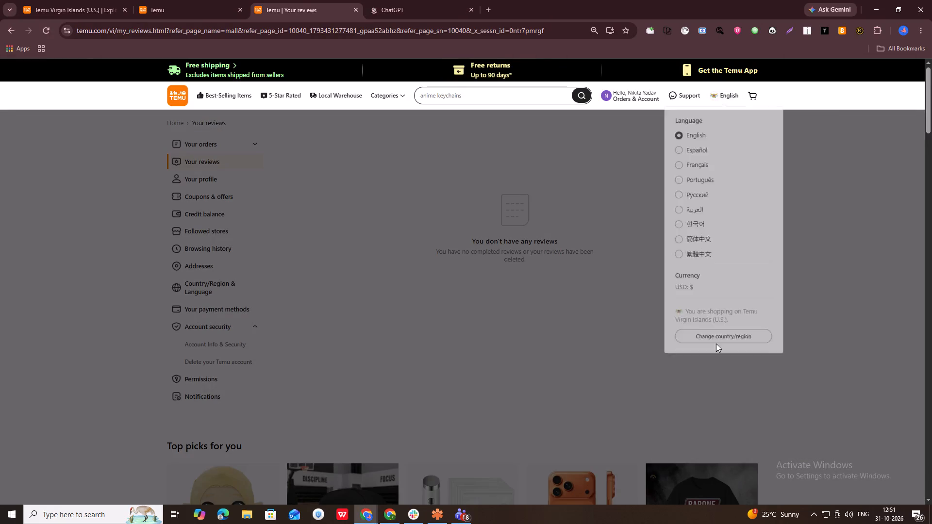
{"action": "left_click", "coordinate": [728, 97]}
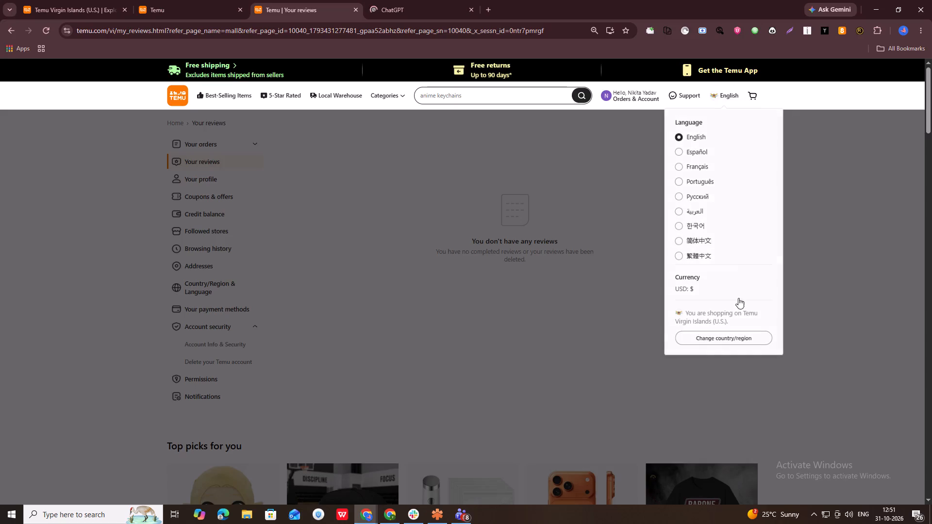
{"action": "left_click", "coordinate": [727, 344]}
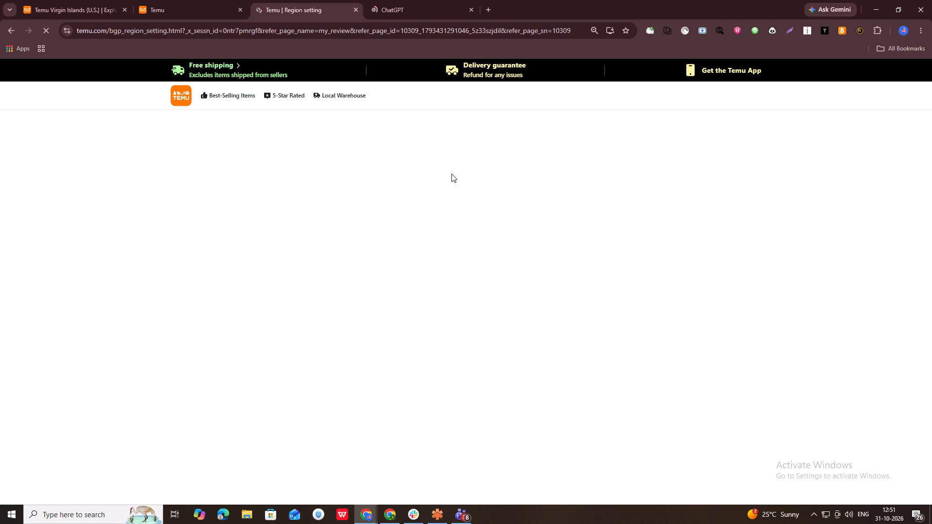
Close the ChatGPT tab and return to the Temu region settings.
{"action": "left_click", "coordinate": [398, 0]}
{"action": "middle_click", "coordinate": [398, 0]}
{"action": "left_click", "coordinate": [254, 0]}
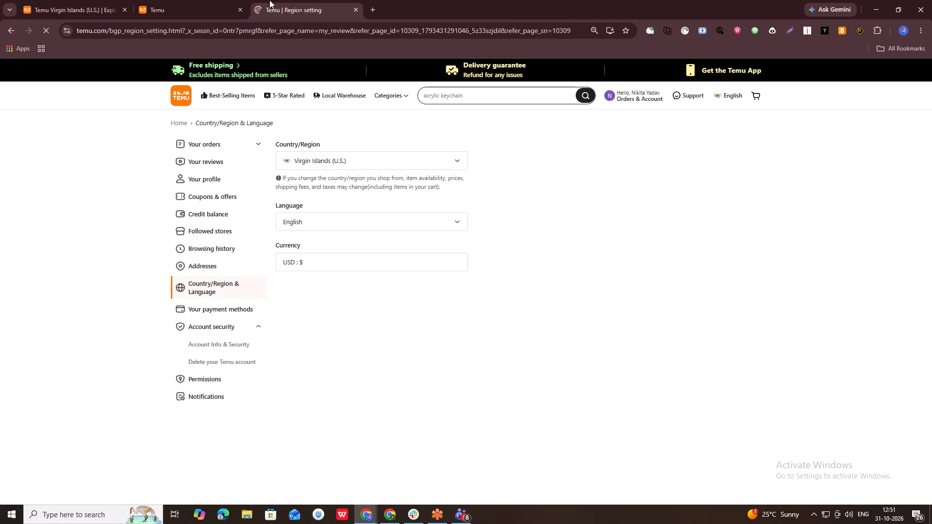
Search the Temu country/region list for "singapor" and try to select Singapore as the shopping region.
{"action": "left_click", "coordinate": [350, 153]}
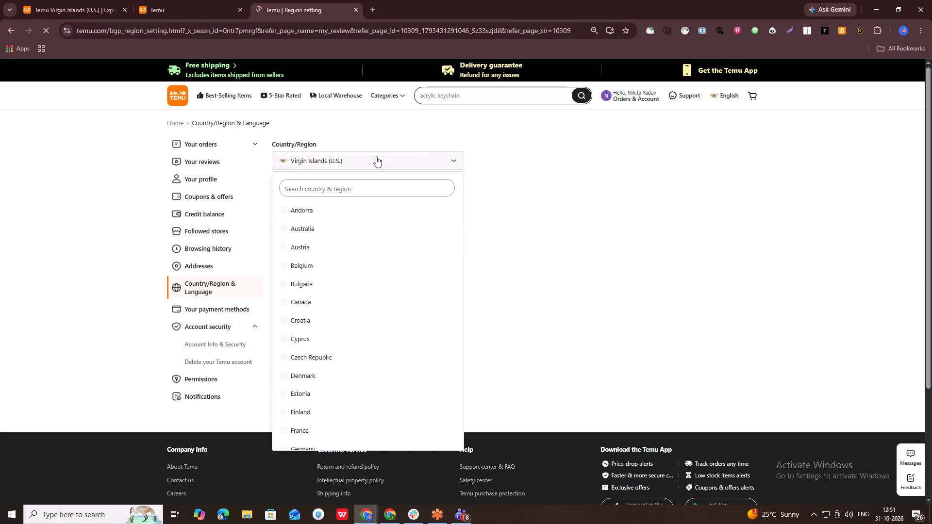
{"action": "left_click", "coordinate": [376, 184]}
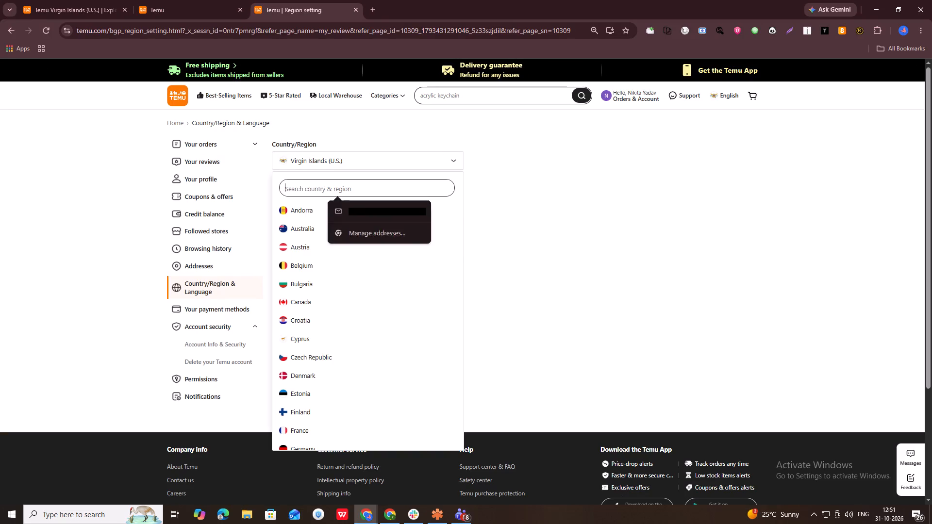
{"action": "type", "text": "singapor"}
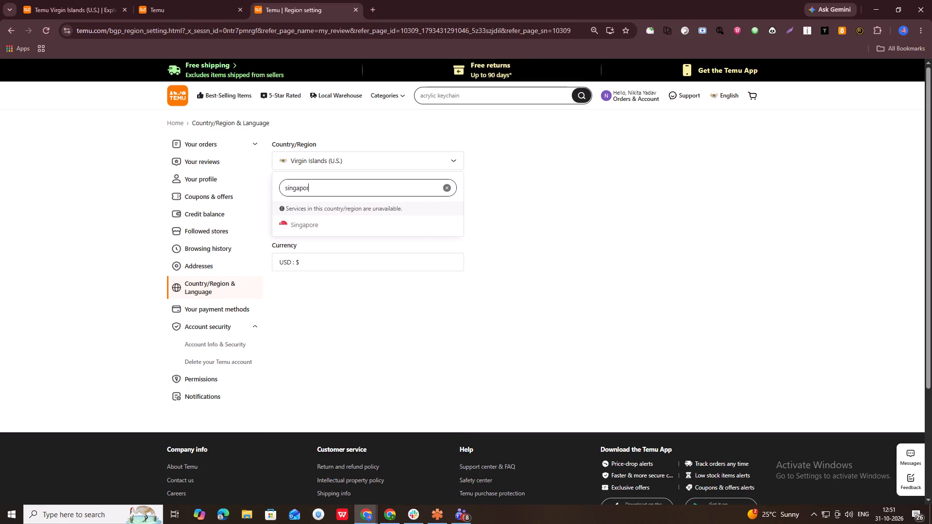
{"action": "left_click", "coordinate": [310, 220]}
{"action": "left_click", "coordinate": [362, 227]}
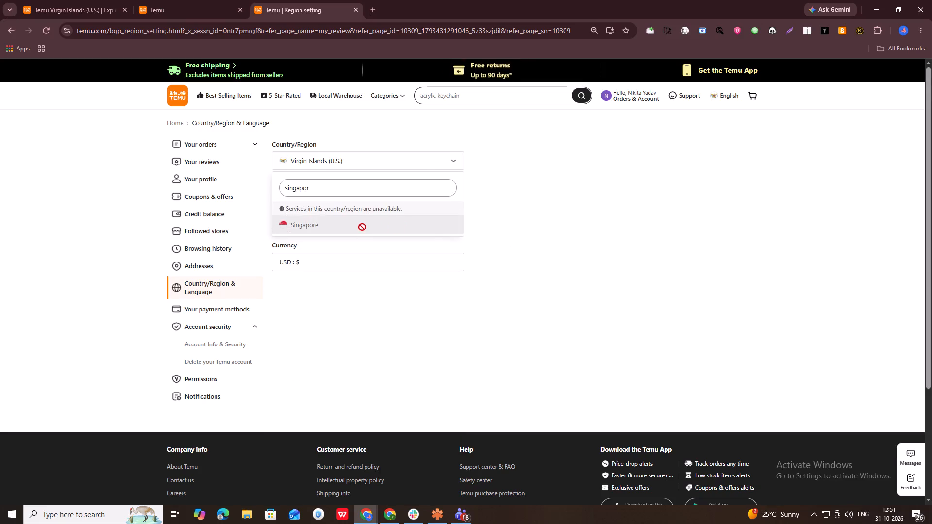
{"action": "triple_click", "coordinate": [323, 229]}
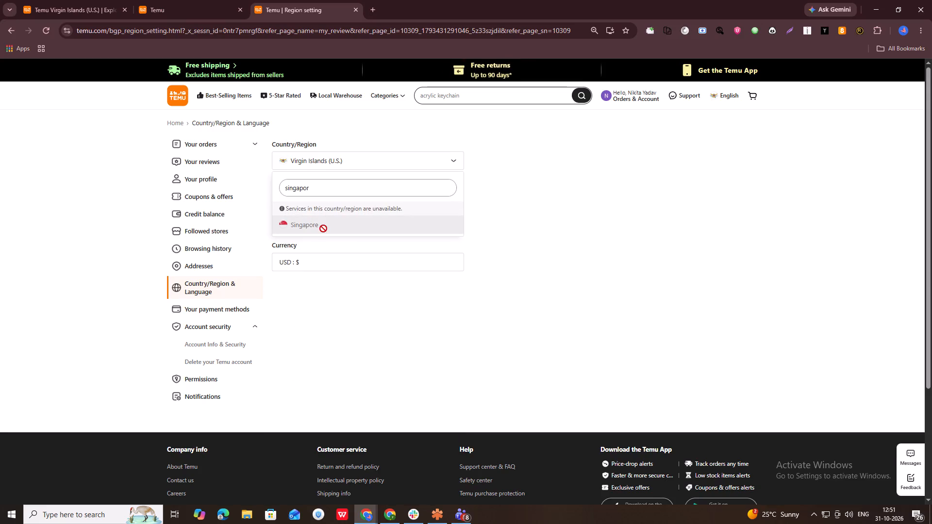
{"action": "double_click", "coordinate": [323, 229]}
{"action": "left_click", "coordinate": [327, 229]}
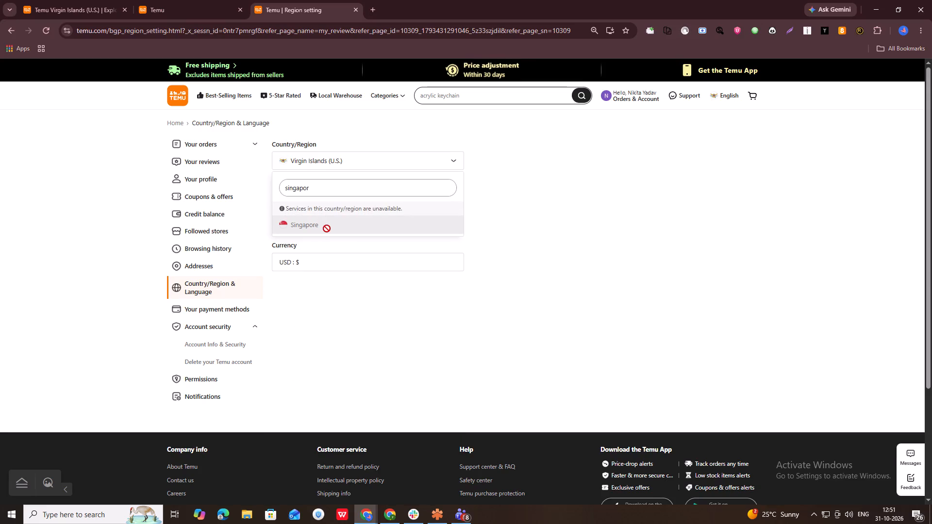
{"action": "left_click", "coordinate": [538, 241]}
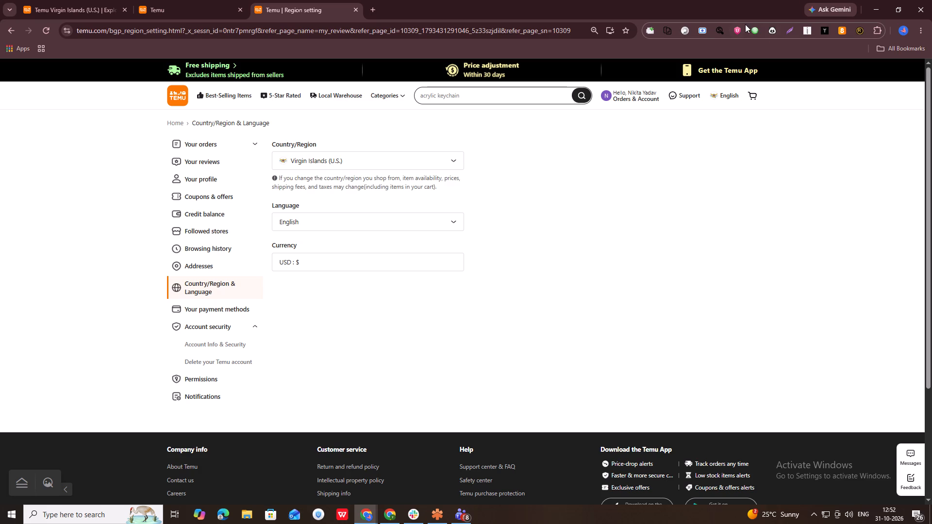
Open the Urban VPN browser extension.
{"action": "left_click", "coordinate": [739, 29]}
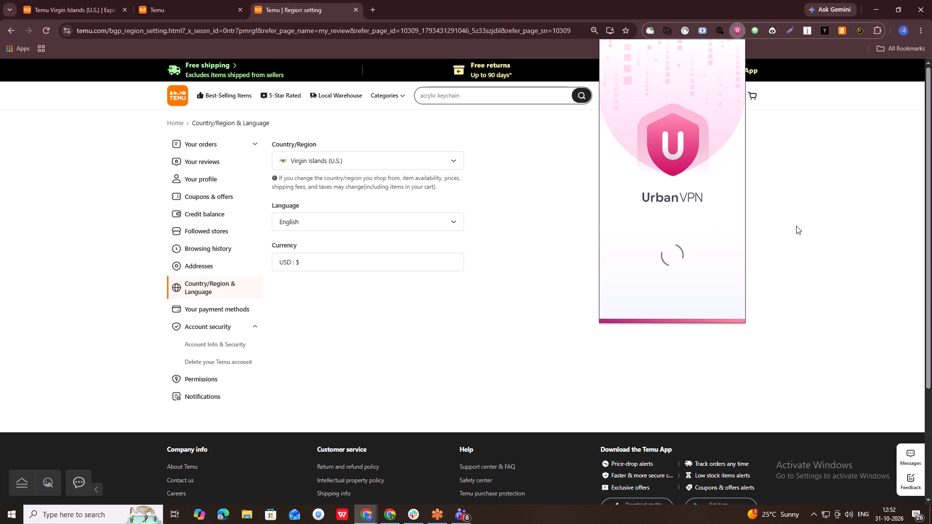
Switch to the GeoPeeker window and examine the Temu seller page previews for each server location.
{"action": "key", "text": "alt+Tab"}
{"action": "scroll", "coordinate": [392, 300], "scroll_direction": "up", "scroll_amount": 10}
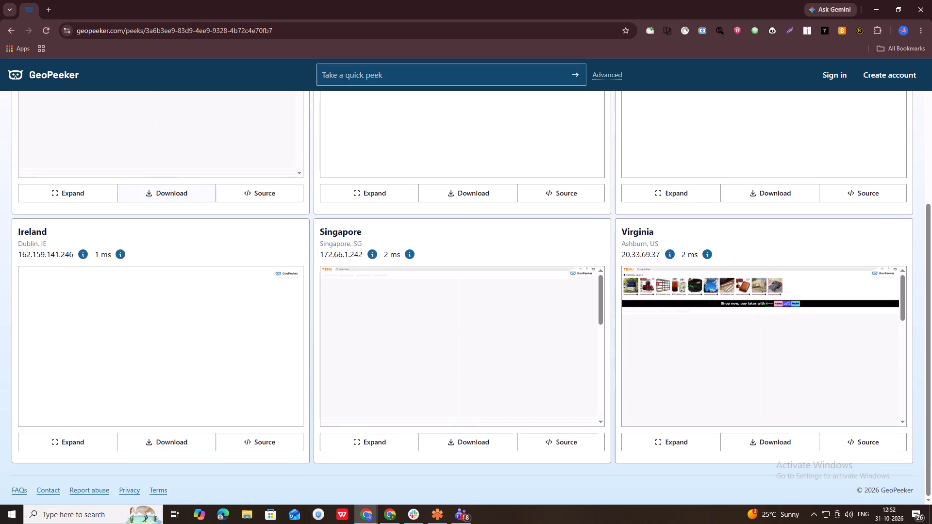
{"action": "scroll", "coordinate": [483, 294], "scroll_direction": "down", "scroll_amount": 4}
{"action": "scroll", "coordinate": [483, 294], "scroll_direction": "up", "scroll_amount": 8}
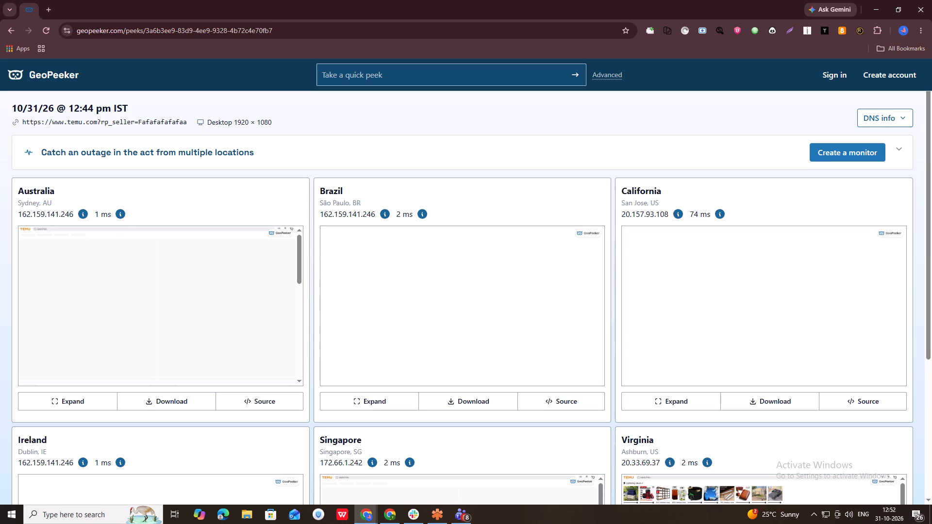
Return to the Temu region settings, clear the earlier country search, and set the country/region to Australia.
{"action": "key", "text": "alt+Tab"}
{"action": "left_click", "coordinate": [334, 157]}
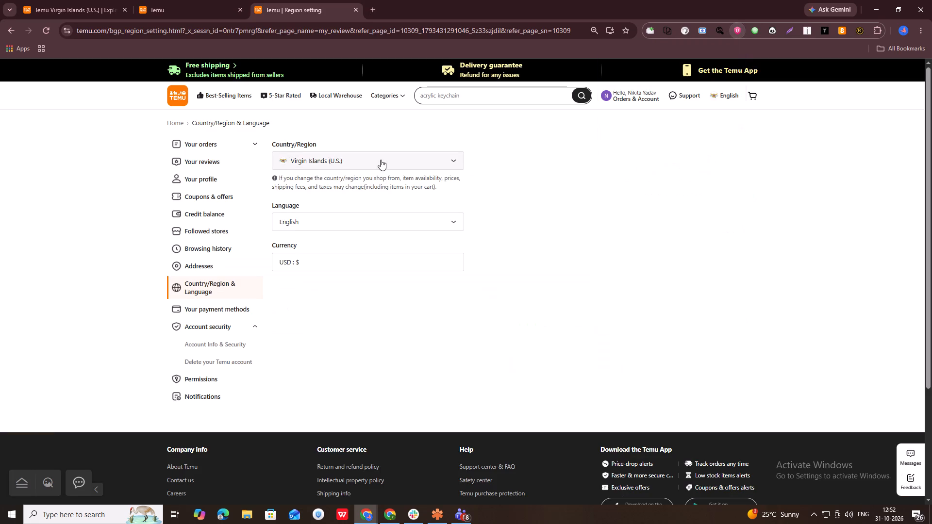
{"action": "double_click", "coordinate": [350, 179]}
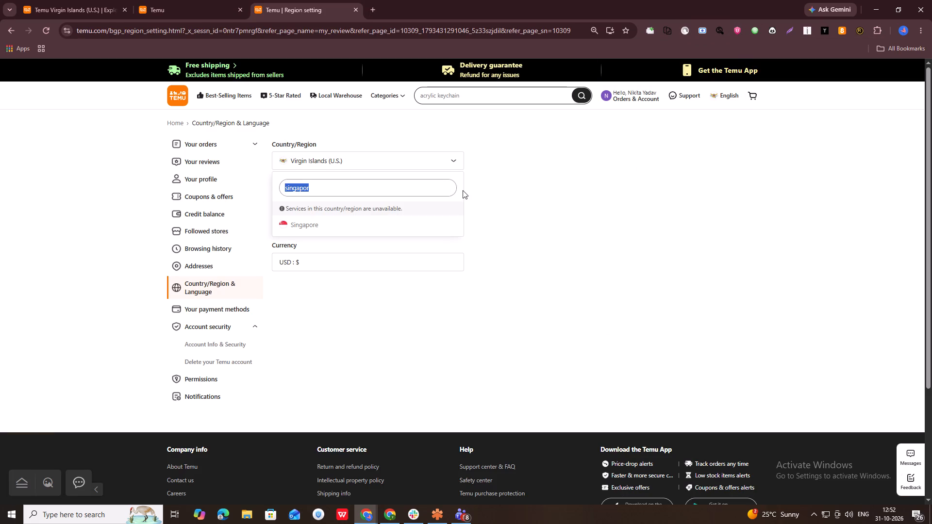
{"action": "type", "text": "austra"}
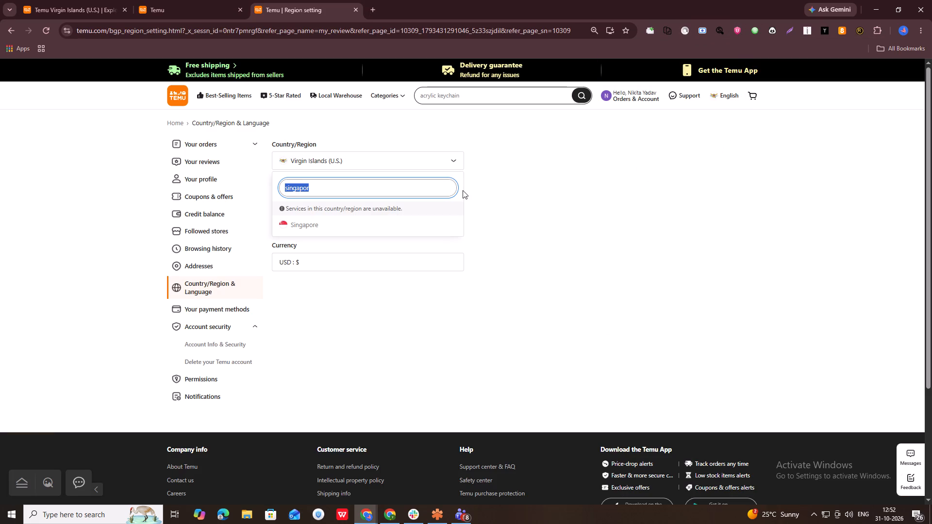
{"action": "key", "text": "BackSpace"}
{"action": "key", "text": "BackSpace"}
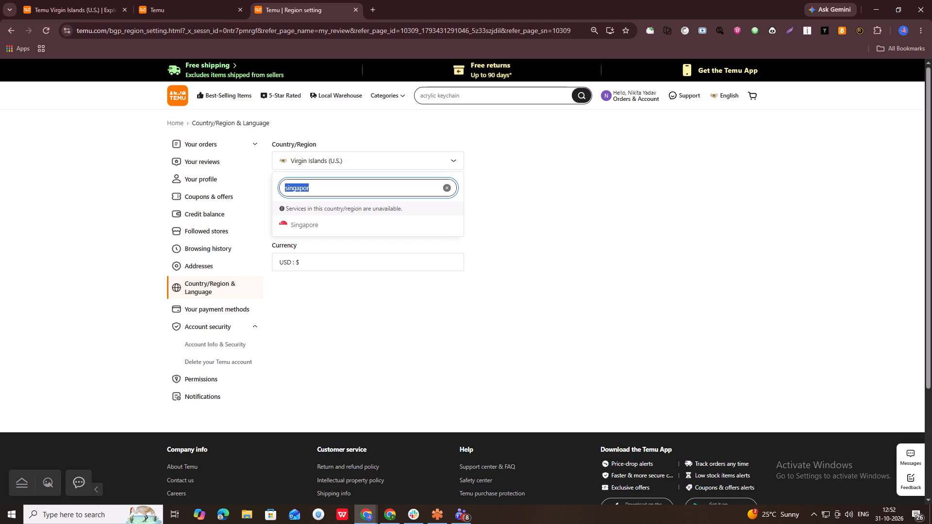
{"action": "triple_click", "coordinate": [391, 187]}
{"action": "key", "text": "BackSpace"}
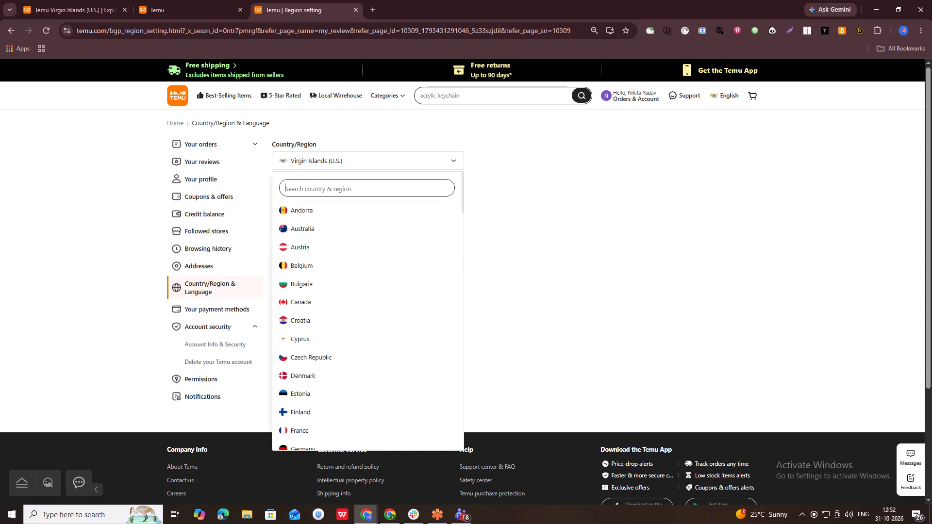
{"action": "left_click", "coordinate": [324, 230]}
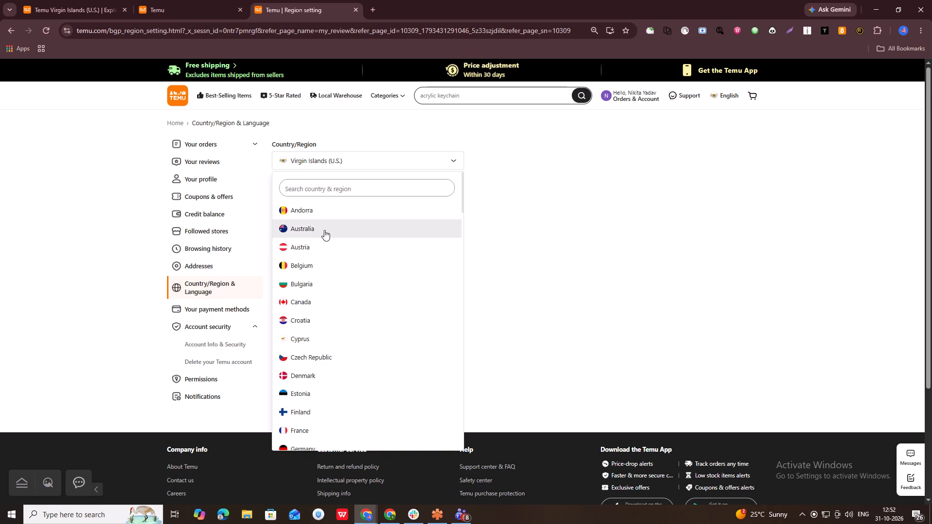
{"action": "left_click", "coordinate": [477, 286]}
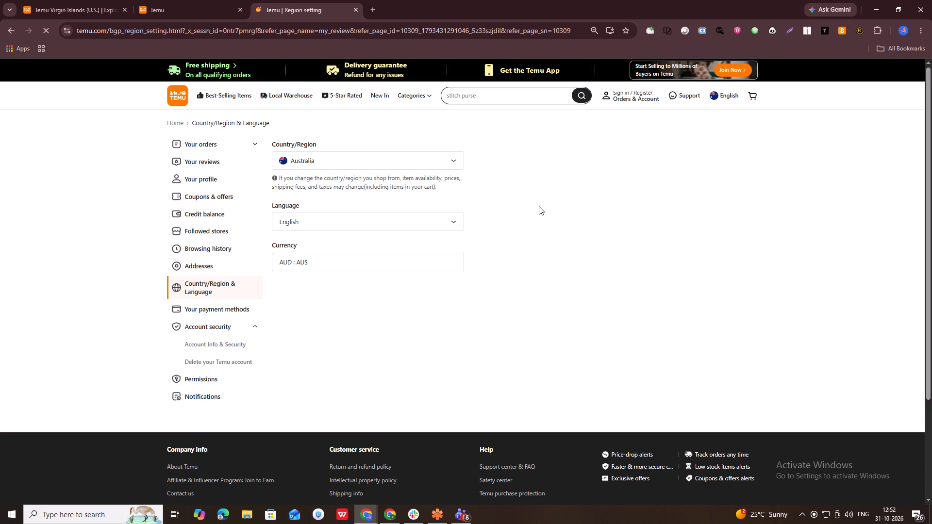
Copy the tested Temu seller URL (rp_seller=Fafafafafafaa) from the GeoPeeker results and return to the Temu region settings.
{"action": "key", "text": "alt+Tab"}
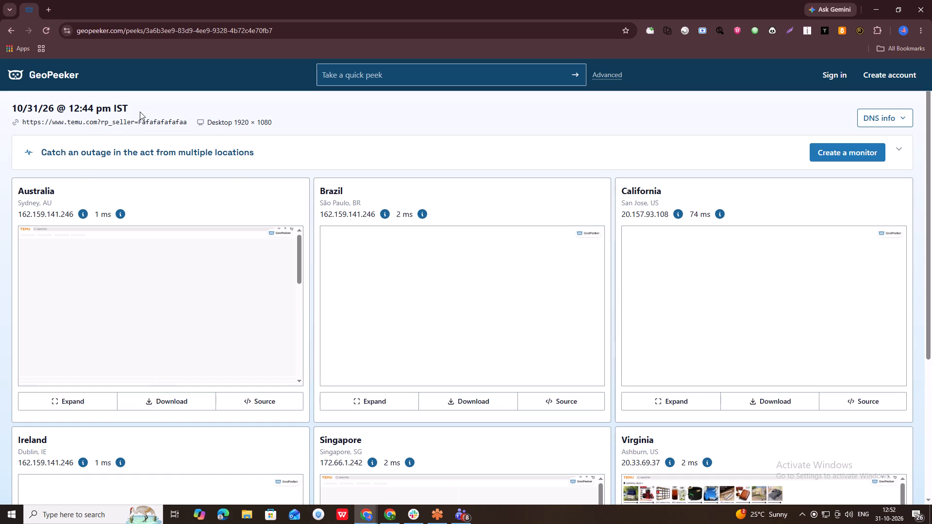
{"action": "left_click", "coordinate": [16, 123]}
{"action": "left_click", "coordinate": [27, 120]}
{"action": "left_click_drag", "start_coordinate": [27, 120], "coordinate": [161, 120]}
{"action": "key", "text": "ctrl+c"}
{"action": "key", "text": "alt+Tab"}
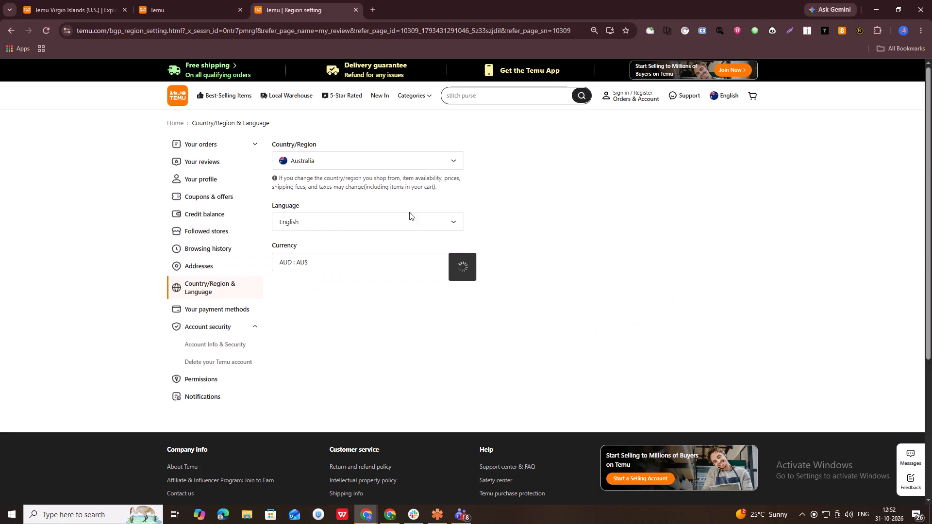
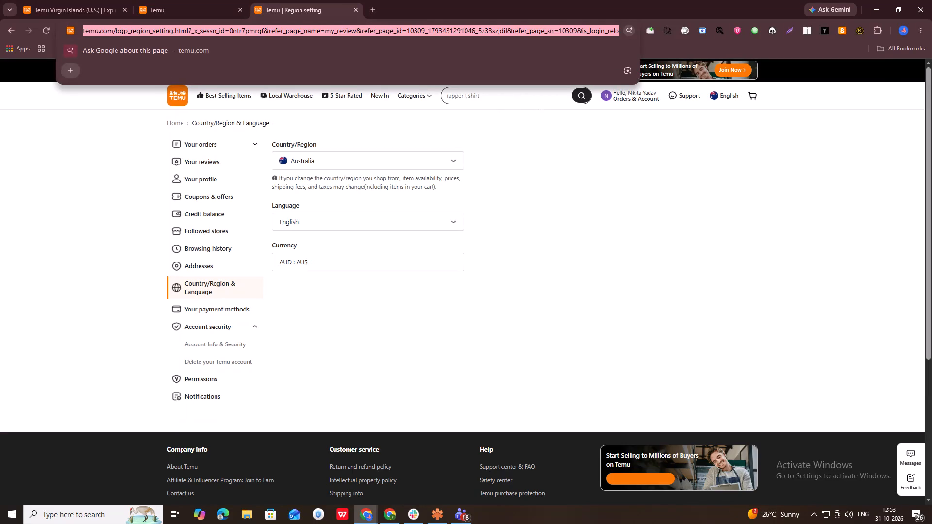
Load the Temu seller URL (rp_seller=Fafafafafafaa) under Temu Australia and compare the page with the GeoPeeker previews.
{"action": "key", "text": "Return"}
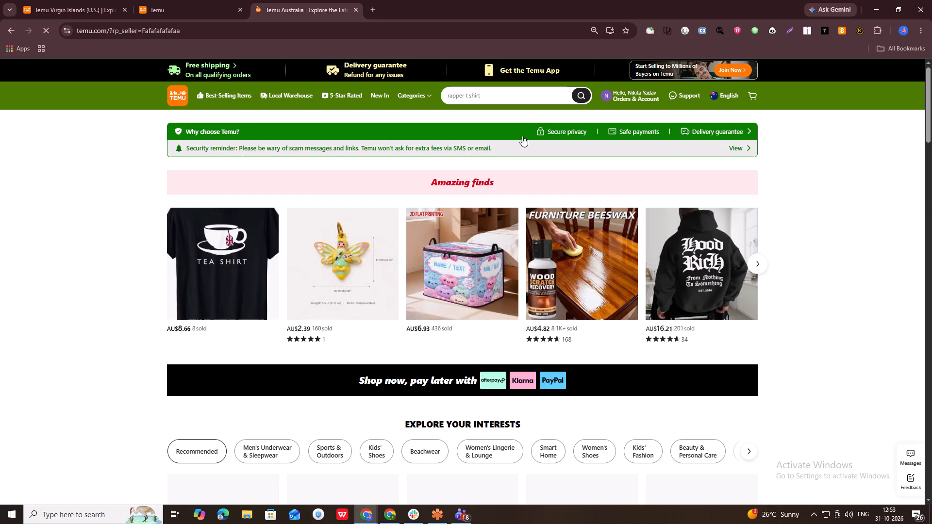
{"action": "middle_click", "coordinate": [739, 149]}
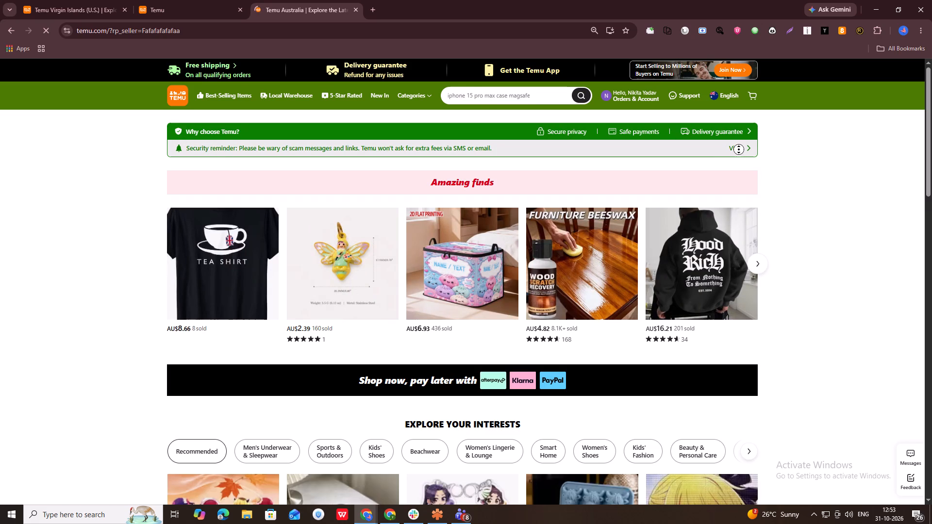
{"action": "key", "text": "alt+Tab"}
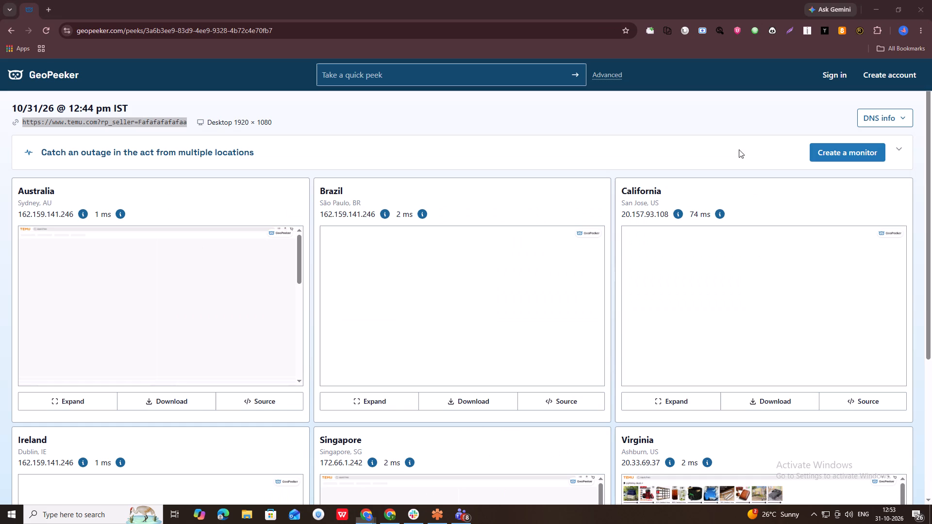
{"action": "scroll", "coordinate": [416, 287], "scroll_direction": "down", "scroll_amount": 5}
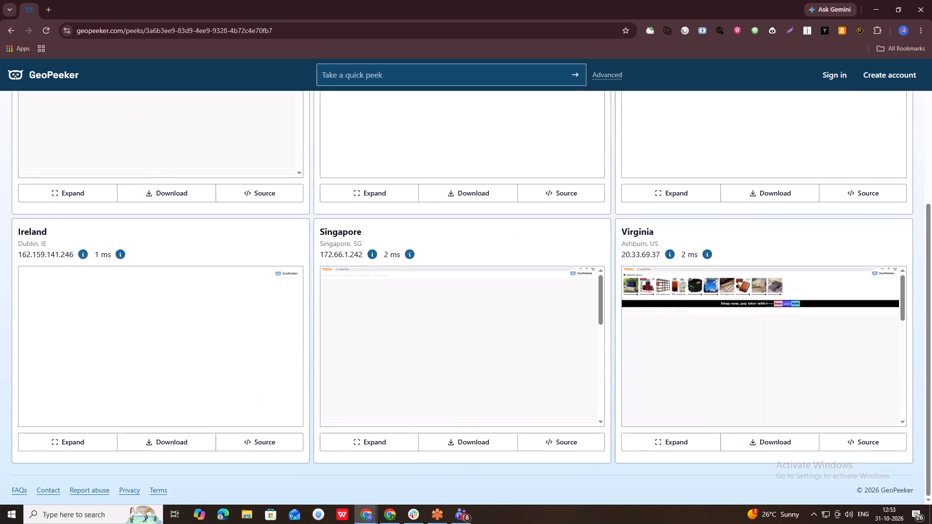
{"action": "key", "text": "alt+Tab"}
{"action": "scroll", "coordinate": [495, 282], "scroll_direction": "down", "scroll_amount": 4}
{"action": "scroll", "coordinate": [430, 265], "scroll_direction": "down", "scroll_amount": 6}
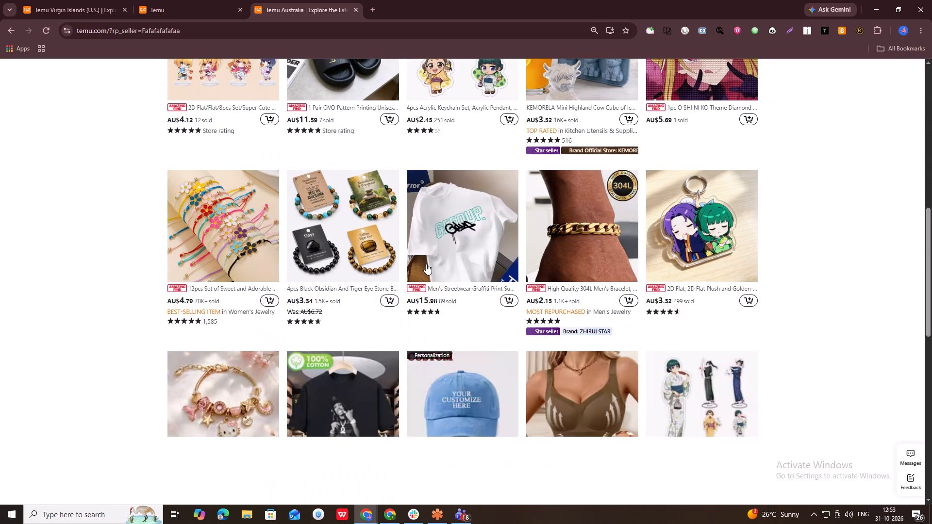
{"action": "scroll", "coordinate": [426, 264], "scroll_direction": "up", "scroll_amount": 20}
Connect the Urban VPN extension to Singapore.
{"action": "left_click", "coordinate": [735, 29]}
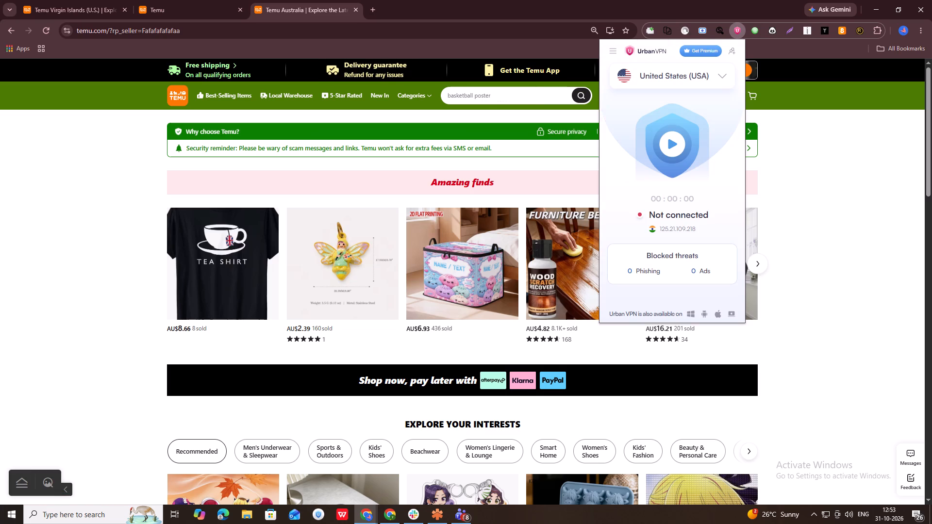
{"action": "left_click", "coordinate": [688, 80]}
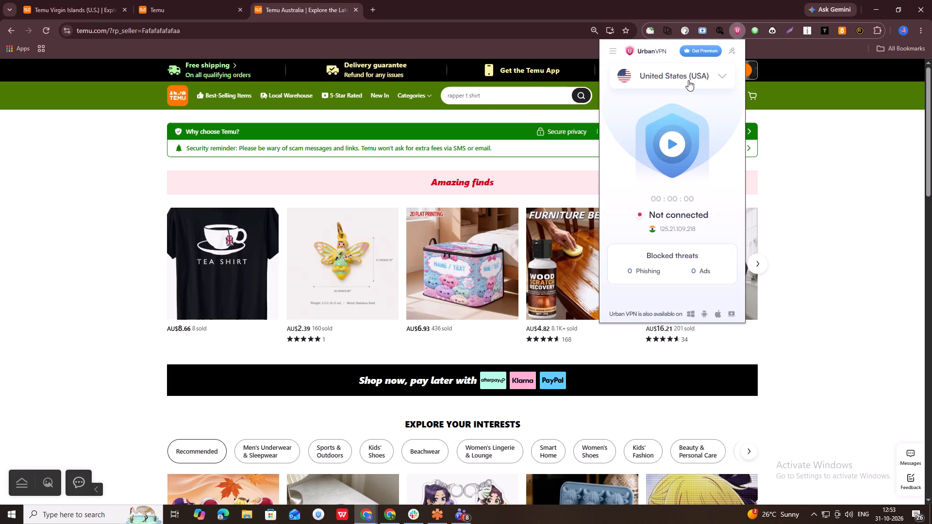
{"action": "left_click", "coordinate": [661, 98]}
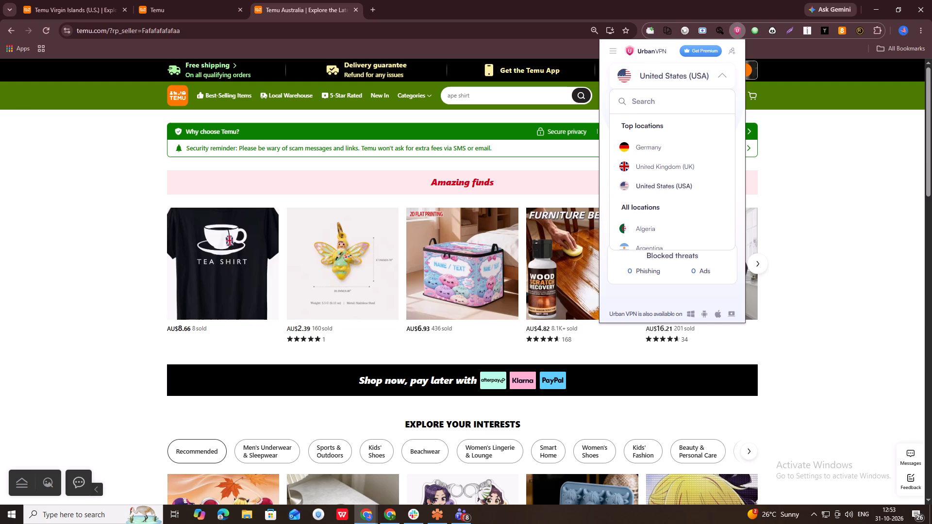
{"action": "type", "text": "singa"}
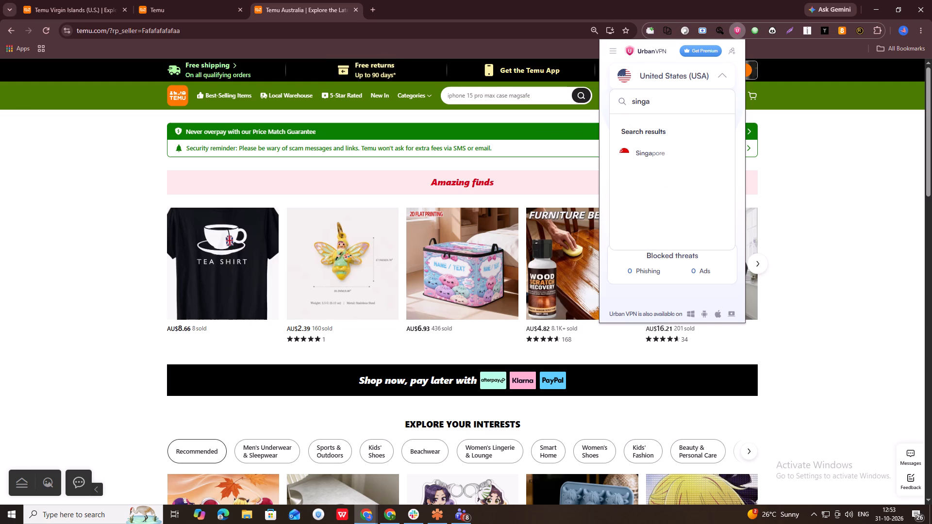
{"action": "left_click", "coordinate": [659, 154]}
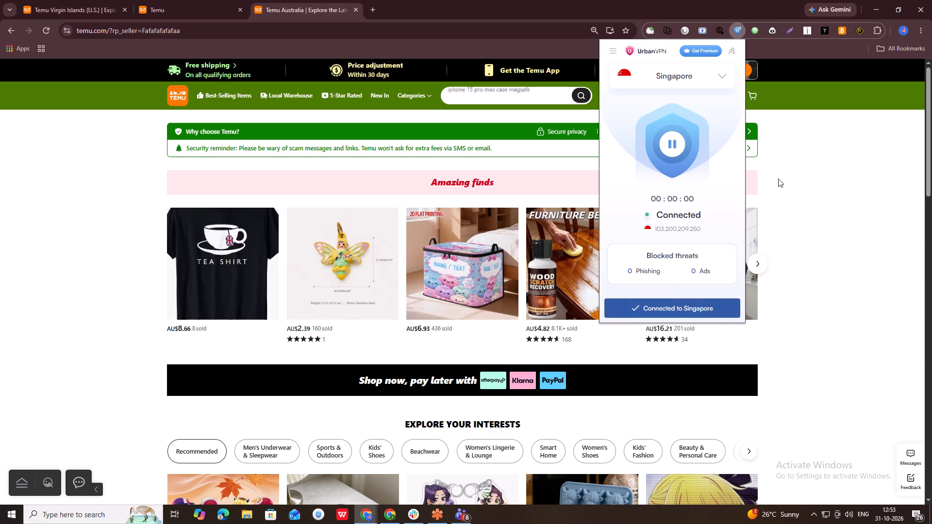
{"action": "left_click", "coordinate": [778, 179]}
Change Temu's country/region to Singapore and confirm the switch.
{"action": "left_click", "coordinate": [721, 94]}
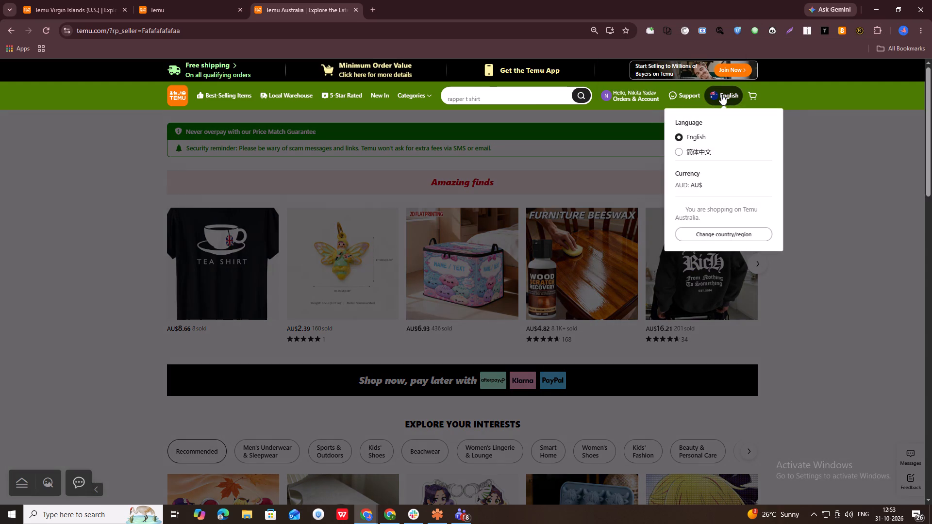
{"action": "left_click", "coordinate": [715, 234]}
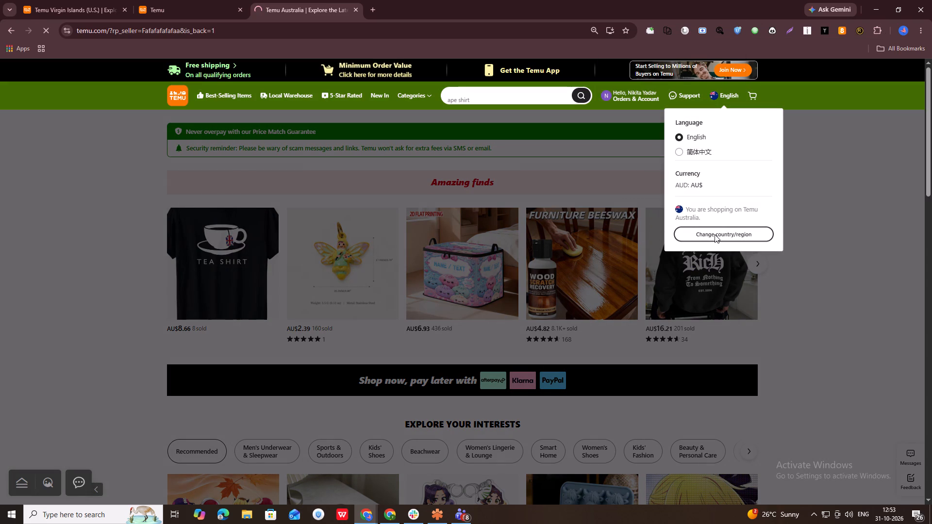
{"action": "left_click", "coordinate": [383, 164]}
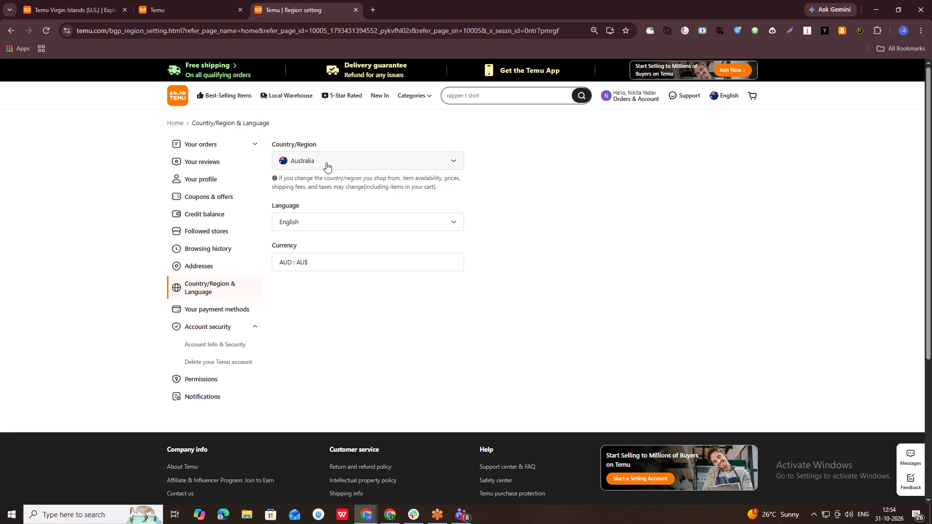
{"action": "left_click", "coordinate": [326, 163]}
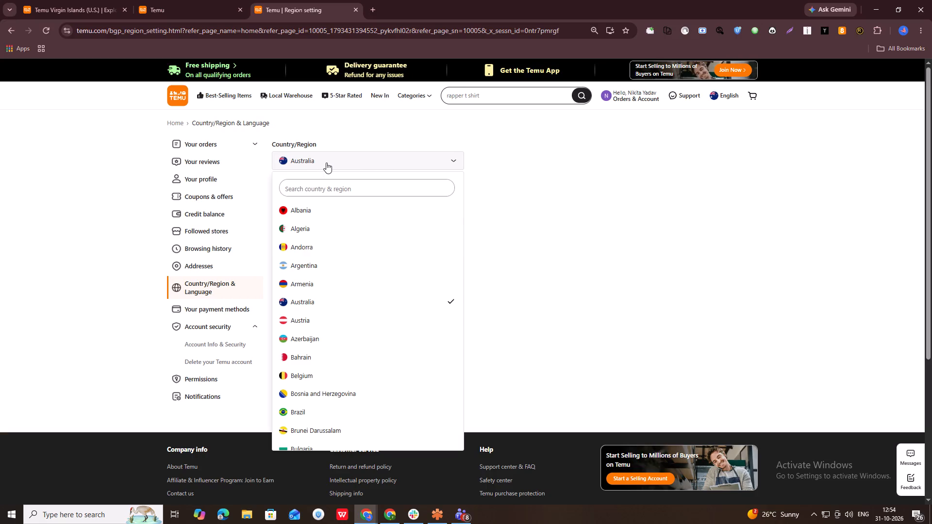
{"action": "left_click", "coordinate": [328, 185]}
{"action": "type", "text": "singa"}
{"action": "left_click", "coordinate": [309, 210]}
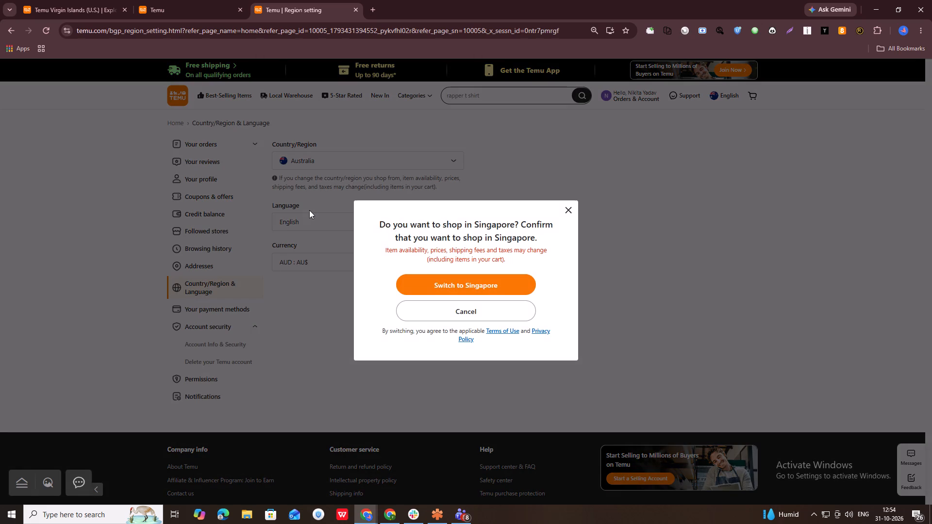
{"action": "left_click", "coordinate": [458, 281]}
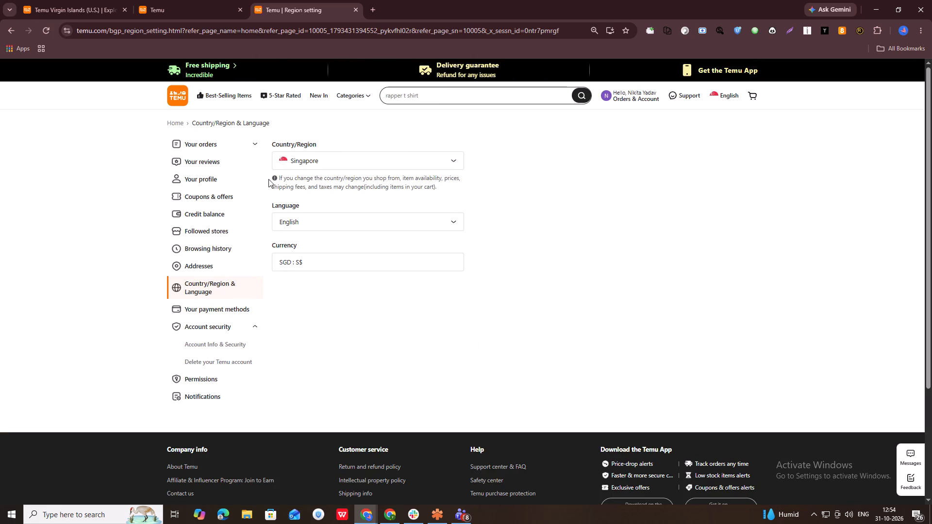
Copy the row 2 Fafafafafafaa seller URL from the Temu Sellers sheet and load it in the Temu Singapore tab.
{"action": "key", "text": "alt+Tab"}
{"action": "key", "text": "alt+Tab"}
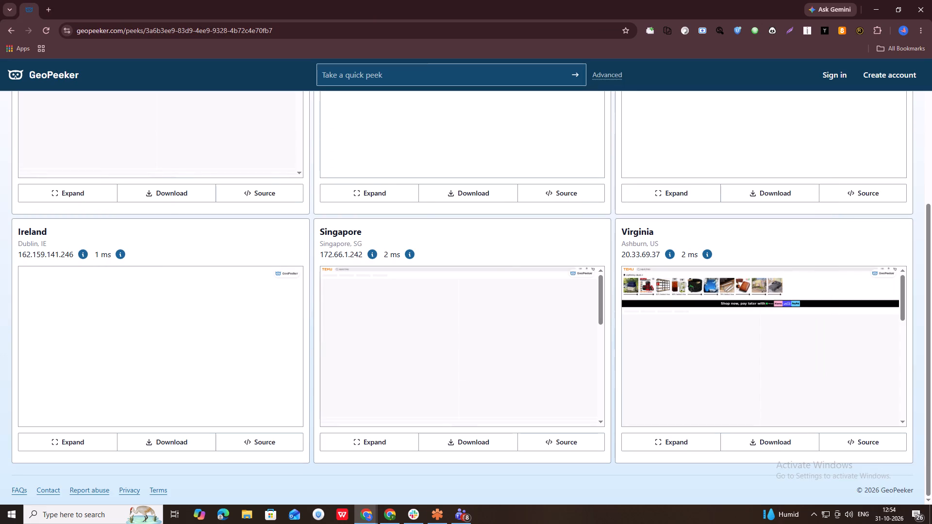
{"action": "key", "text": "alt+Tab"}
{"action": "key", "text": "alt+Tab"}
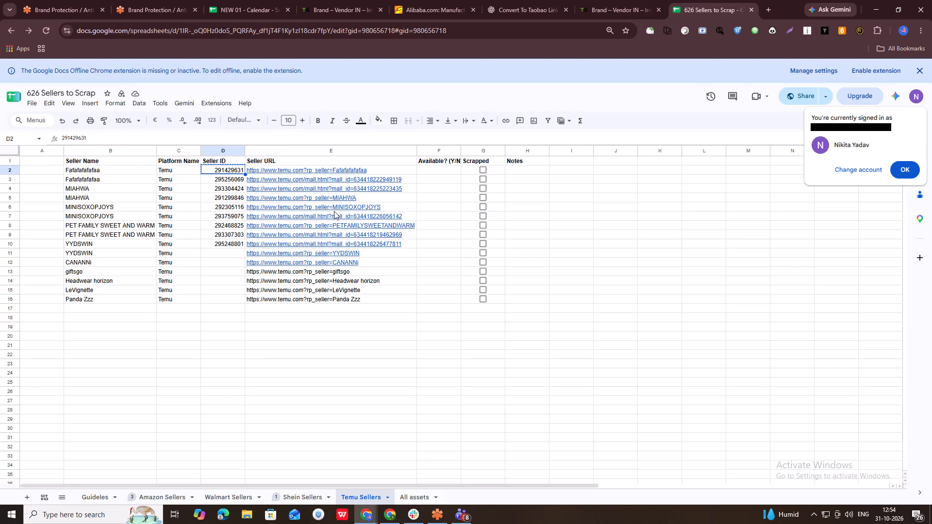
{"action": "left_click", "coordinate": [389, 168]}
{"action": "key", "text": "ctrl+c"}
{"action": "key", "text": "alt+Tab"}
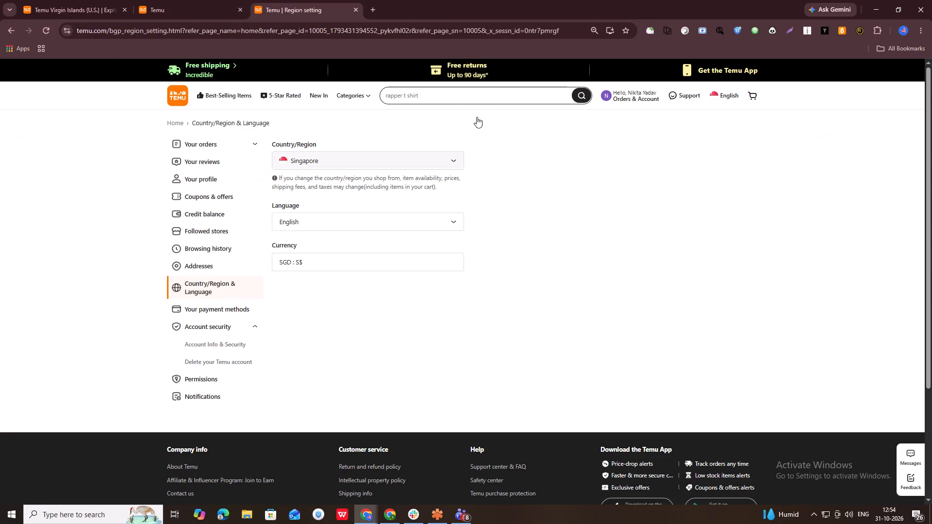
{"action": "left_click", "coordinate": [466, 95]}
{"action": "key", "text": "ctrl+v"}
{"action": "left_click", "coordinate": [408, 31]}
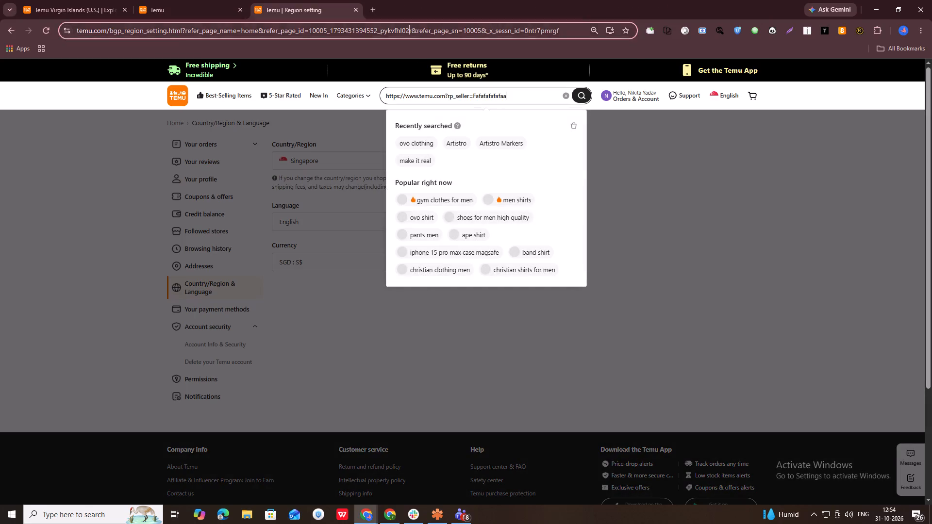
{"action": "key", "text": "ctrl+v"}
{"action": "key", "text": "Return"}
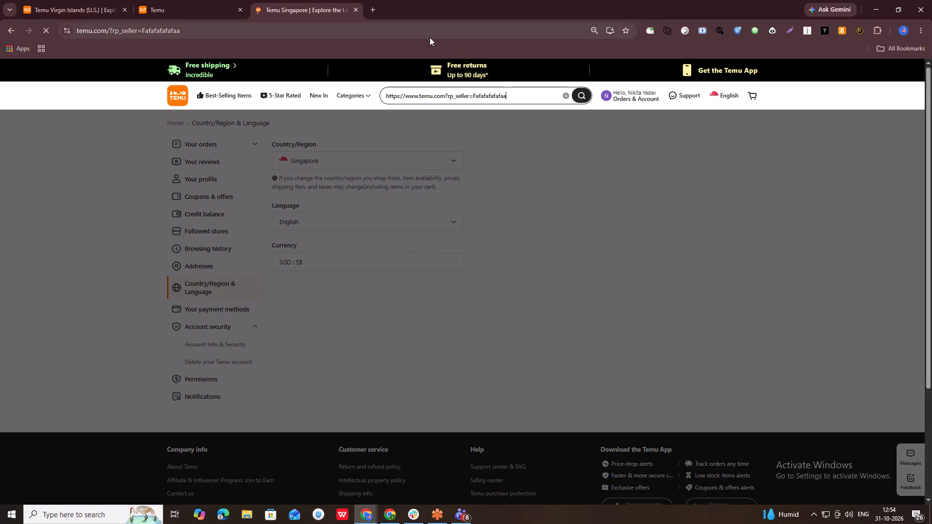
Examine the Temu Singapore page opened from the seller URL for the Fafafafafafaa store and its listings.
{"action": "scroll", "coordinate": [460, 302], "scroll_direction": "down", "scroll_amount": 6}
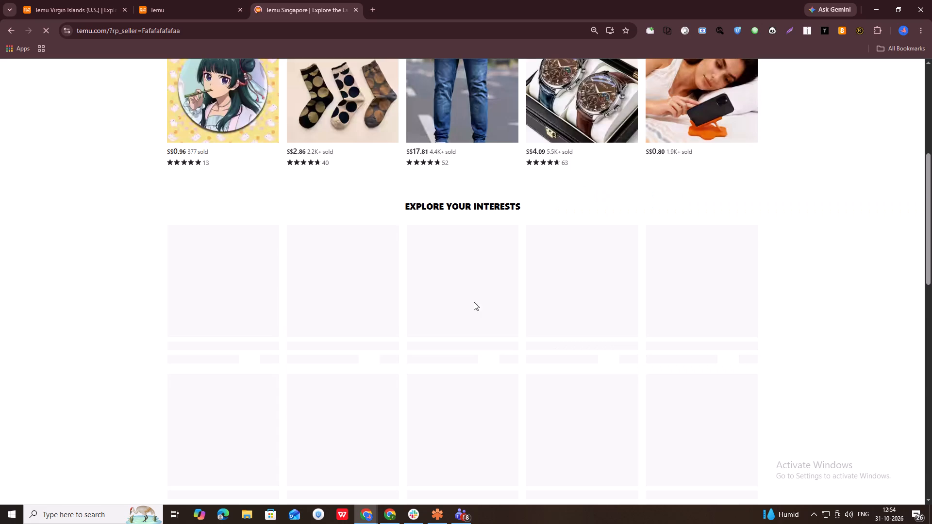
{"action": "scroll", "coordinate": [513, 220], "scroll_direction": "up", "scroll_amount": 8}
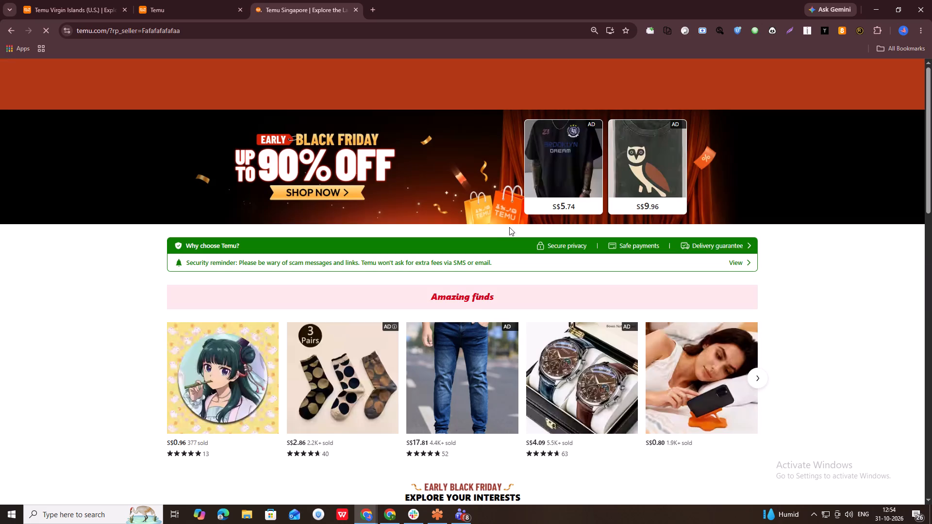
{"action": "scroll", "coordinate": [509, 227], "scroll_direction": "up", "scroll_amount": 11}
{"action": "left_click", "coordinate": [83, 29]}
{"action": "left_click_drag", "start_coordinate": [83, 29], "coordinate": [175, 29]}
{"action": "left_click", "coordinate": [76, 304]}
{"action": "scroll", "coordinate": [478, 264], "scroll_direction": "down", "scroll_amount": 6}
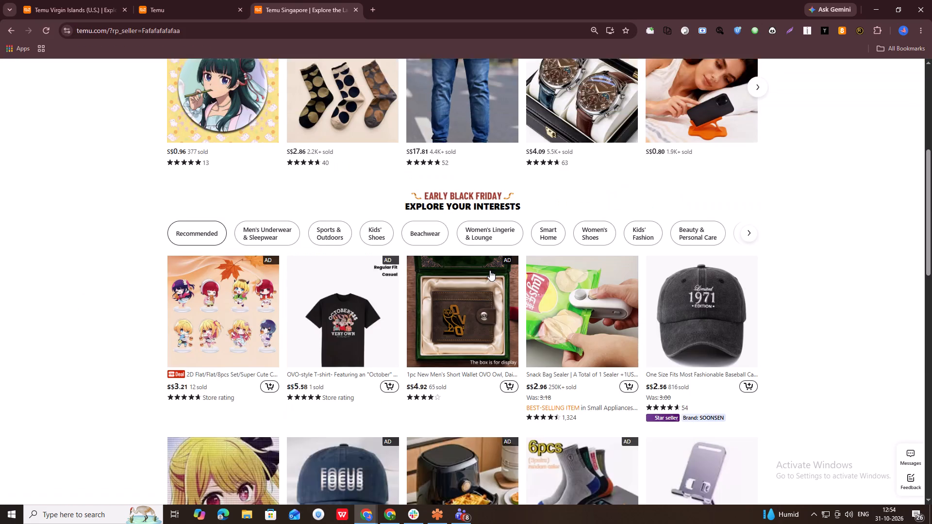
{"action": "scroll", "coordinate": [490, 270], "scroll_direction": "down", "scroll_amount": 13}
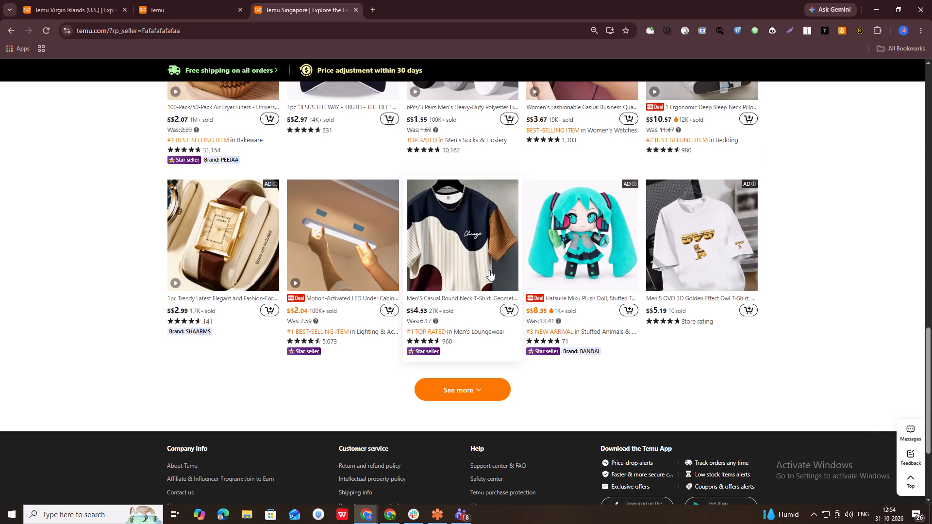
{"action": "scroll", "coordinate": [441, 269], "scroll_direction": "up", "scroll_amount": 20}
{"action": "scroll", "coordinate": [441, 269], "scroll_direction": "up", "scroll_amount": 13}
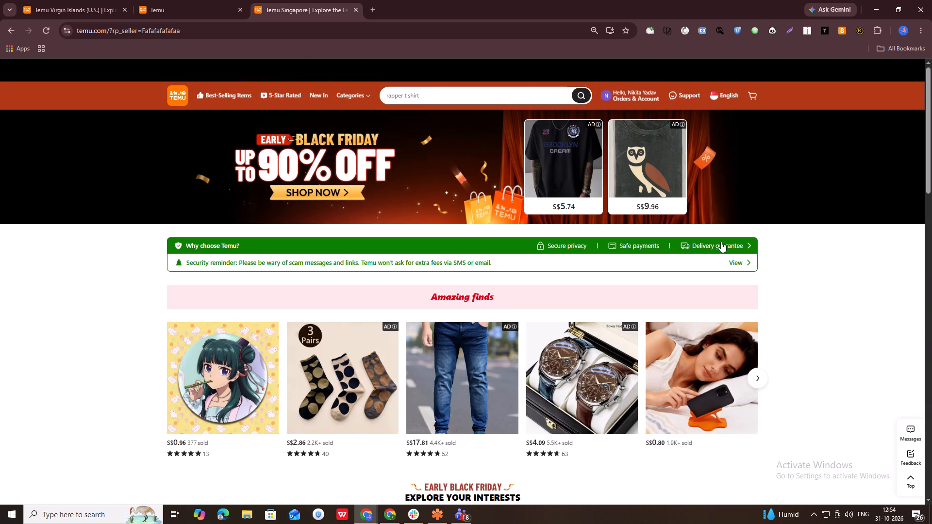
{"action": "key", "text": "alt+Tab"}
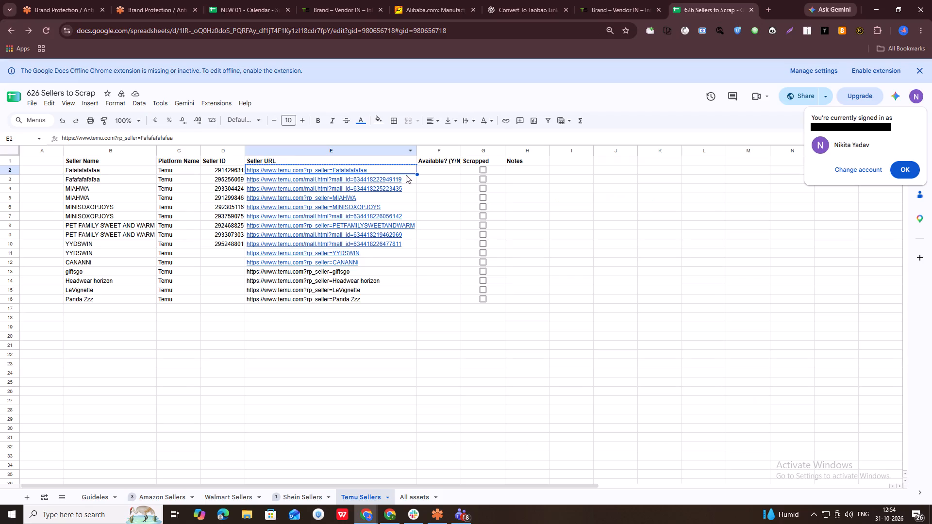
{"action": "left_click", "coordinate": [405, 181]}
{"action": "key", "text": "ctrl+c"}
{"action": "key", "text": "alt+Tab"}
{"action": "left_click", "coordinate": [356, 32]}
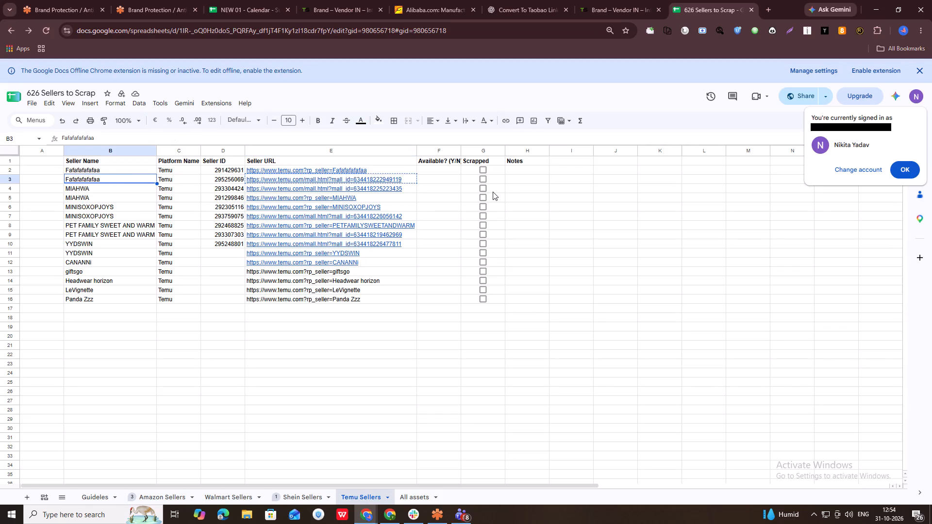
{"action": "key", "text": "Right"}
{"action": "key", "text": "Right"}
{"action": "key", "text": "Right"}
{"action": "key", "text": "Left"}
{"action": "key", "text": "Right"}
{"action": "key", "text": "Left"}
{"action": "key", "text": "Left"}
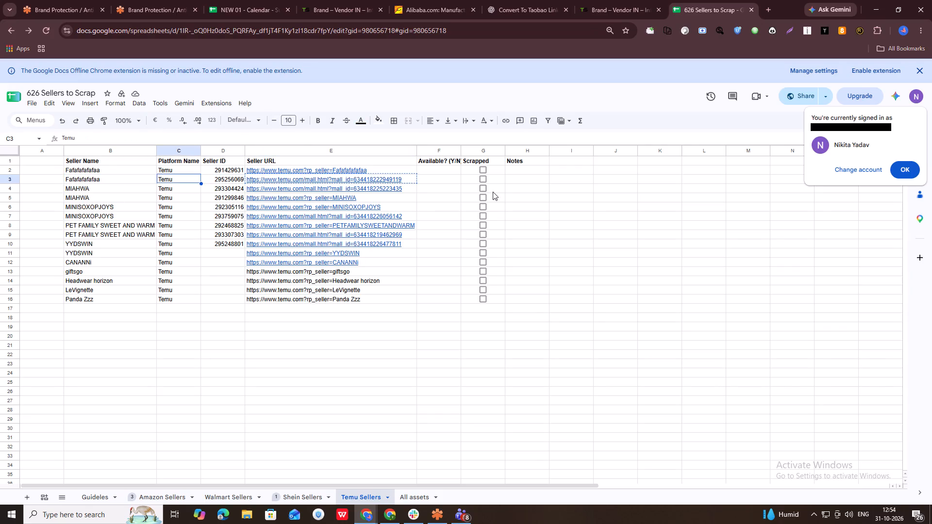
{"action": "key", "text": "Left"}
{"action": "key", "text": "Left"}
{"action": "key", "text": "Left"}
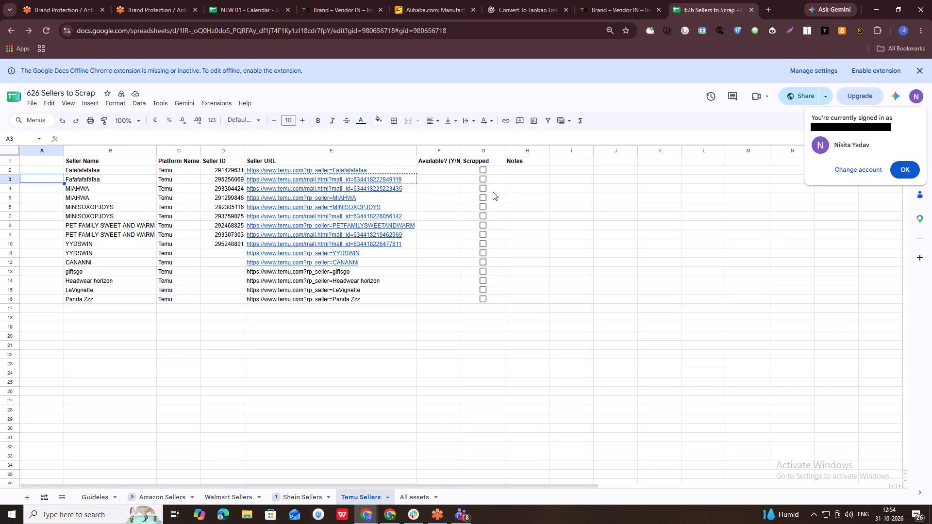
{"action": "key", "text": "Up"}
{"action": "key", "text": "Down"}
Search the Temu Sellers sheet for the row 3 seller name Fafafafafafaa and step through its matches.
{"action": "key", "text": "Right"}
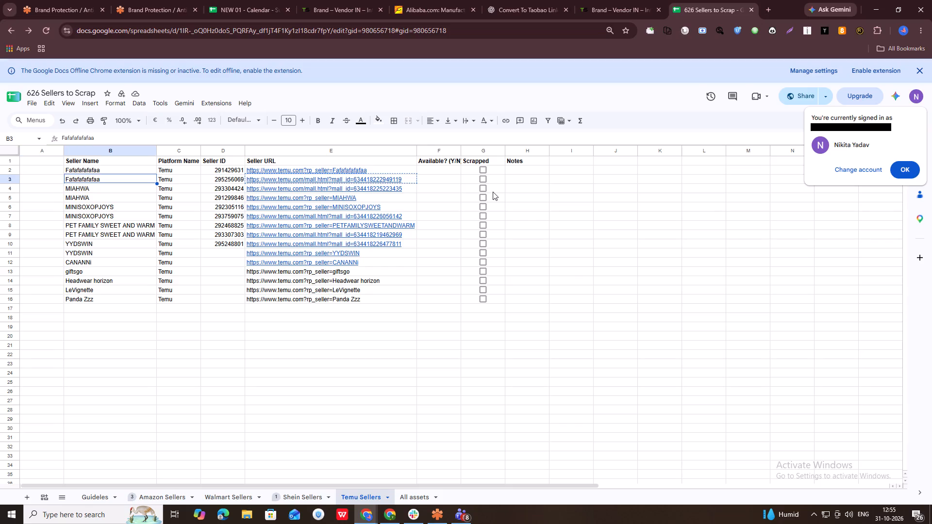
{"action": "key", "text": "ctrl+c"}
{"action": "key", "text": "ctrl+f"}
{"action": "key", "text": "ctrl+v"}
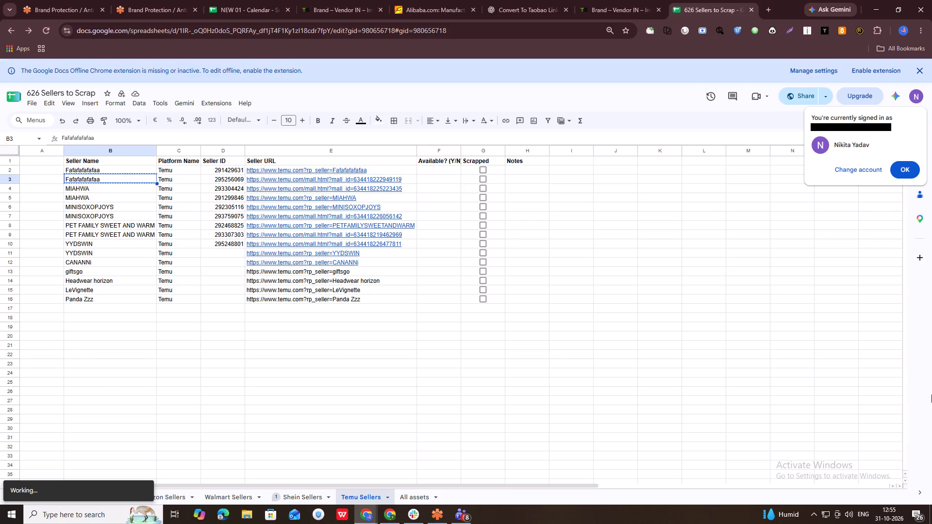
{"action": "key", "text": "Return"}
{"action": "key", "text": "Return"}
{"action": "key", "text": "Return"}
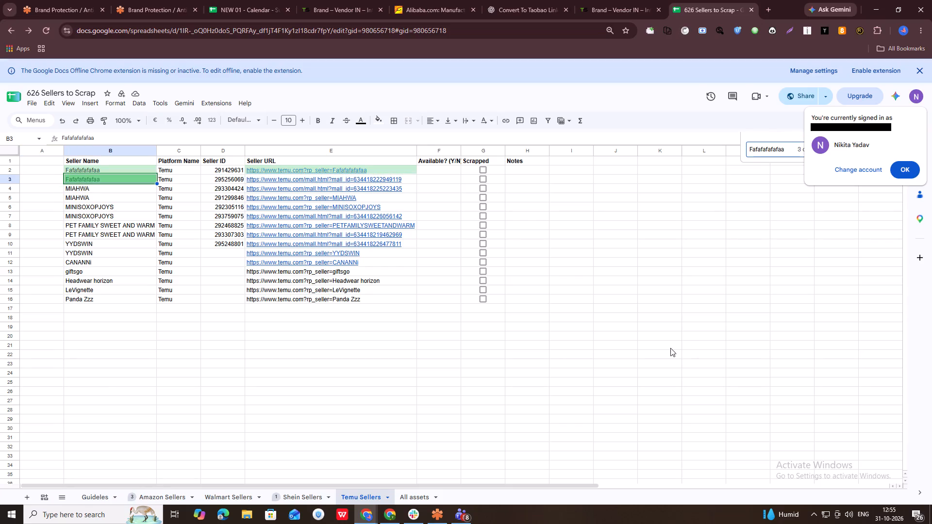
{"action": "key", "text": "Escape"}
{"action": "left_click", "coordinate": [407, 179]}
{"action": "key", "text": "ctrl+c"}
{"action": "key", "text": "alt+Tab"}
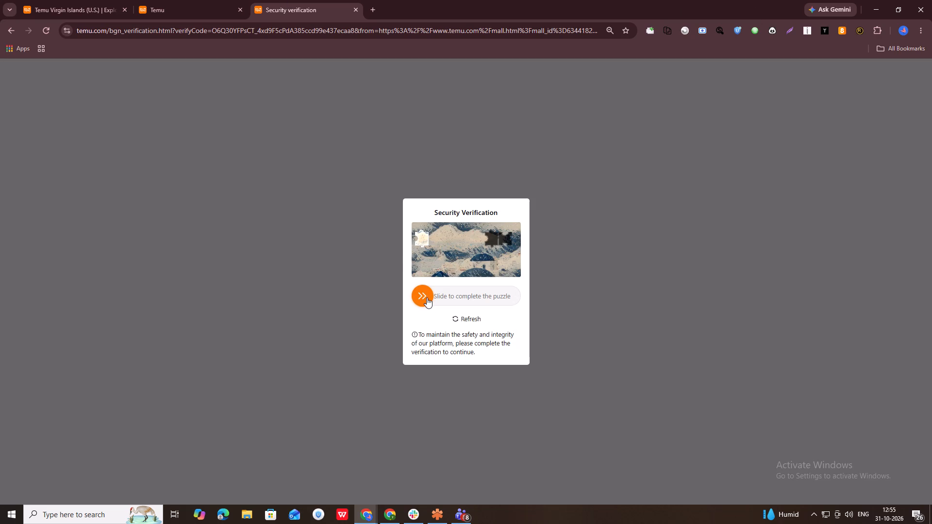
{"action": "left_click_drag", "start_coordinate": [427, 297], "coordinate": [492, 292]}
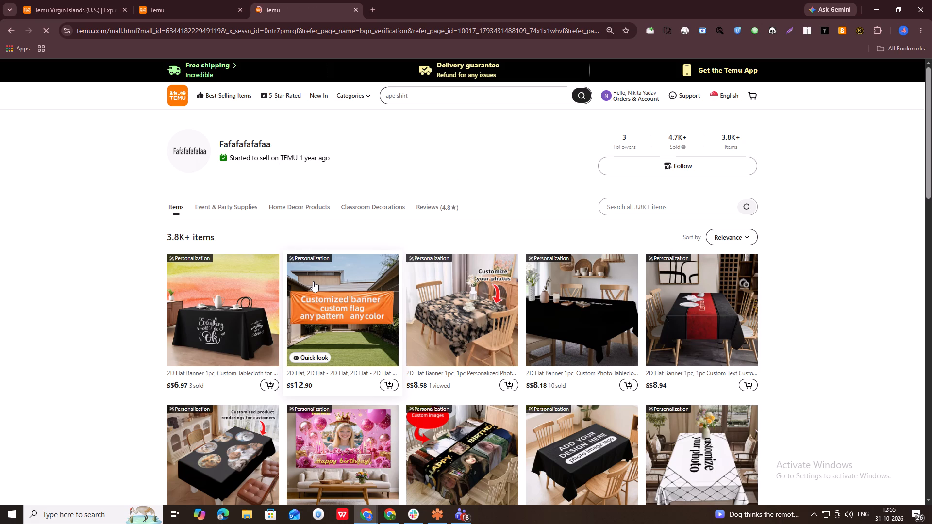
Compare the store name on the Temu page with the sheet by searching it for the row 3 URL and Fafafafafafaa.
{"action": "left_click", "coordinate": [230, 142], "text": "alt"}
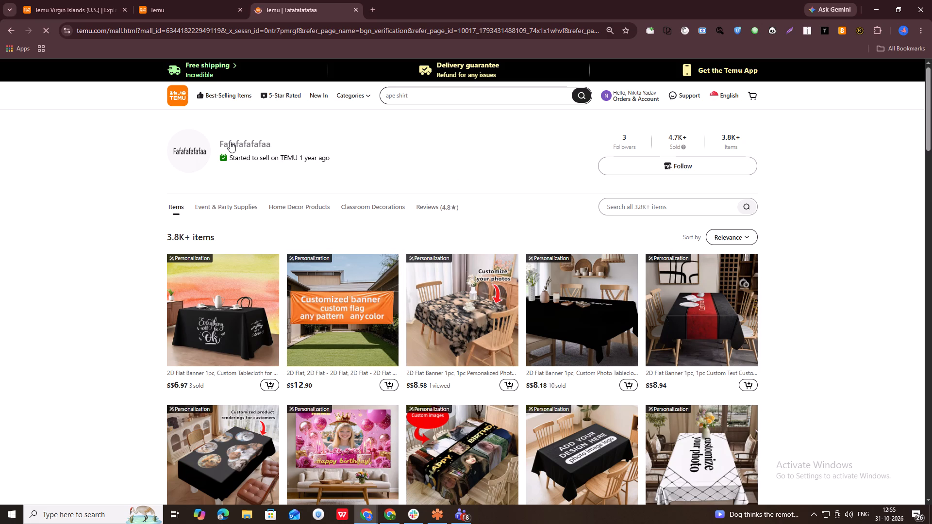
{"action": "key", "text": "alt+Tab"}
{"action": "key", "text": "ctrl+f"}
{"action": "key", "text": "ctrl+v"}
{"action": "key", "text": "ctrl+f"}
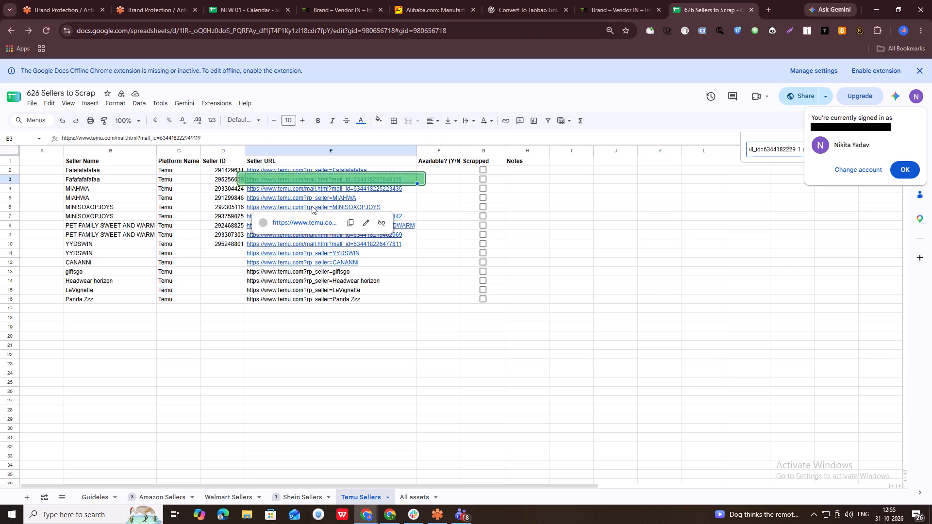
{"action": "key", "text": "ctrl+v"}
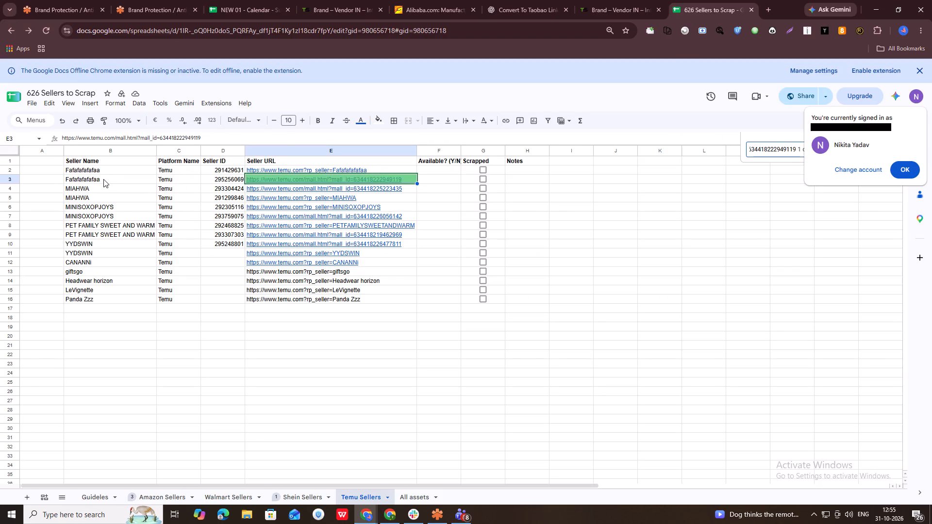
{"action": "key", "text": "alt+Tab"}
{"action": "left_click", "coordinate": [240, 143], "text": "alt"}
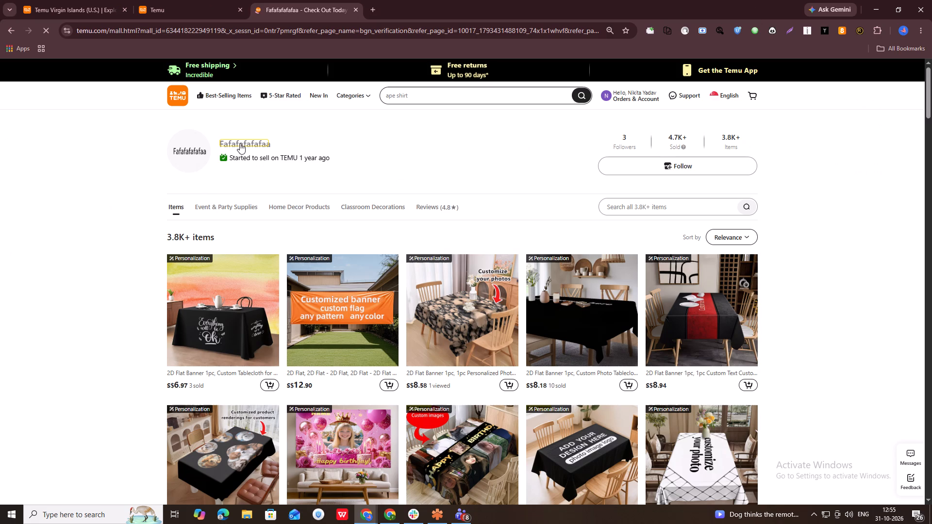
{"action": "left_click", "coordinate": [240, 143], "text": "alt"}
{"action": "key", "text": "alt+Tab"}
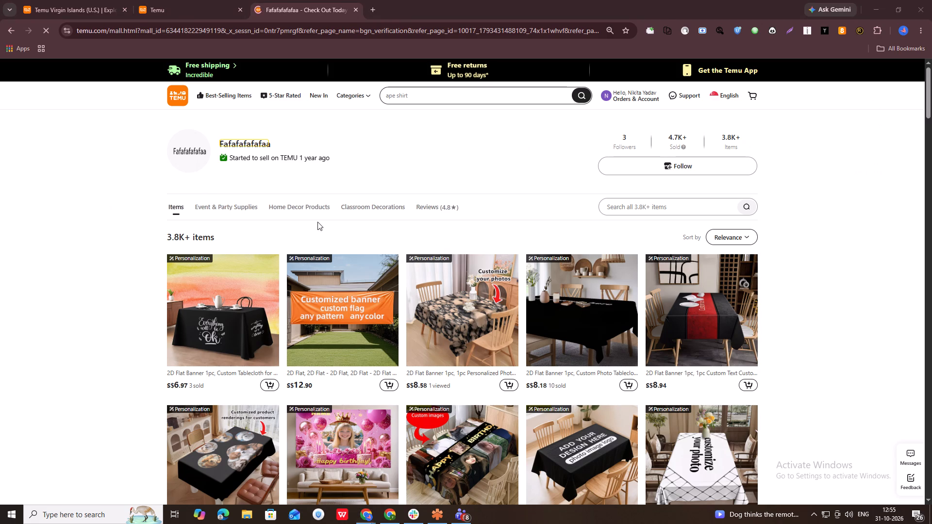
{"action": "key", "text": "ctrl+f"}
{"action": "key", "text": "ctrl+v"}
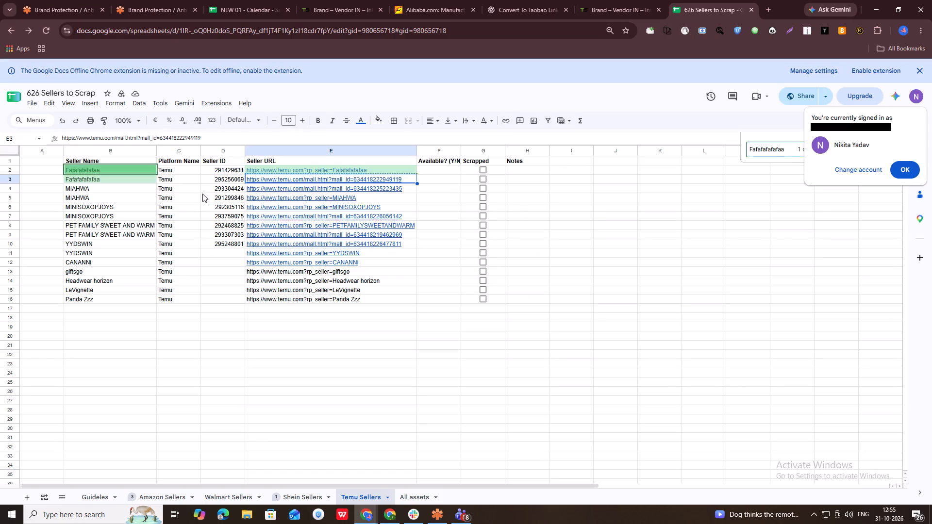
{"action": "left_click", "coordinate": [110, 182]}
{"action": "key", "text": "Escape"}
Enter "Not opening" as the Notes entry for Fafafafafafaa in row 2.
{"action": "left_click", "coordinate": [440, 183]}
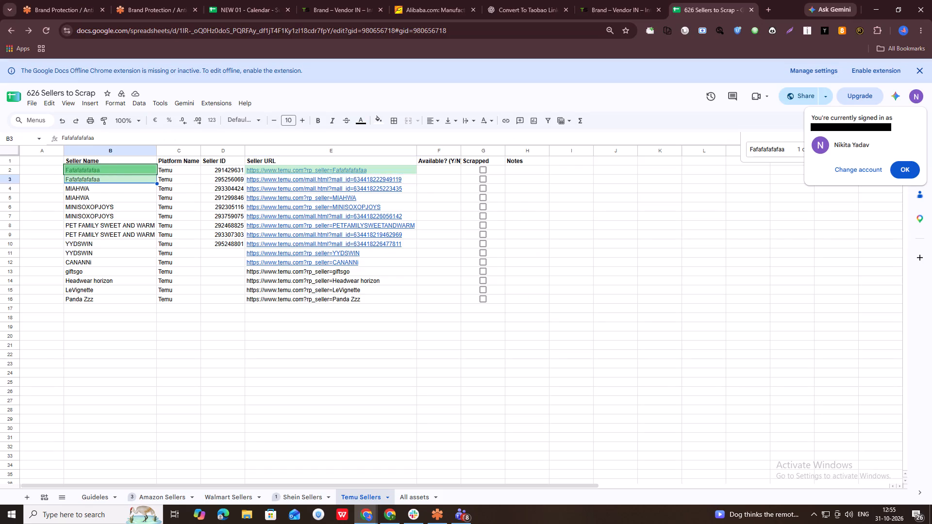
{"action": "key", "text": "alt+Tab"}
{"action": "key", "text": "alt+Tab"}
{"action": "key", "text": "Left"}
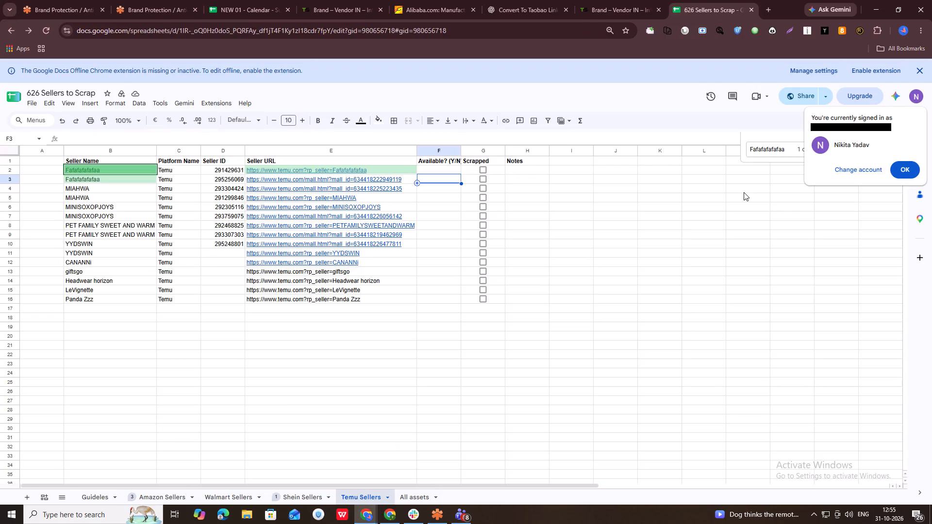
{"action": "key", "text": "Up"}
{"action": "key", "text": "Right"}
{"action": "key", "text": "Left"}
{"action": "key", "text": "Right"}
{"action": "key", "text": "Left"}
{"action": "key", "text": "Right"}
{"action": "key", "text": "Right"}
{"action": "key", "text": "Right"}
{"action": "key", "text": "Left"}
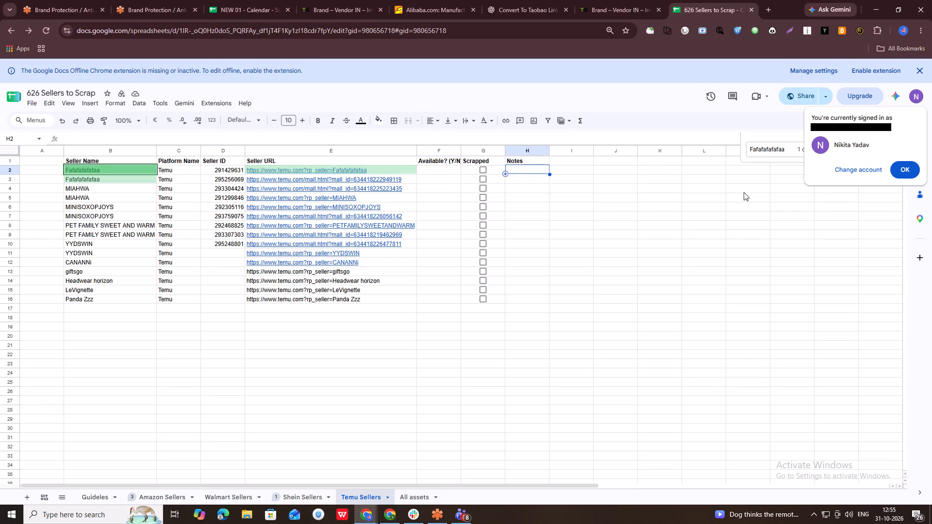
{"action": "key", "text": "Right"}
{"action": "key", "text": "Left"}
{"action": "key", "text": "Right"}
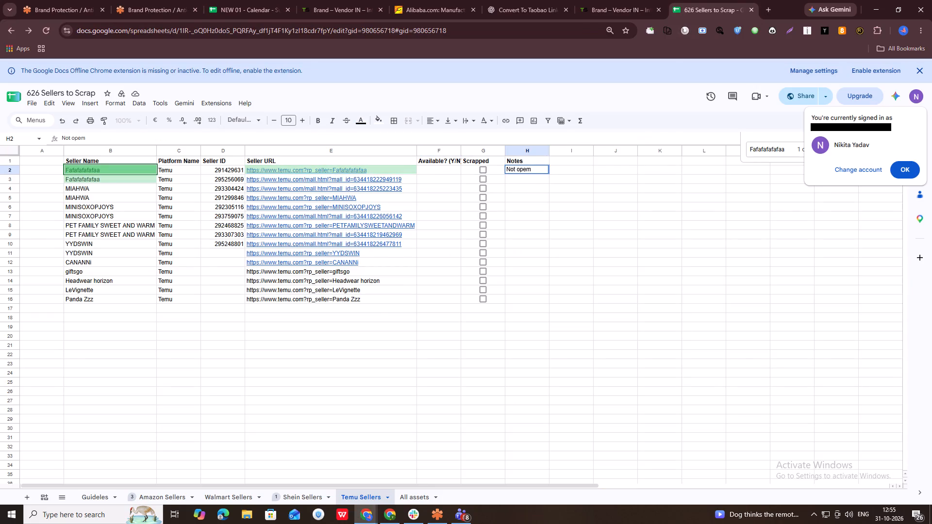
{"action": "key", "text": "BackSpace"}
{"action": "type", "text": "ning"}
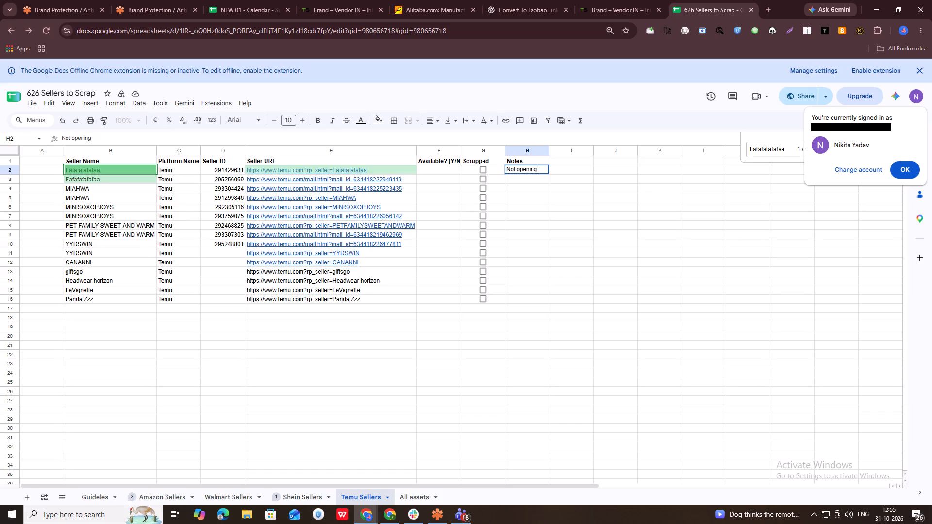
{"action": "key", "text": "Return"}
Capitalize the second word of the row 2 note so it reads "Not Opening".
{"action": "key", "text": "Up"}
{"action": "key", "text": "Right"}
{"action": "key", "text": "Left"}
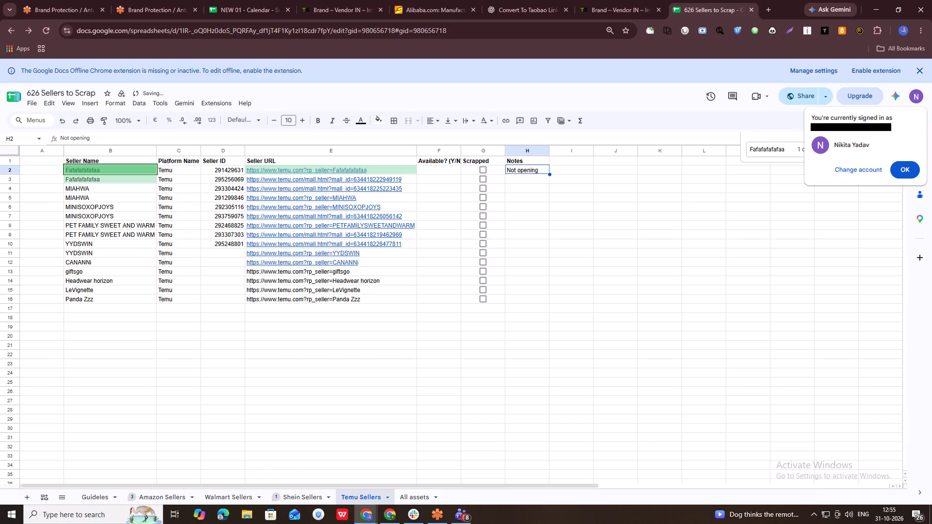
{"action": "key", "text": "F2"}
{"action": "key", "text": "ctrl+Left"}
{"action": "key", "text": "Right"}
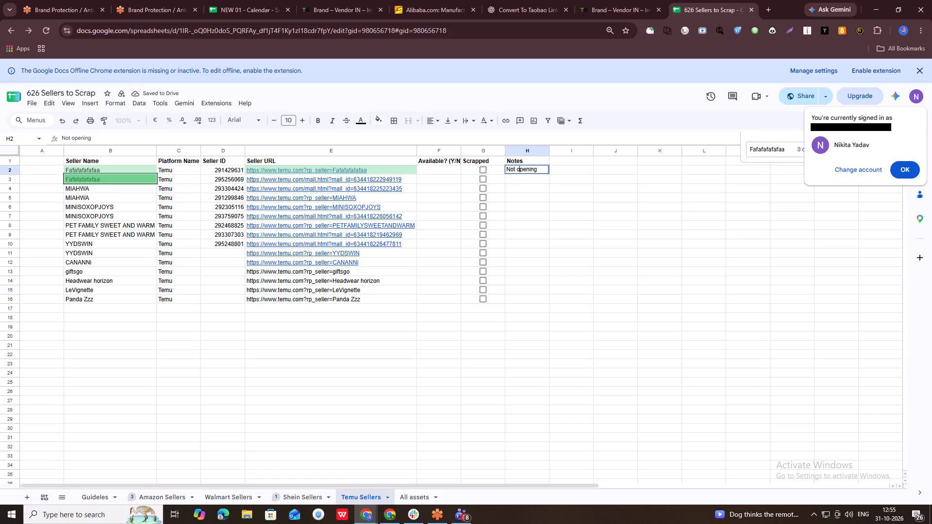
{"action": "key", "text": "Return"}
{"action": "key", "text": "Up"}
{"action": "key", "text": "Left"}
{"action": "key", "text": "Right"}
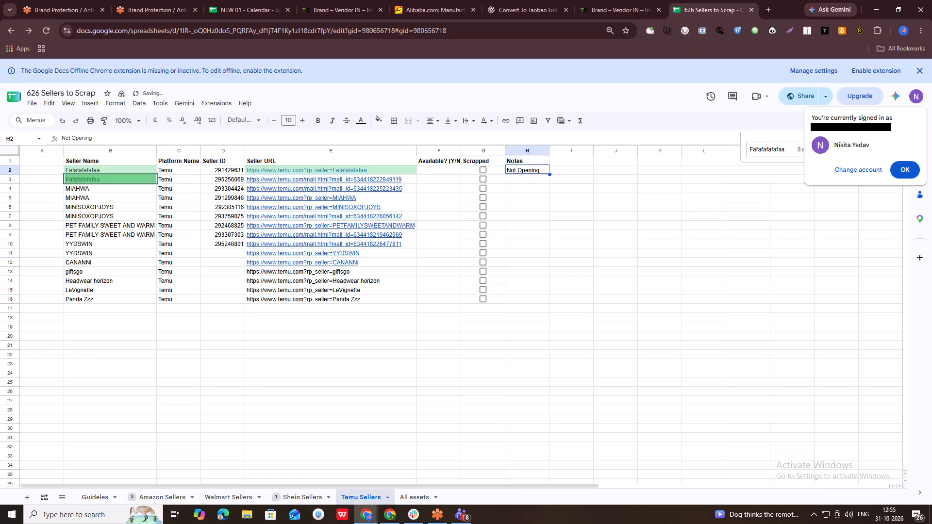
Enter "No" in the Available? (Y/N) column for Fafafafafafaa in row 2.
{"action": "key", "text": "Left"}
{"action": "key", "text": "Right"}
{"action": "key", "text": "Left"}
{"action": "key", "text": "Left"}
{"action": "key", "text": "Left"}
{"action": "key", "text": "Right"}
{"action": "key", "text": "Left"}
{"action": "key", "text": "Right"}
{"action": "key", "text": "Up"}
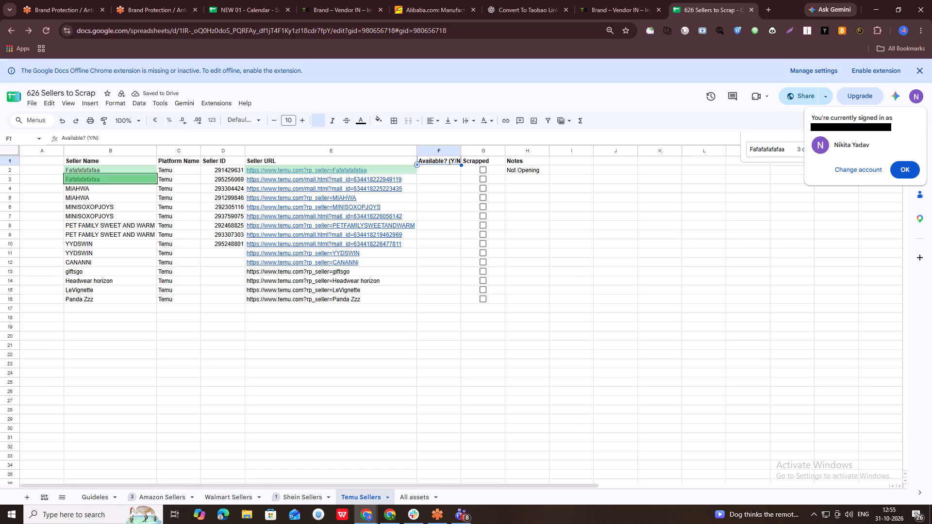
{"action": "key", "text": "Down"}
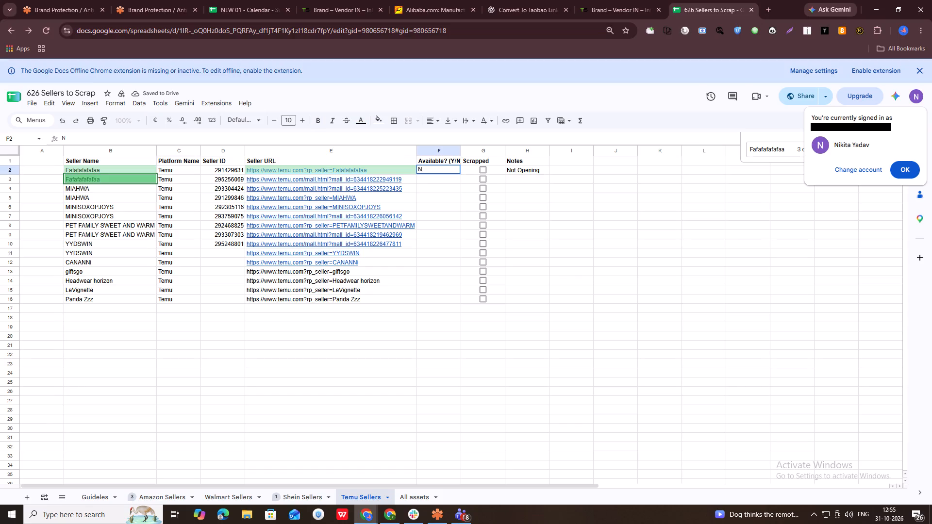
{"action": "key", "text": "o"}
{"action": "key", "text": "Return"}
{"action": "key", "text": "Up"}
{"action": "key", "text": "Right"}
{"action": "key", "text": "Left"}
{"action": "key", "text": "Right"}
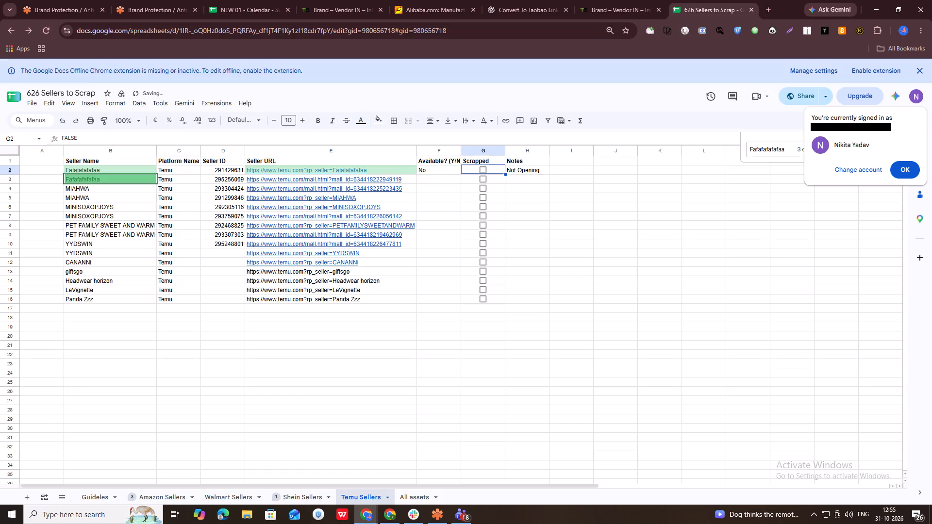
{"action": "key", "text": "Right"}
{"action": "key", "text": "Right"}
{"action": "key", "text": "Left"}
Copy the row 2 seller URL (rp_seller=Fafafafafafaa) from the sheet and load it in the Temu store tab.
{"action": "key", "text": "alt+Tab"}
{"action": "key", "text": "alt+Tab"}
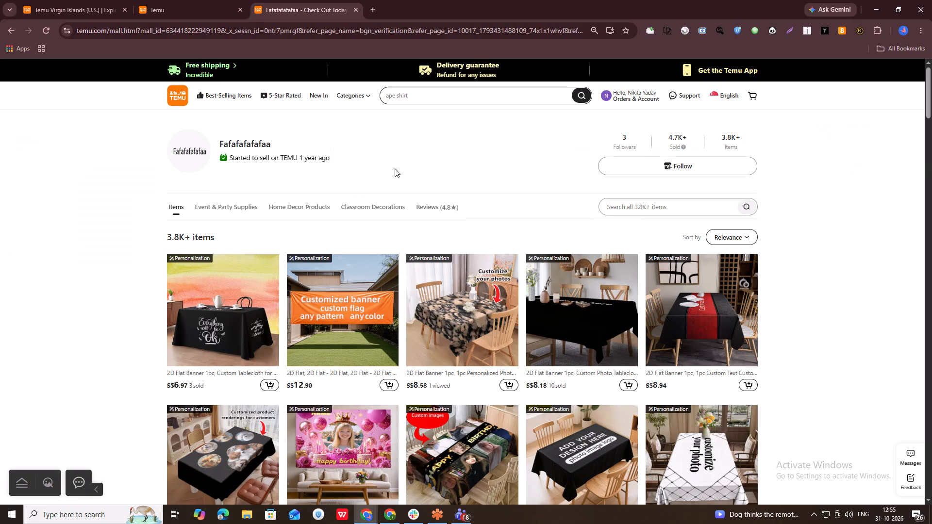
{"action": "left_click", "coordinate": [231, 167]}
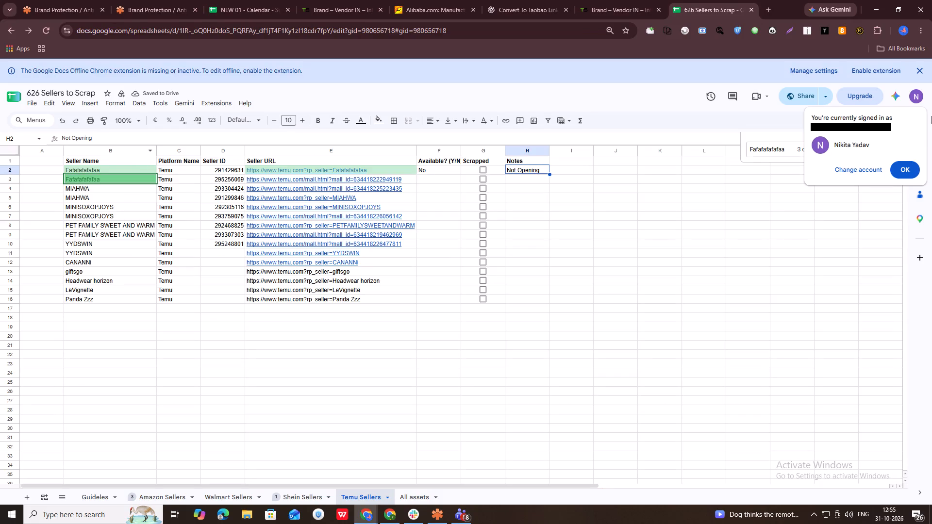
{"action": "key", "text": "Right"}
{"action": "key", "text": "ctrl+c"}
{"action": "key", "text": "alt+Tab"}
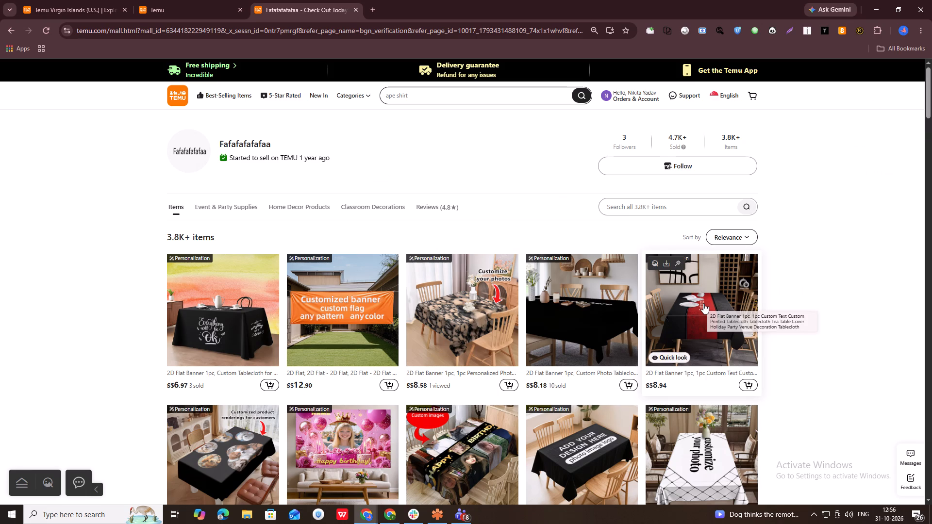
{"action": "key", "text": "ctrl+l"}
{"action": "key", "text": "ctrl+v"}
{"action": "key", "text": "space"}
{"action": "key", "text": "Return"}
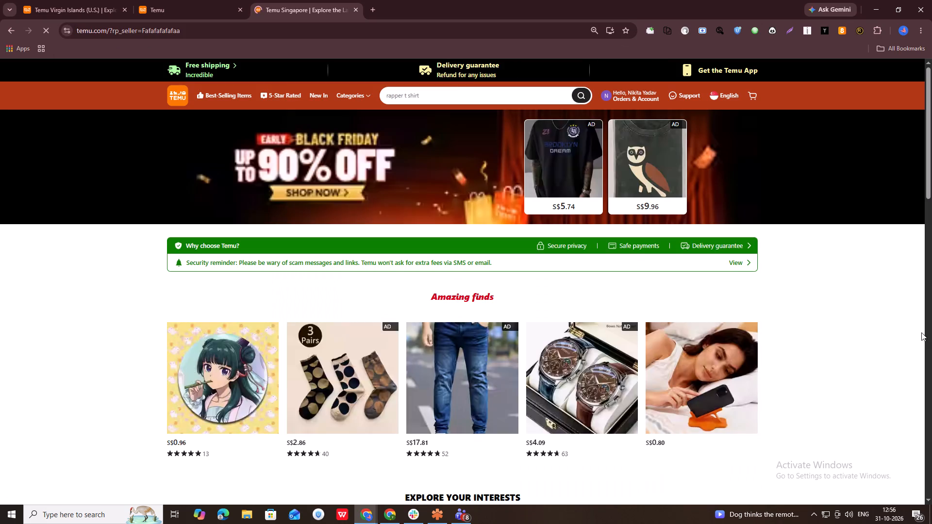
Capture a screenshot of the Temu Singapore page with its rp_seller=Fafafafafafaa address included.
{"action": "key", "text": "shift+super+s"}
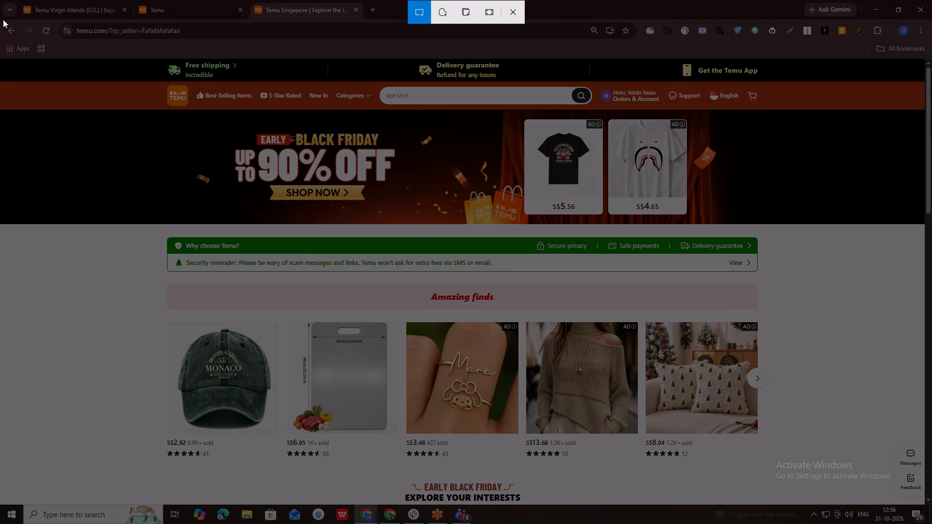
{"action": "left_click_drag", "start_coordinate": [3, 19], "coordinate": [735, 458]}
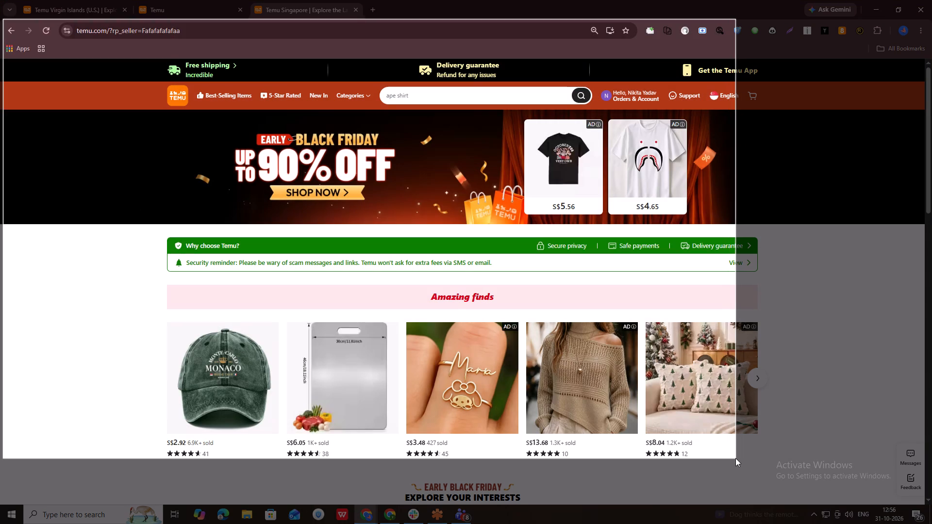
{"action": "left_click_drag", "start_coordinate": [735, 458], "coordinate": [925, 504]}
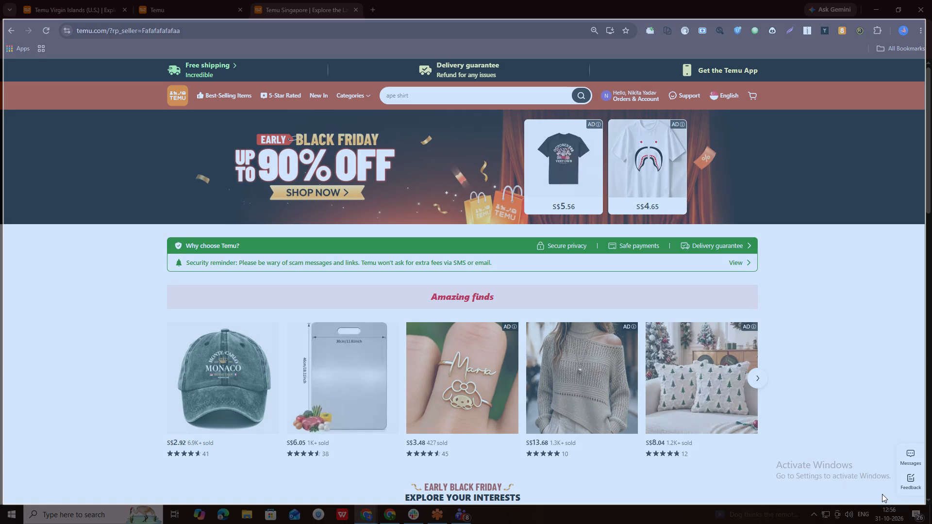
Start a comment on the row 2 "Not Opening" note and try to paste the Temu screenshot into it.
{"action": "key", "text": "alt+Tab"}
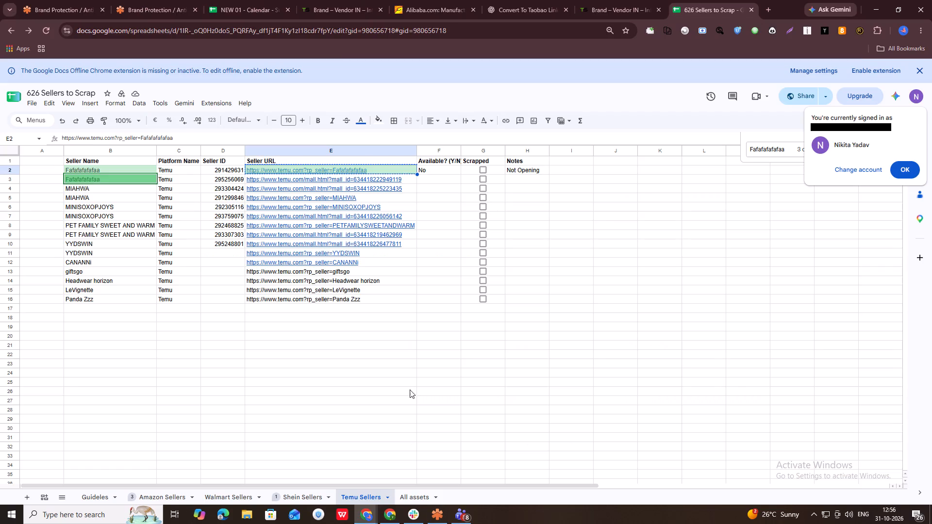
{"action": "left_click", "coordinate": [541, 172]}
{"action": "right_click", "coordinate": [541, 172]}
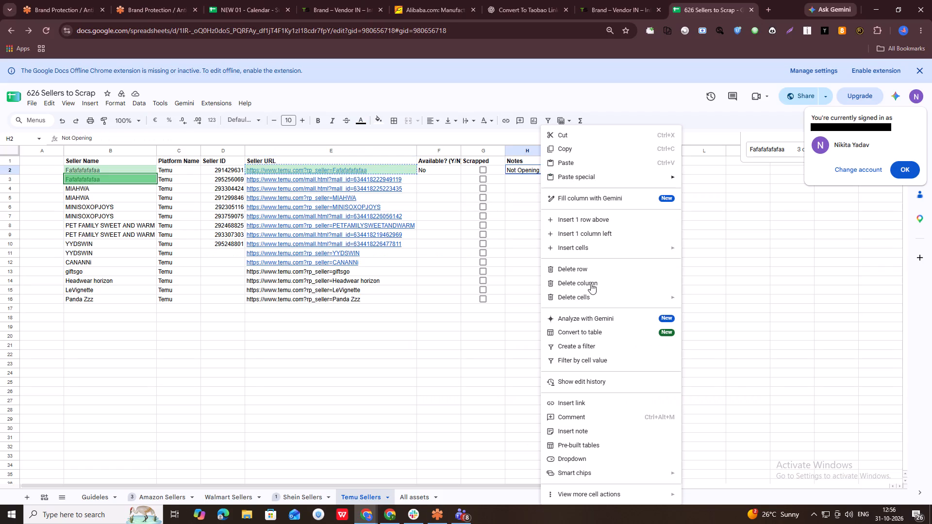
{"action": "left_click", "coordinate": [587, 420]}
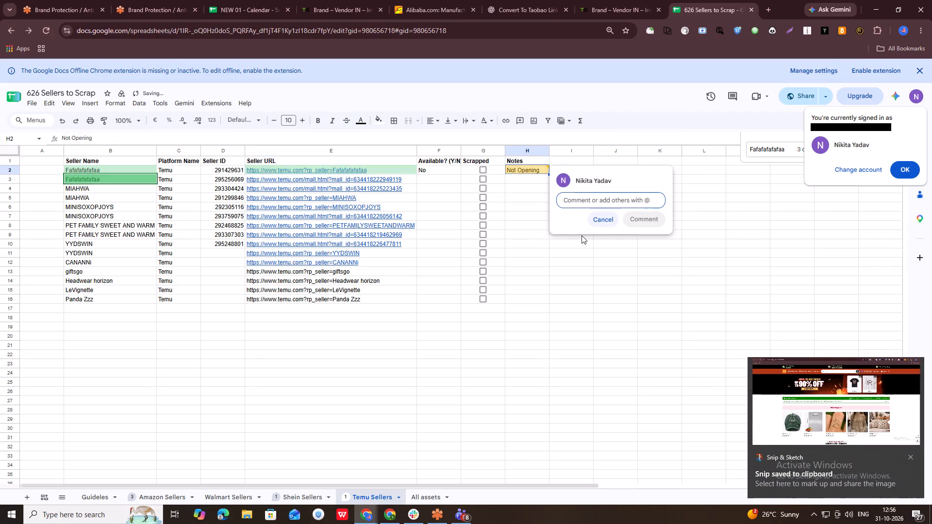
{"action": "key", "text": "ctrl+v"}
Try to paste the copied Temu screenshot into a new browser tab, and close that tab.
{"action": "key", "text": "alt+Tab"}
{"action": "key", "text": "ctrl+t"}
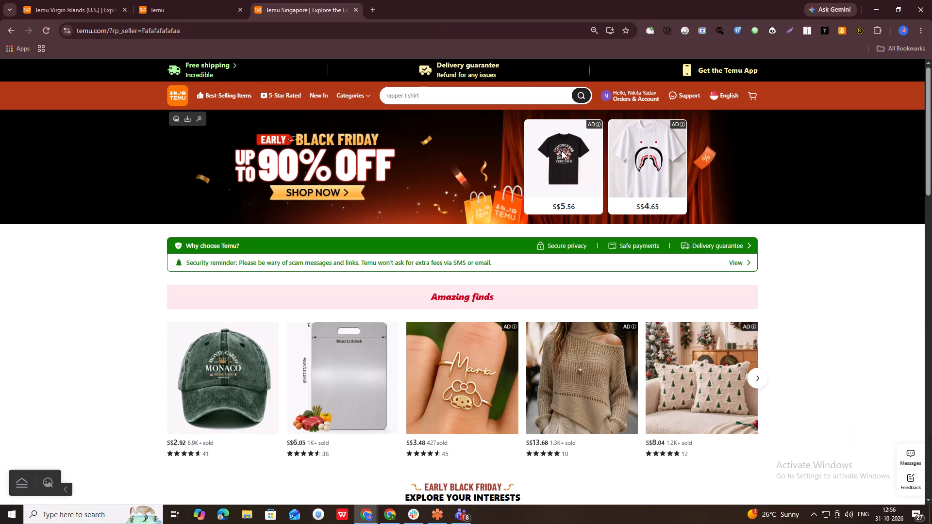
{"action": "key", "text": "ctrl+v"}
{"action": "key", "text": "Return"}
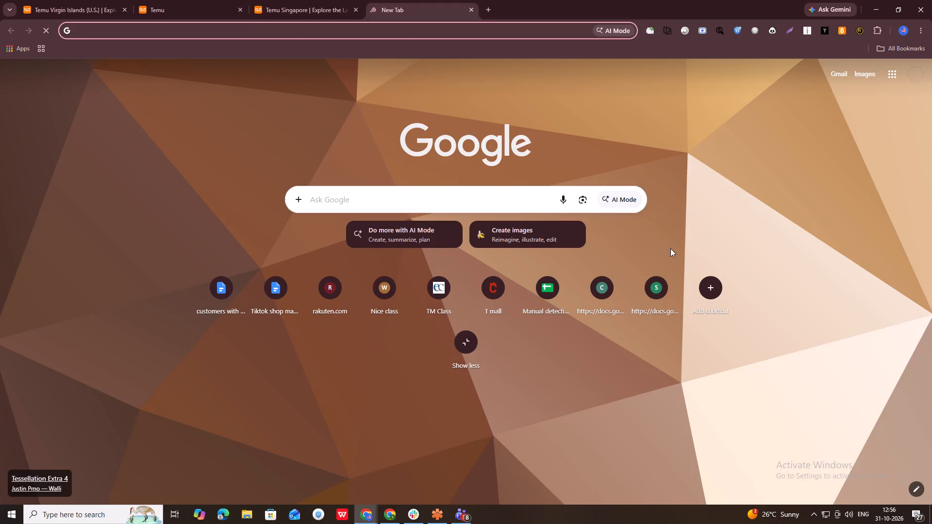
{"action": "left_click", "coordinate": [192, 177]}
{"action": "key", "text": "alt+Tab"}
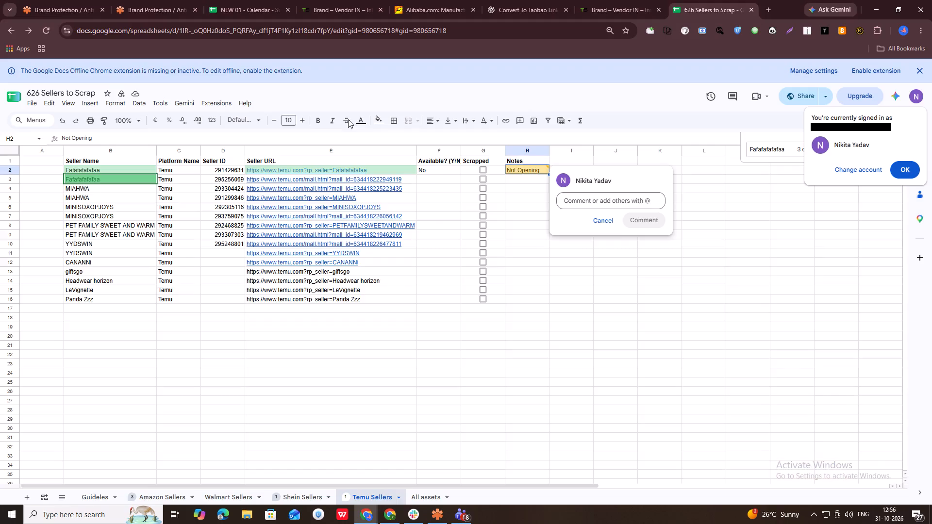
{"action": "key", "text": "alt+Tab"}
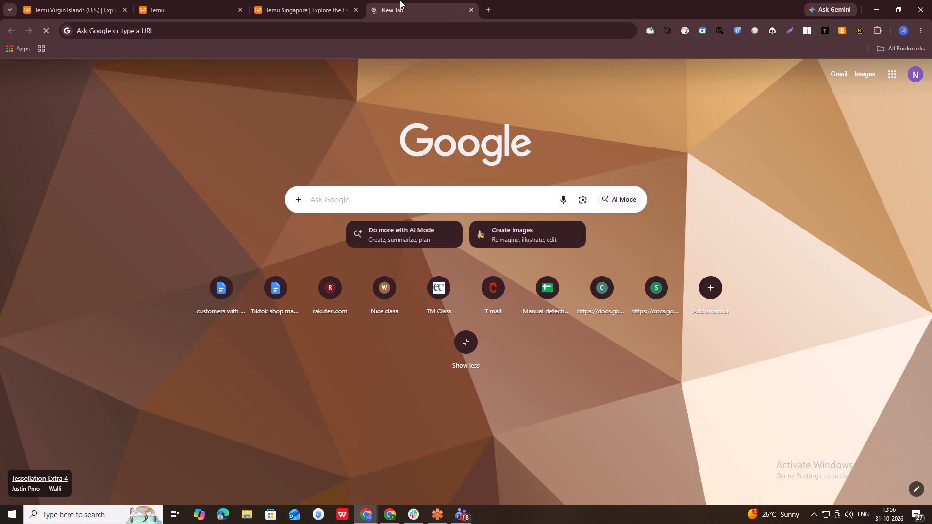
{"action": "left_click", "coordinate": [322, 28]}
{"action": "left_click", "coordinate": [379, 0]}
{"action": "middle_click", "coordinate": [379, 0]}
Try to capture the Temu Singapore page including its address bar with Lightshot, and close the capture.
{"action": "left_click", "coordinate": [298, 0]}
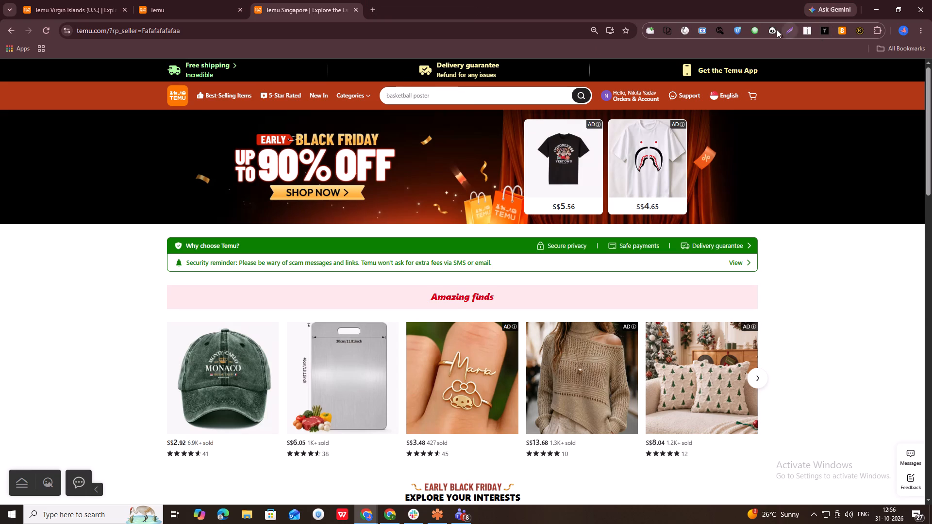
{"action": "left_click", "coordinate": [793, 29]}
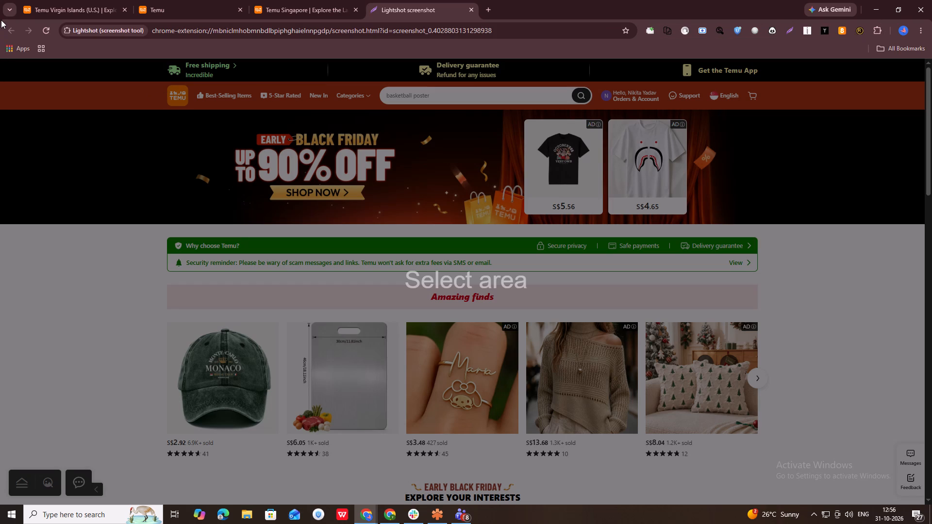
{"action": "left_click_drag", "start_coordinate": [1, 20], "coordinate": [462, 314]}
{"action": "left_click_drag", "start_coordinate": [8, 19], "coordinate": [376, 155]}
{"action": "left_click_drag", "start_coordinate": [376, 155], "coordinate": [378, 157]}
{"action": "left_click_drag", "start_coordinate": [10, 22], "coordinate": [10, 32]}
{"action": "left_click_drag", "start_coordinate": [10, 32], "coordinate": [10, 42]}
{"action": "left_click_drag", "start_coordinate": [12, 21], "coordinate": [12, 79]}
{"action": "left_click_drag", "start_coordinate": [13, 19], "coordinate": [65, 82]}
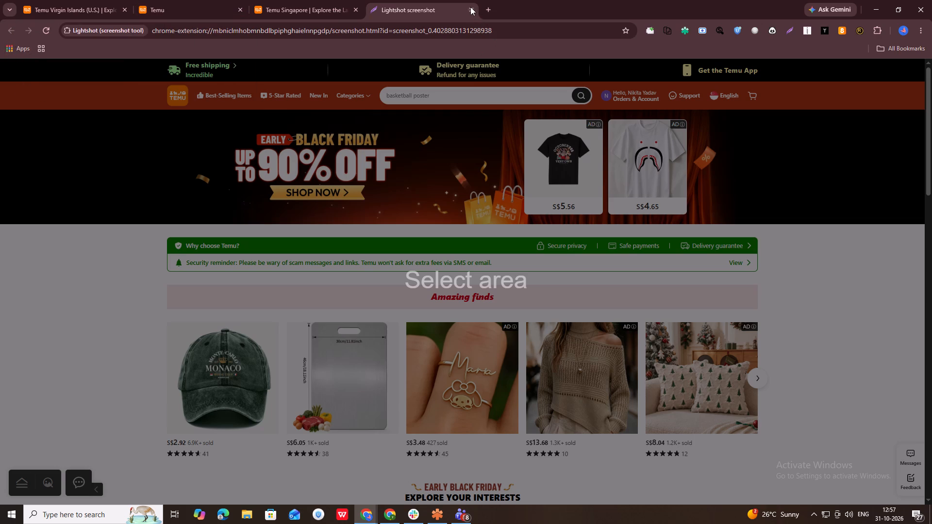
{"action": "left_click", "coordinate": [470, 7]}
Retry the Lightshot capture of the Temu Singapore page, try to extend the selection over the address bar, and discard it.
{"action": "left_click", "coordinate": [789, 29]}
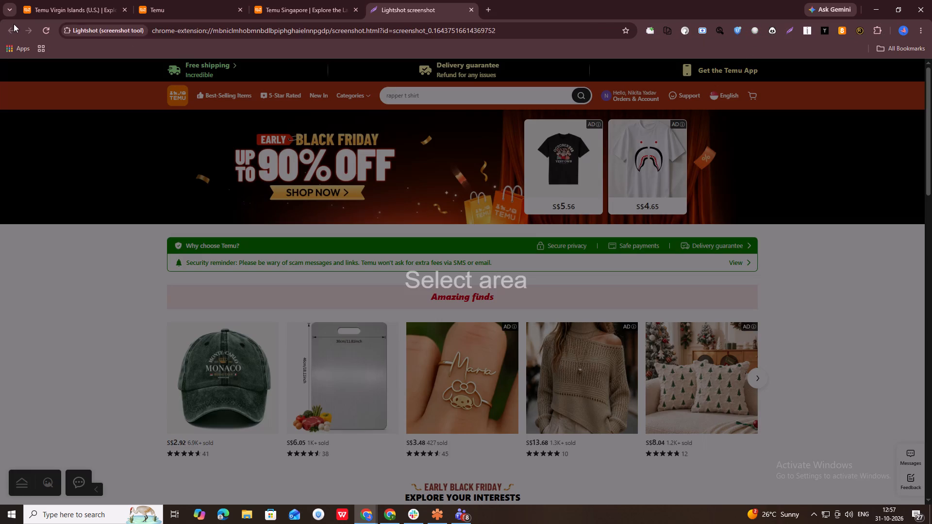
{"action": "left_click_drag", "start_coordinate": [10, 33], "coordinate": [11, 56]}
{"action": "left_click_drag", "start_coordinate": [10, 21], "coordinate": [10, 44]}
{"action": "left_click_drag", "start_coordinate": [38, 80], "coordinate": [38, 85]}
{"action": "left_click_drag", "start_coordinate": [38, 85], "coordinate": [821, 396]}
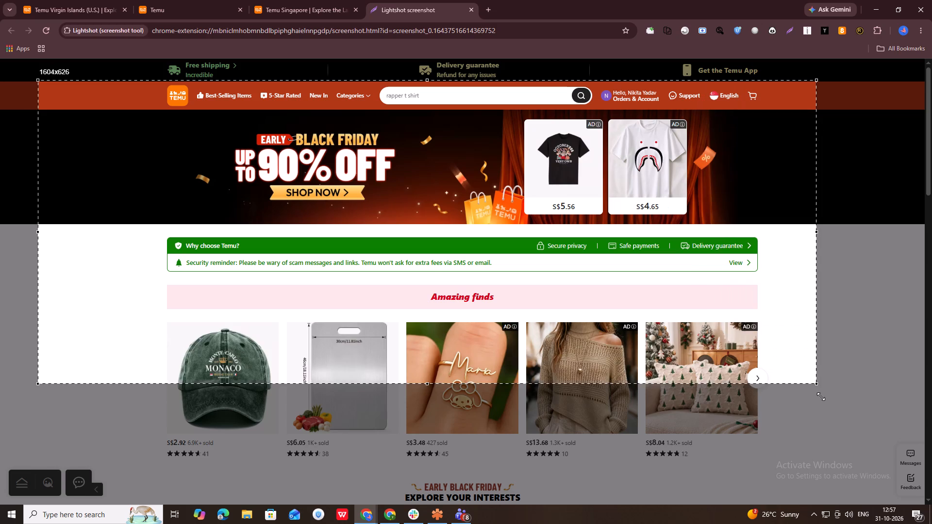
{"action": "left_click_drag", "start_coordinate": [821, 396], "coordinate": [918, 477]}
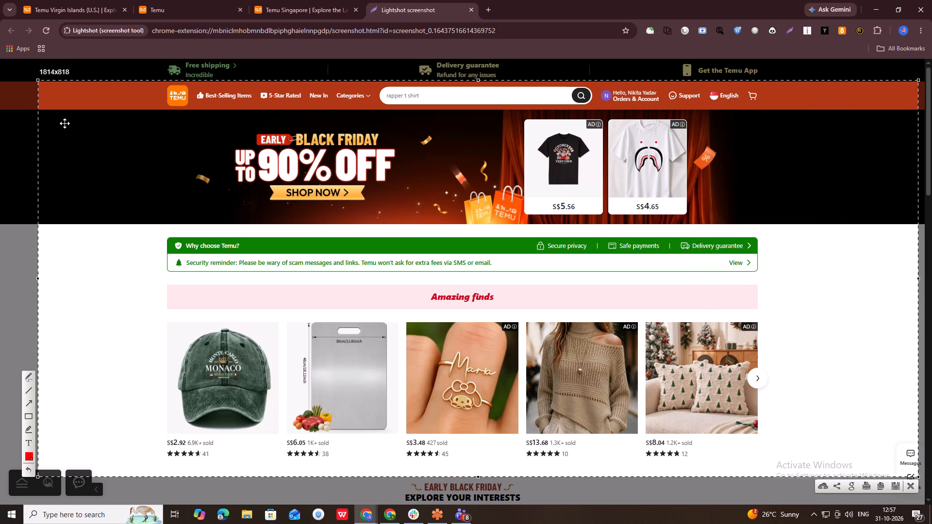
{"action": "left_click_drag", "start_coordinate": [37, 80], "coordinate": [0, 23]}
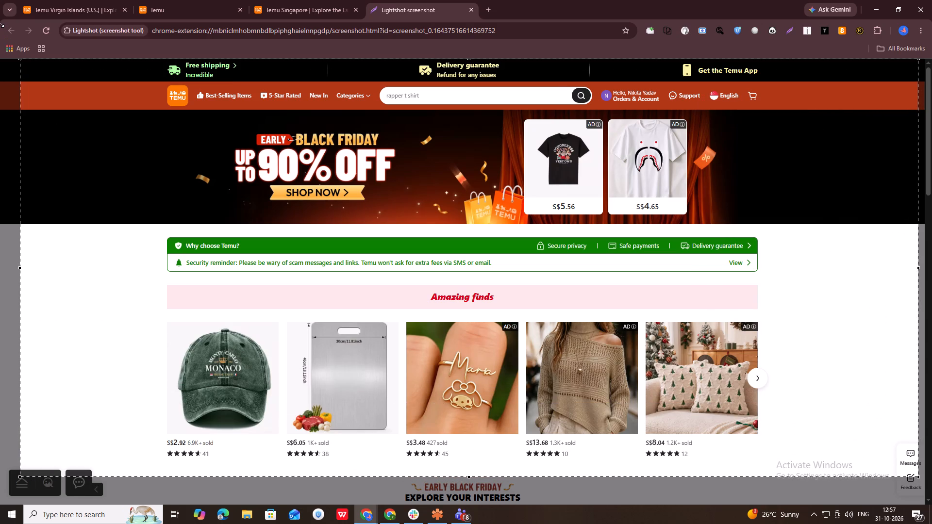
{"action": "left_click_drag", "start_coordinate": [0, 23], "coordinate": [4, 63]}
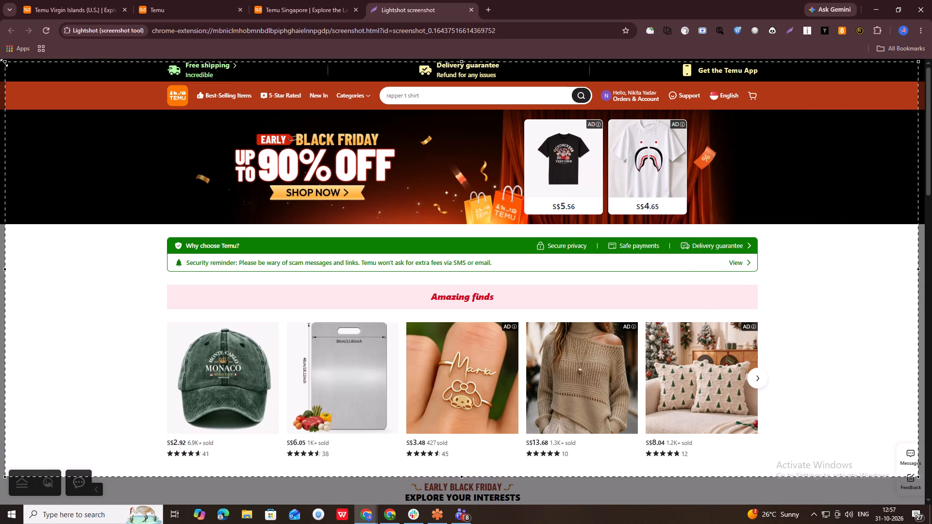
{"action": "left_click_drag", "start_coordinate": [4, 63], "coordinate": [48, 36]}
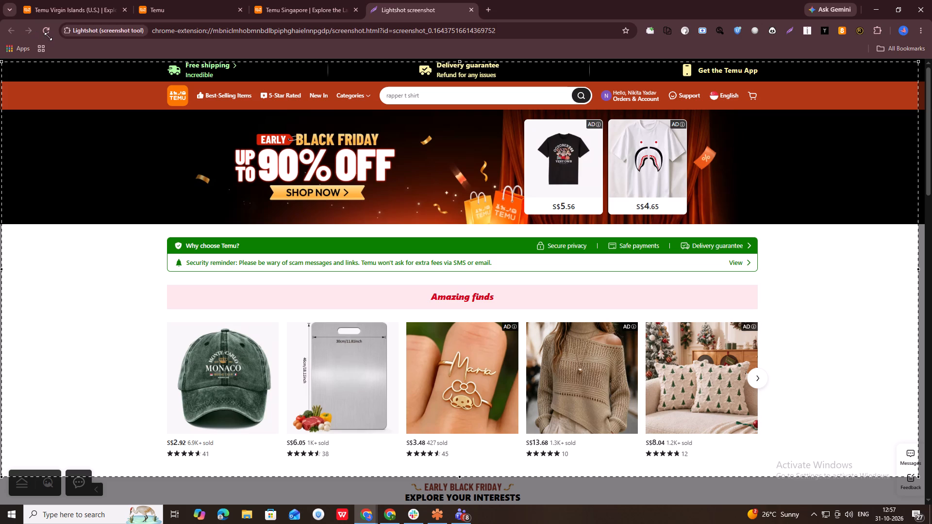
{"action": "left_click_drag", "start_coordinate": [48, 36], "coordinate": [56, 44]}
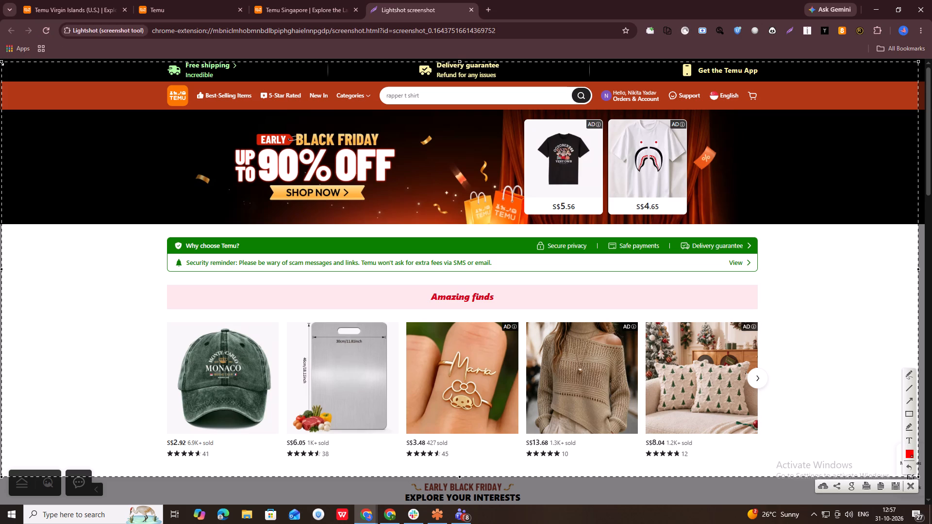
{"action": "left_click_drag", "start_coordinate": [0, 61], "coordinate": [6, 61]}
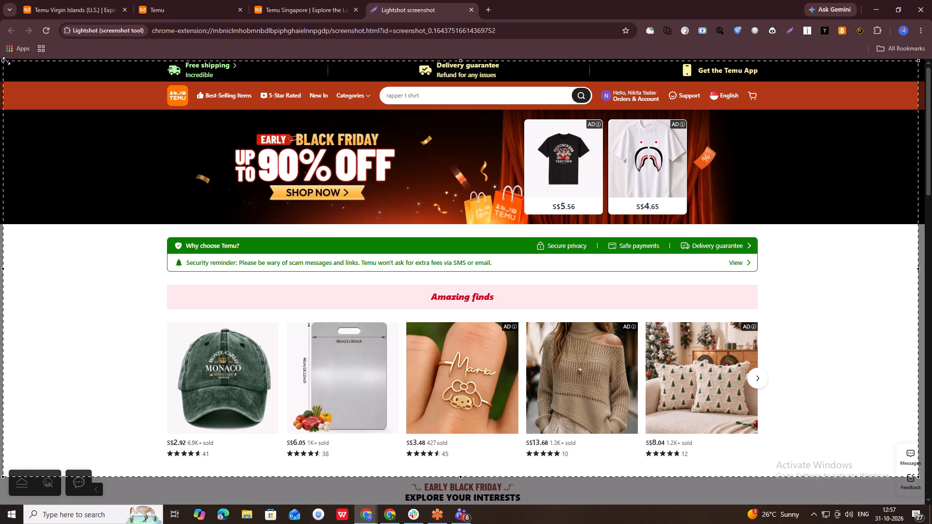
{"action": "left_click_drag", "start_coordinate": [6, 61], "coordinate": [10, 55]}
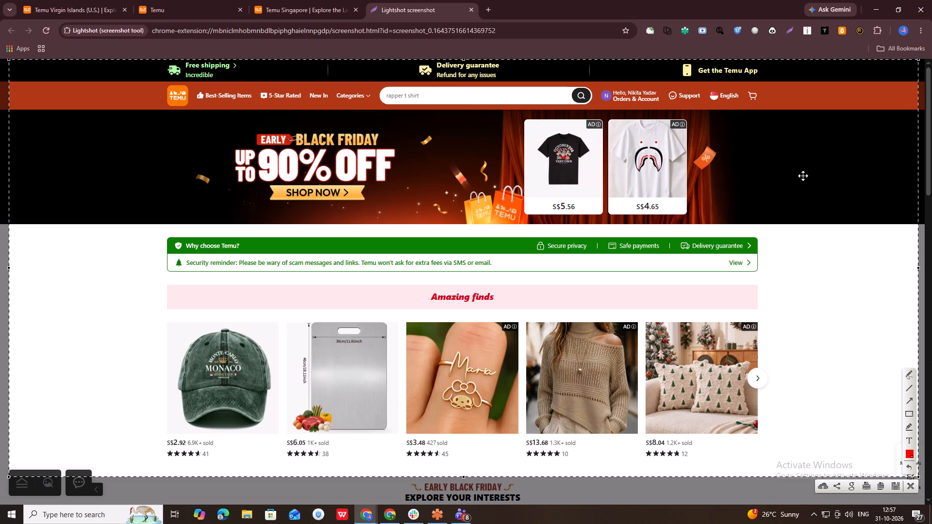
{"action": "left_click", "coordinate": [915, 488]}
Reopen the Temu Singapore page and capture it with its rp_seller=Fafafafafafaa address in Snipping Tool, copying the snip.
{"action": "middle_click", "coordinate": [310, 0]}
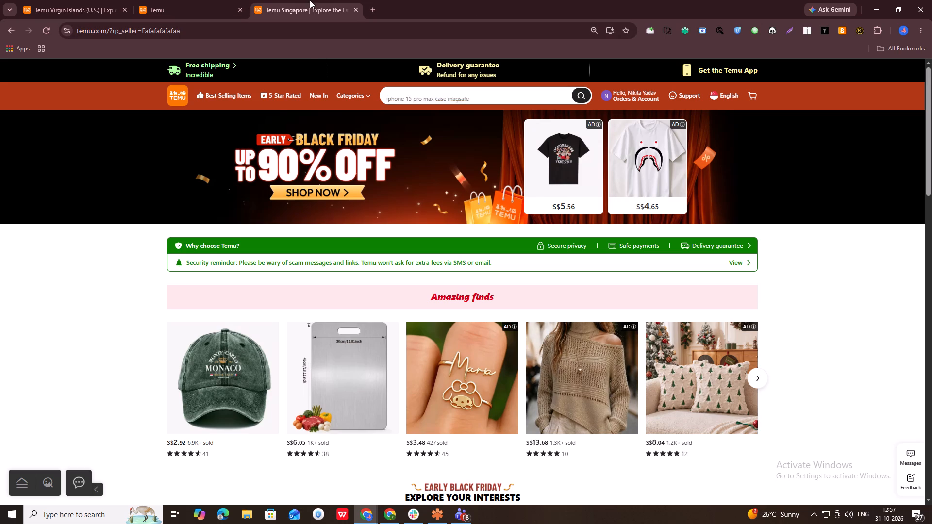
{"action": "key", "text": "ctrl+shift+t"}
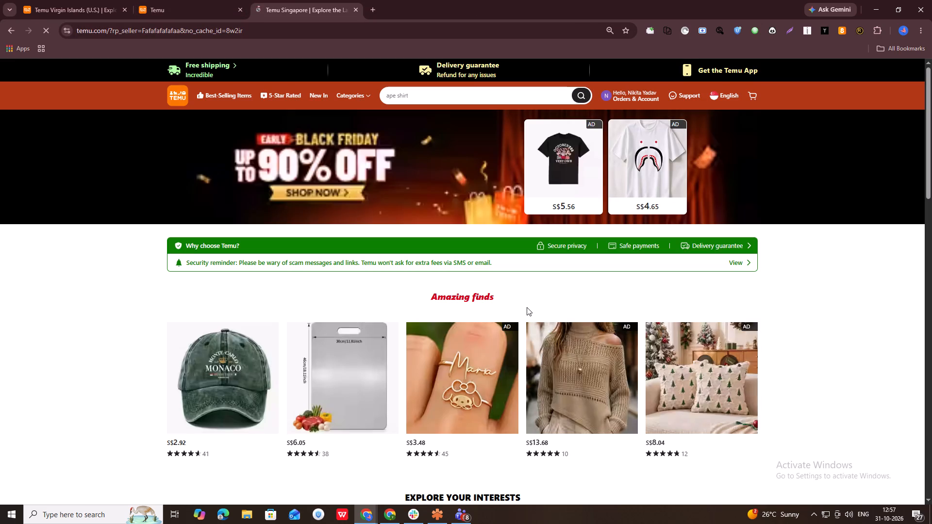
{"action": "key", "text": "super+s"}
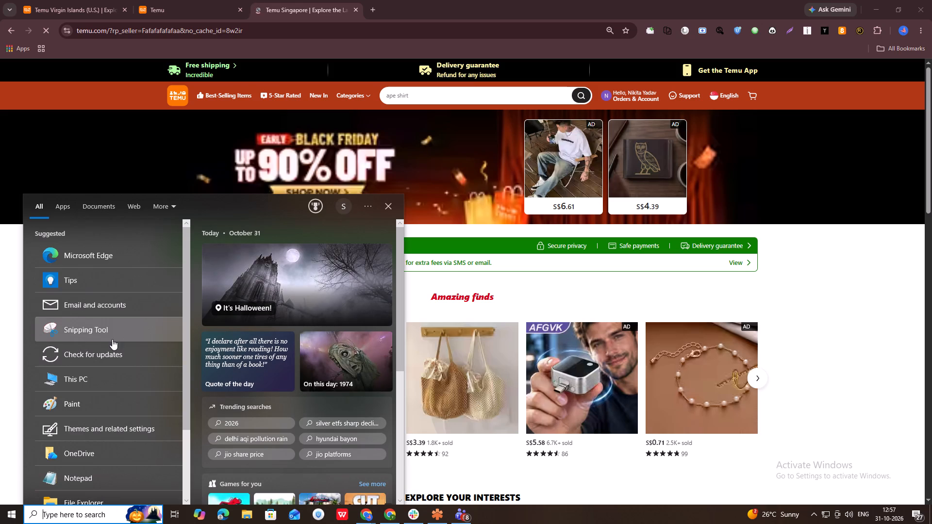
{"action": "left_click", "coordinate": [108, 334]}
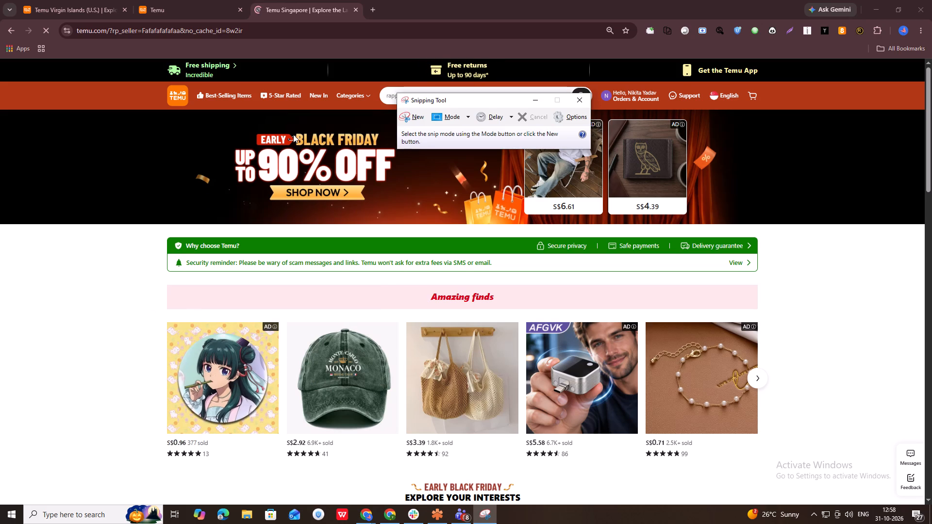
{"action": "left_click", "coordinate": [413, 119]}
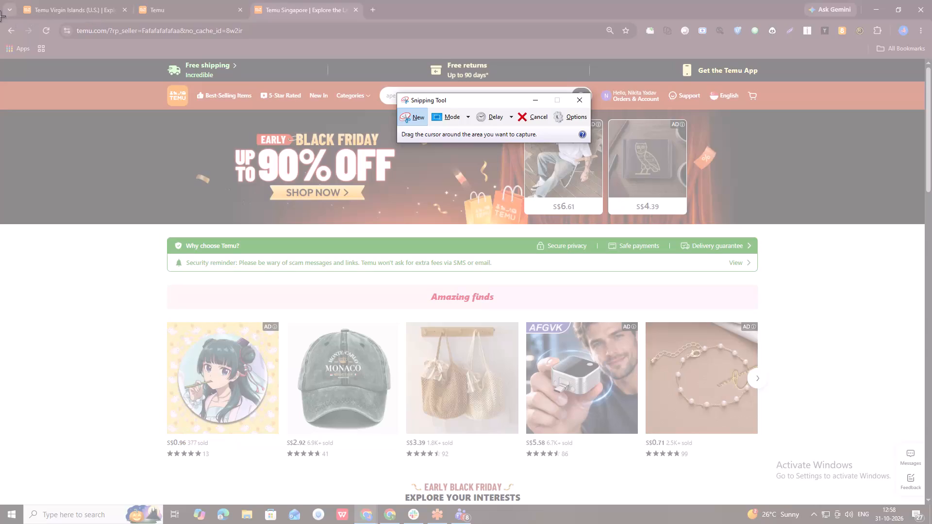
{"action": "left_click_drag", "start_coordinate": [0, 17], "coordinate": [361, 245]}
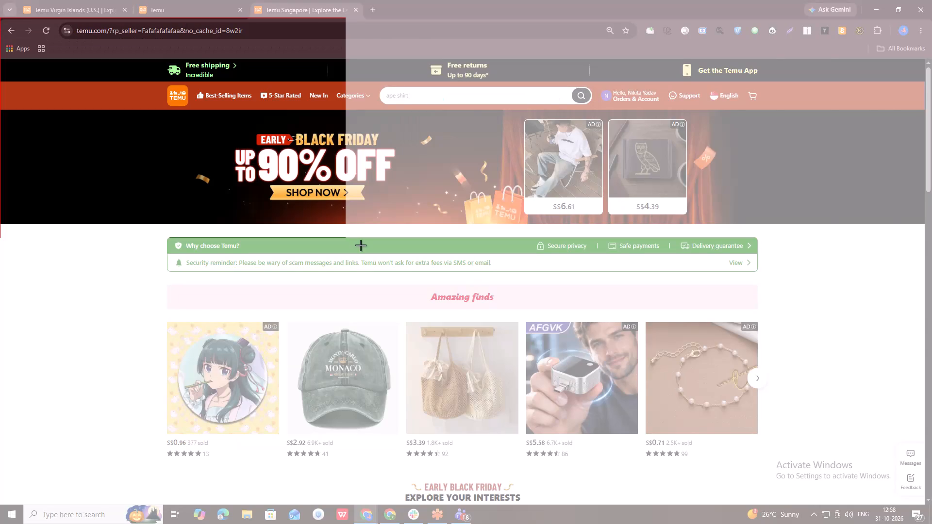
{"action": "left_click_drag", "start_coordinate": [361, 245], "coordinate": [925, 502]}
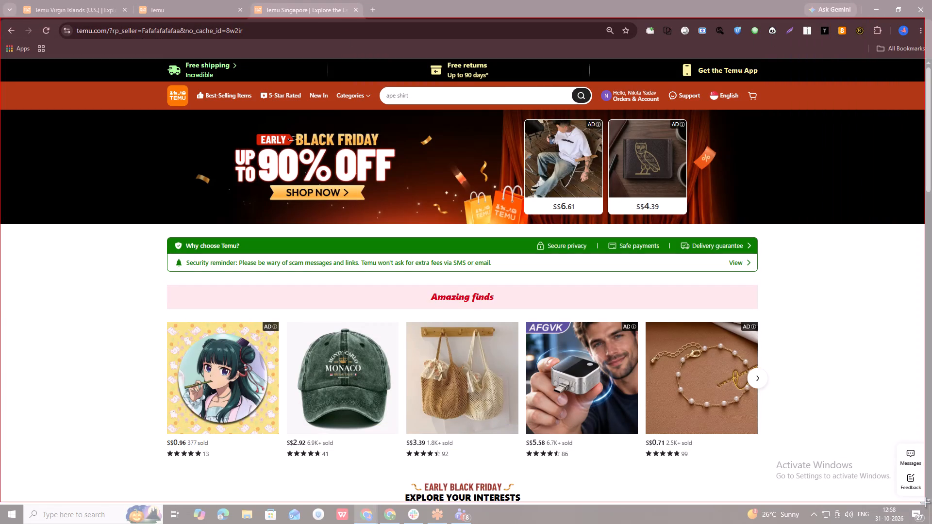
{"action": "left_click_drag", "start_coordinate": [925, 502], "coordinate": [926, 504]}
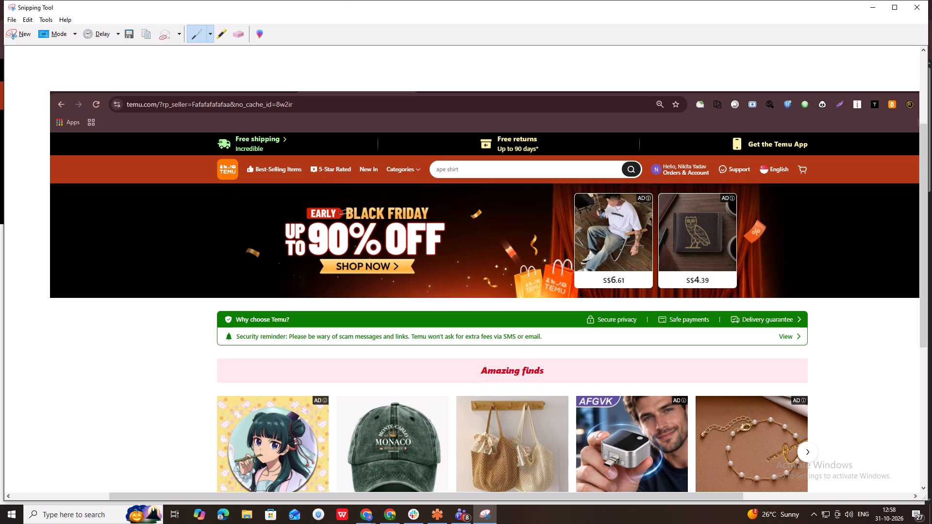
{"action": "right_click", "coordinate": [356, 218]}
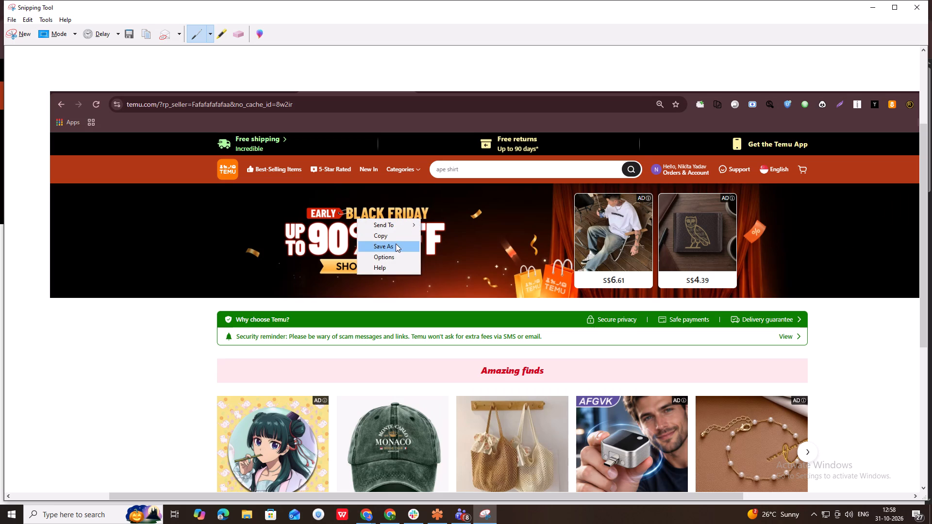
{"action": "left_click", "coordinate": [394, 235]}
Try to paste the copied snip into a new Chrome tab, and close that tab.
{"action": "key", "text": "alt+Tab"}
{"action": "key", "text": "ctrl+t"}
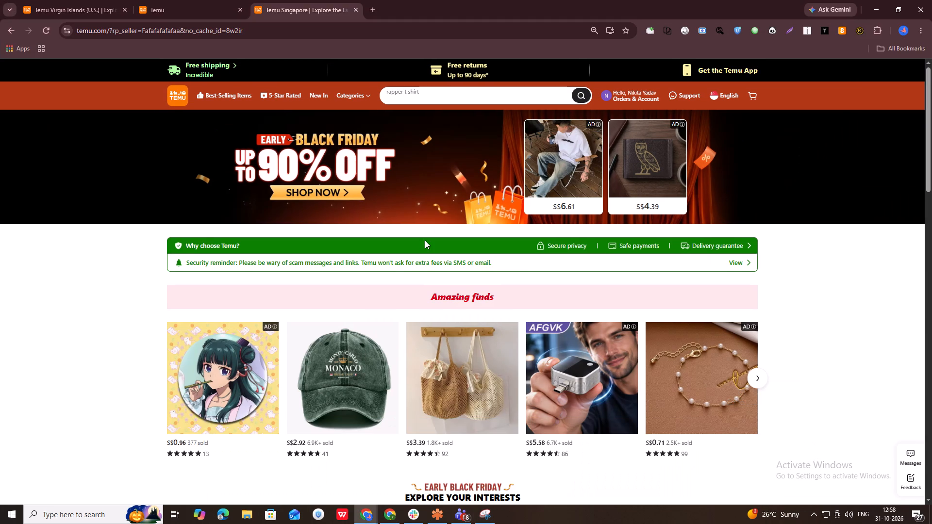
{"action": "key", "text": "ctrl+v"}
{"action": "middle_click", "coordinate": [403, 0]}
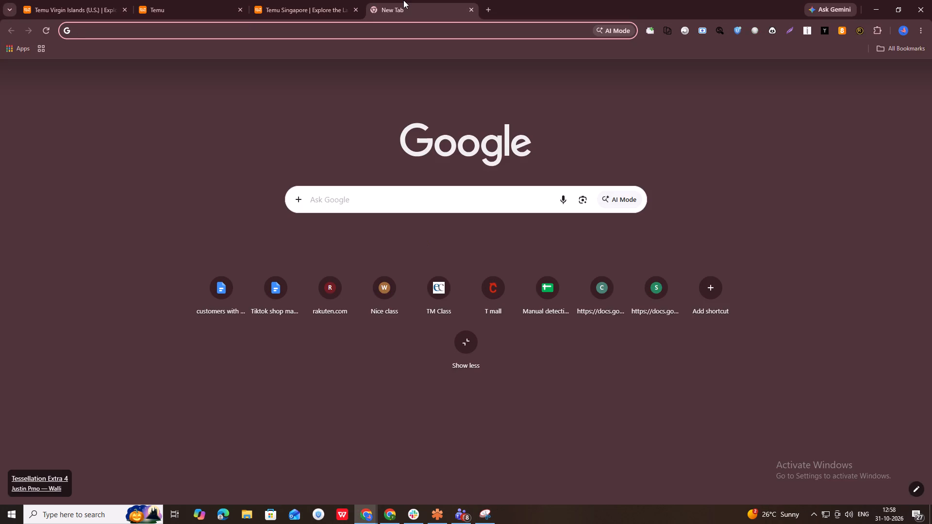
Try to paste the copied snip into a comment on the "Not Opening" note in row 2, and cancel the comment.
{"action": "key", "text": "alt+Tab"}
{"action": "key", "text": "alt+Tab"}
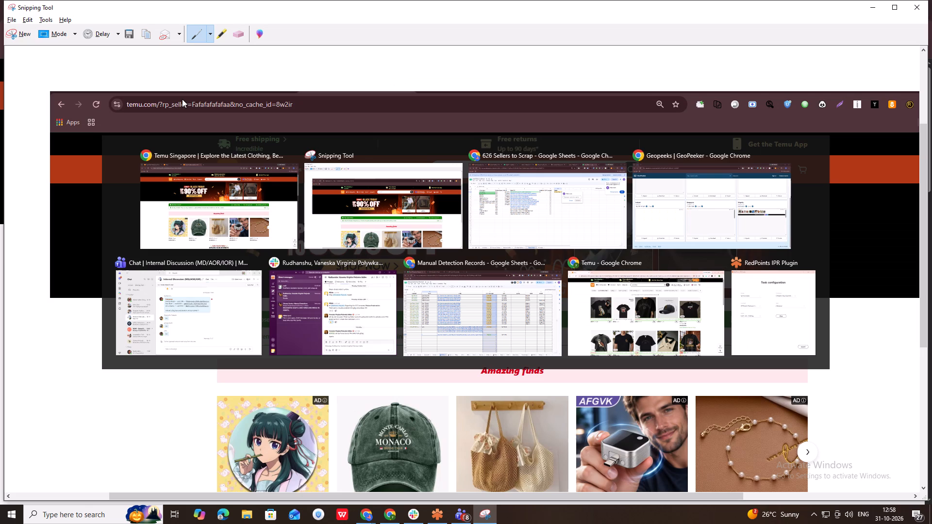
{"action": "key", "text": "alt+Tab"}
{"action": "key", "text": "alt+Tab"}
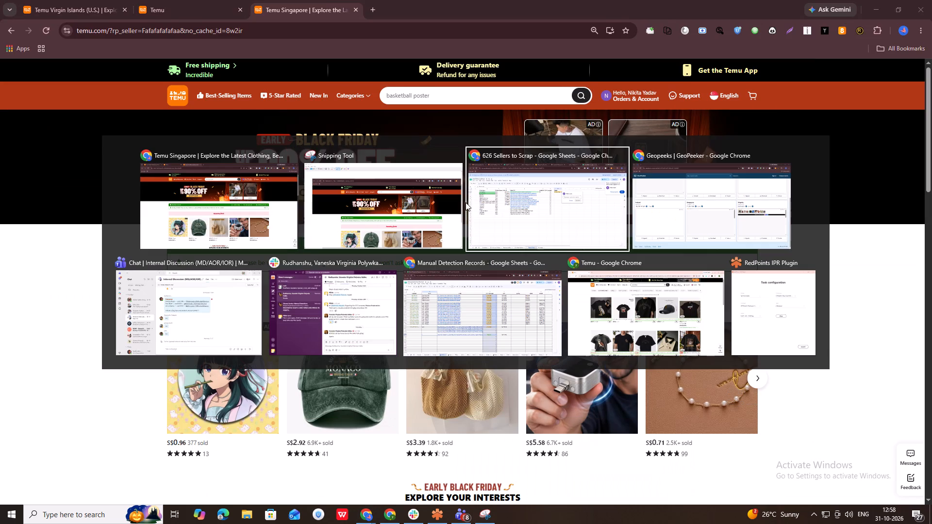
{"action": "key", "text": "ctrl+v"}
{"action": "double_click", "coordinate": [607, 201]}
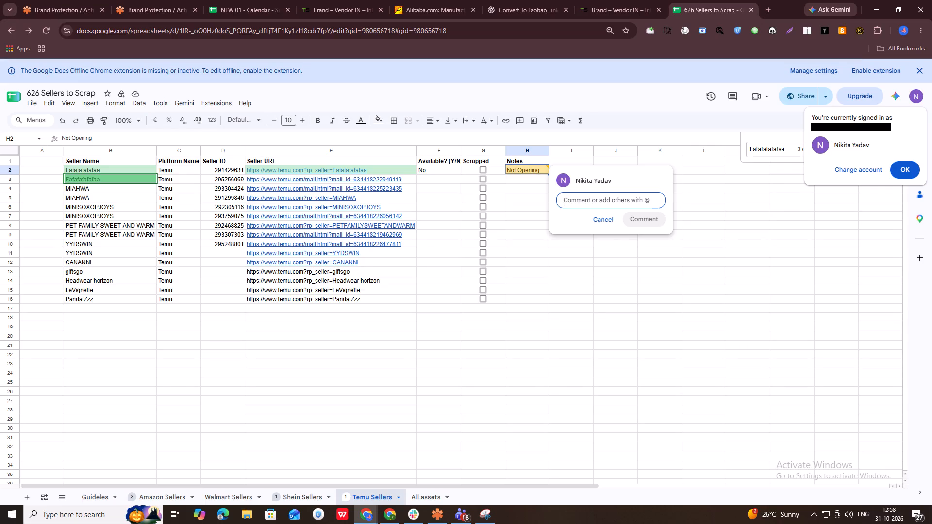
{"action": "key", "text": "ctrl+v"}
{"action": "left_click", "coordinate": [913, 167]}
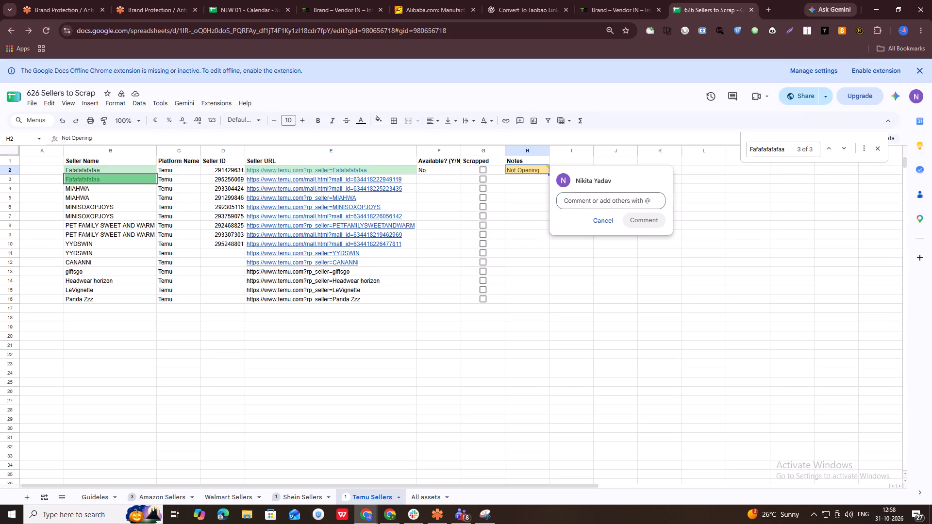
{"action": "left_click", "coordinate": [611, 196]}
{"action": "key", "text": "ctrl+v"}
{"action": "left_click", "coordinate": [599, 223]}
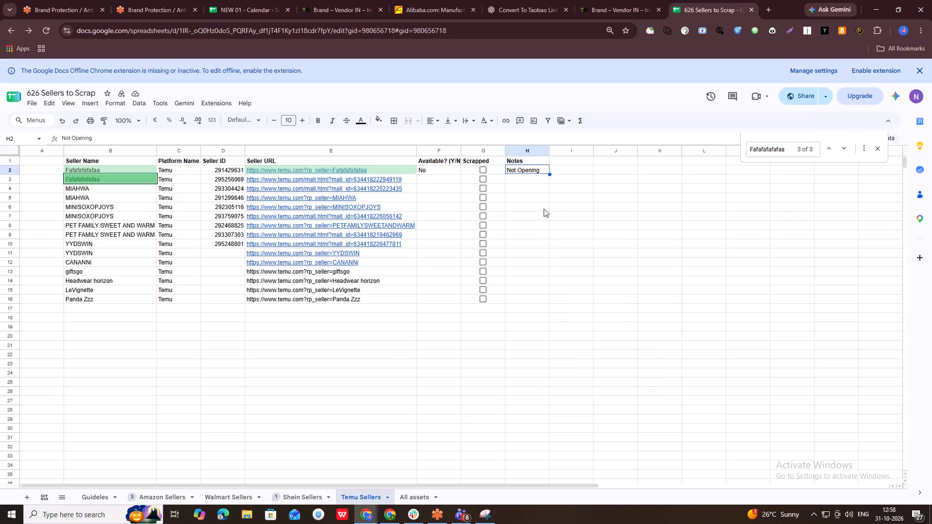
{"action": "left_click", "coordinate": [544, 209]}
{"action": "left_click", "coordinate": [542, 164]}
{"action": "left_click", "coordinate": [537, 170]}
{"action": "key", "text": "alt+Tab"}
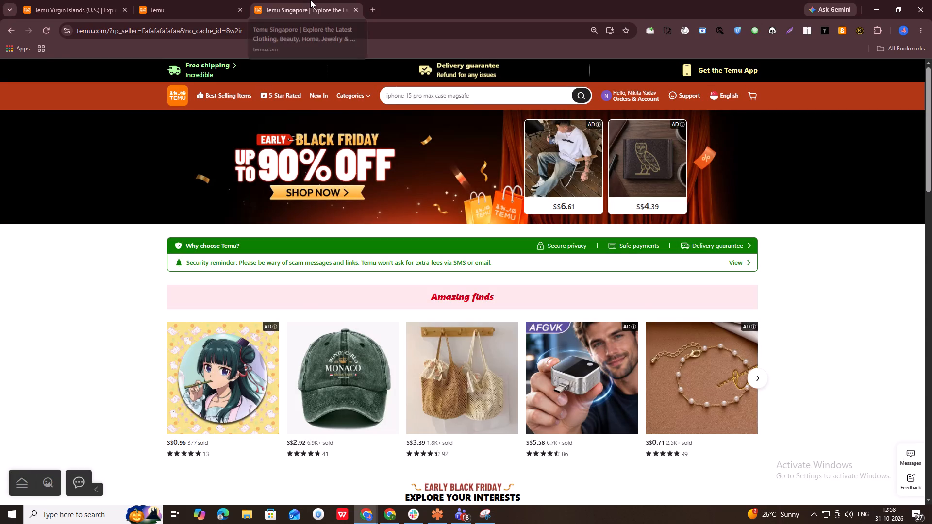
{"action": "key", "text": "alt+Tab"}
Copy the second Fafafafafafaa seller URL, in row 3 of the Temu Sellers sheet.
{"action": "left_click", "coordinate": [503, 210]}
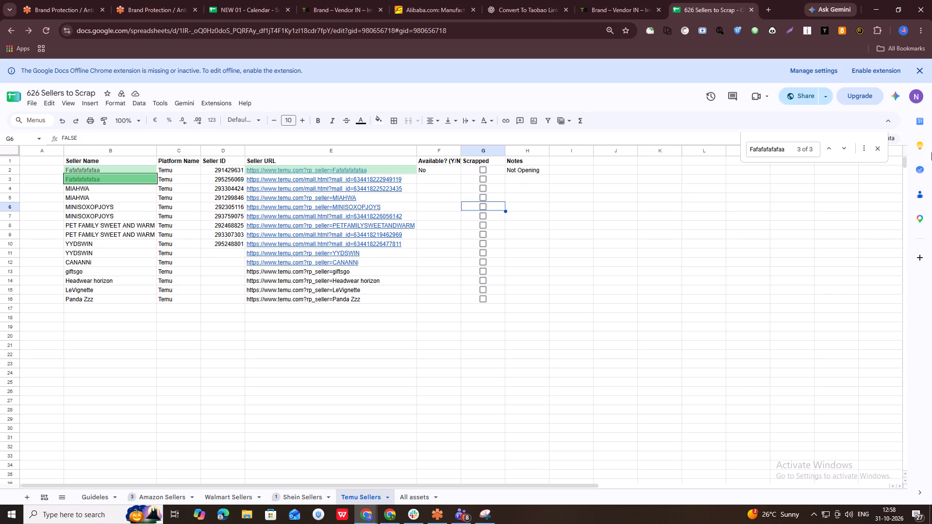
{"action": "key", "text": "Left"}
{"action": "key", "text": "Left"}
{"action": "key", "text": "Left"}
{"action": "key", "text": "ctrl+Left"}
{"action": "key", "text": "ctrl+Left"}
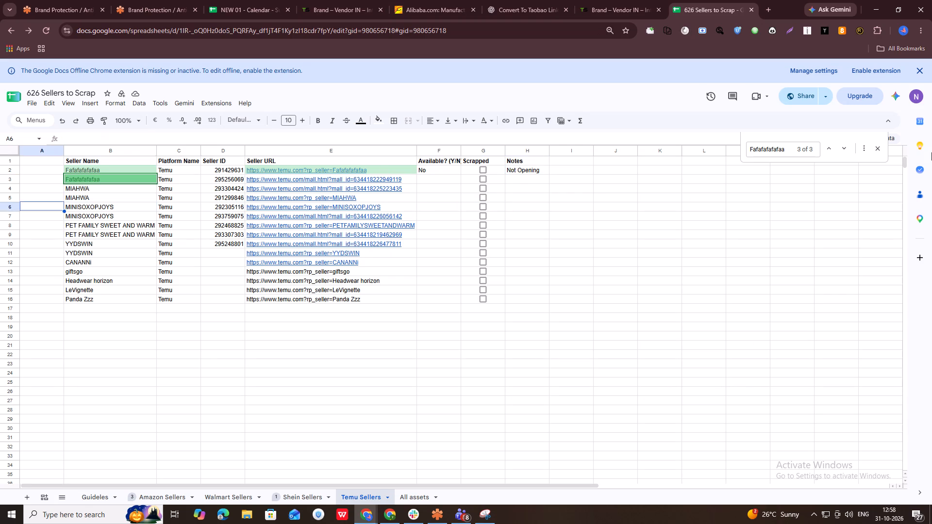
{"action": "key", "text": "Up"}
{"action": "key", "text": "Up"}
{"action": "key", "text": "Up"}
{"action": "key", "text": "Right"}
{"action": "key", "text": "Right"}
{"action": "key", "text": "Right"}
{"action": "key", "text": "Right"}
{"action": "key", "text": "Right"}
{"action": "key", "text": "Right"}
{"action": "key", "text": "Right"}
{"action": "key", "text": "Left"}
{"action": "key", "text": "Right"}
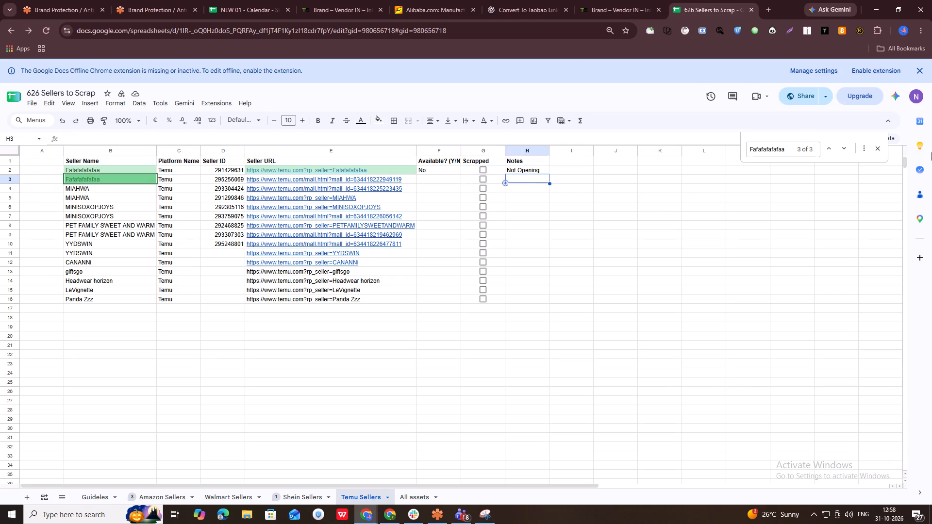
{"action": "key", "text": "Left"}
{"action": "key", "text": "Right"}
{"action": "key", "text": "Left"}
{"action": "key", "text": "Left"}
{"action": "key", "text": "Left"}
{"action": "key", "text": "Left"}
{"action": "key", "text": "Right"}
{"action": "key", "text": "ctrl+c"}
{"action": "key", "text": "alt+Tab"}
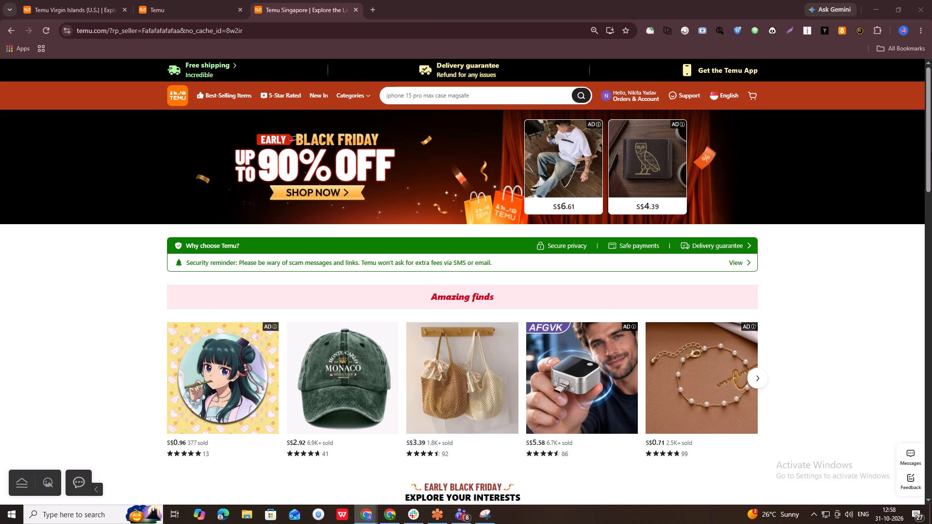
Close the Temu Singapore tab and show the Temu search results tab.
{"action": "scroll", "coordinate": [281, 0], "scroll_direction": "up", "scroll_amount": 1}
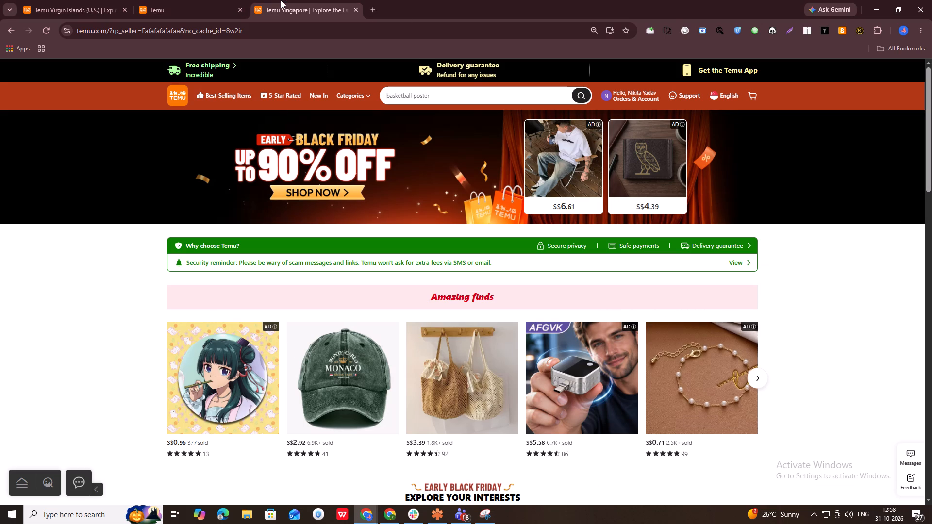
{"action": "scroll", "coordinate": [281, 0], "scroll_direction": "up", "scroll_amount": 1}
{"action": "middle_click", "coordinate": [281, 0]}
{"action": "scroll", "coordinate": [281, 0], "scroll_direction": "up", "scroll_amount": 3}
{"action": "left_click", "coordinate": [182, 0]}
{"action": "key", "text": "alt+Tab"}
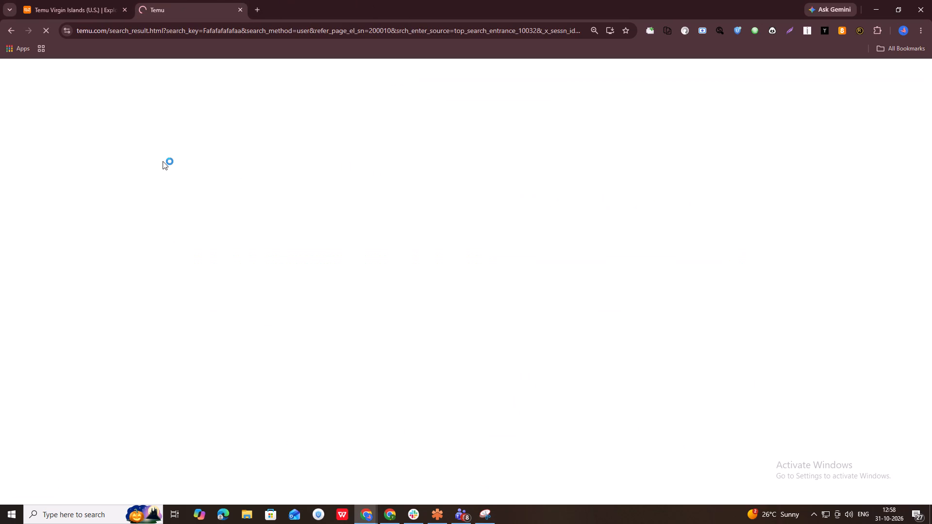
{"action": "left_click", "coordinate": [437, 176]}
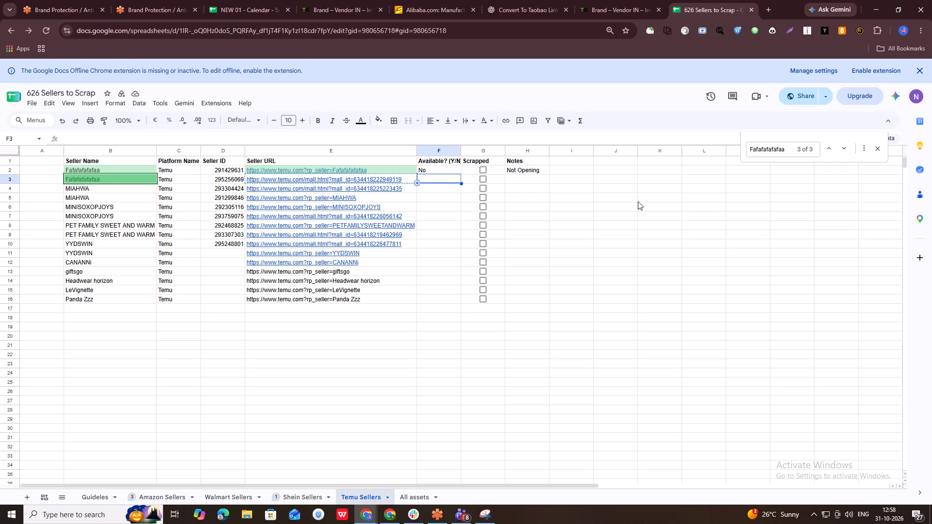
{"action": "key", "text": "Left"}
{"action": "key", "text": "Right"}
{"action": "key", "text": "Left"}
{"action": "key", "text": "Right"}
{"action": "key", "text": "Left"}
{"action": "key", "text": "ctrl+c"}
{"action": "key", "text": "alt+Tab"}
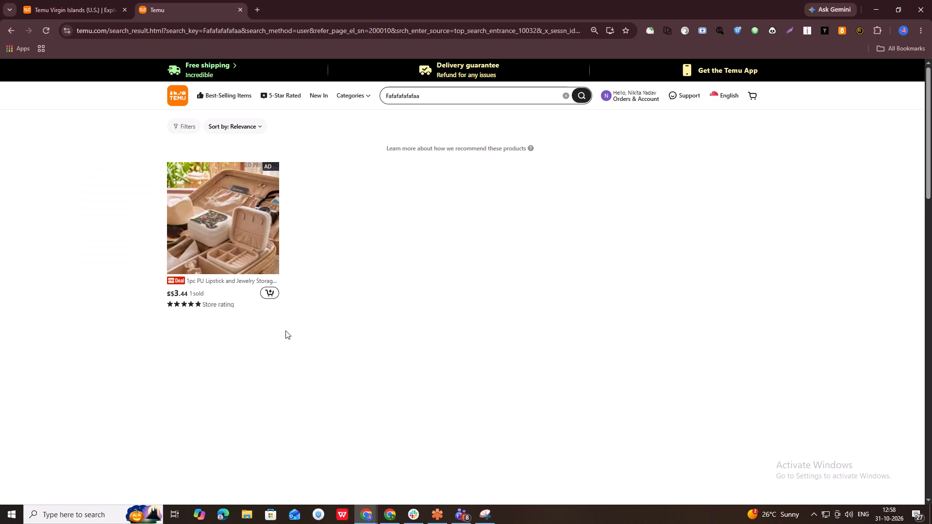
{"action": "left_click", "coordinate": [327, 31]}
{"action": "key", "text": "ctrl+v"}
{"action": "key", "text": "Return"}
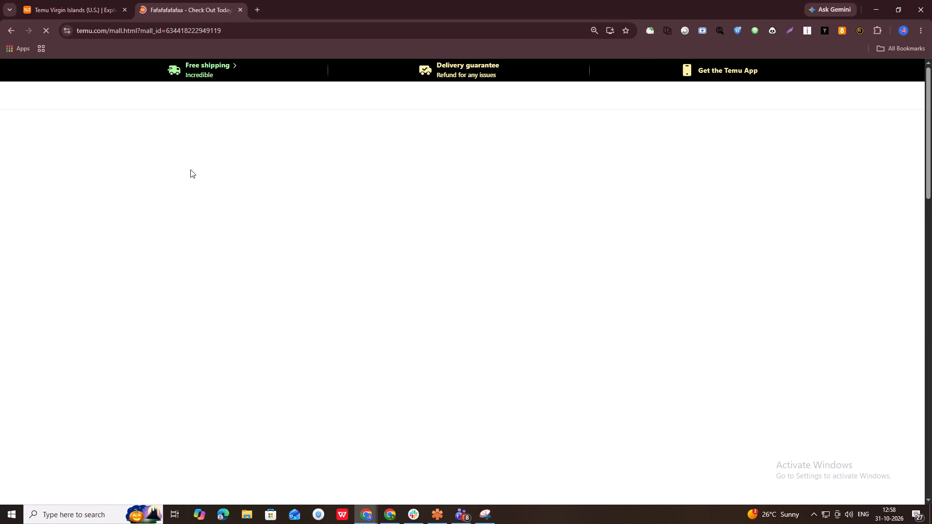
{"action": "scroll", "coordinate": [288, 222], "scroll_direction": "down", "scroll_amount": 8}
{"action": "scroll", "coordinate": [329, 244], "scroll_direction": "up", "scroll_amount": 16}
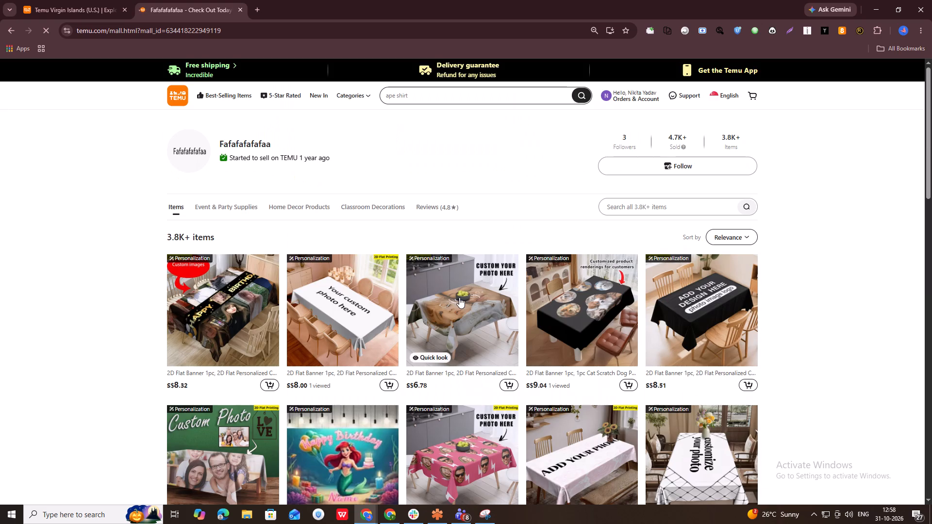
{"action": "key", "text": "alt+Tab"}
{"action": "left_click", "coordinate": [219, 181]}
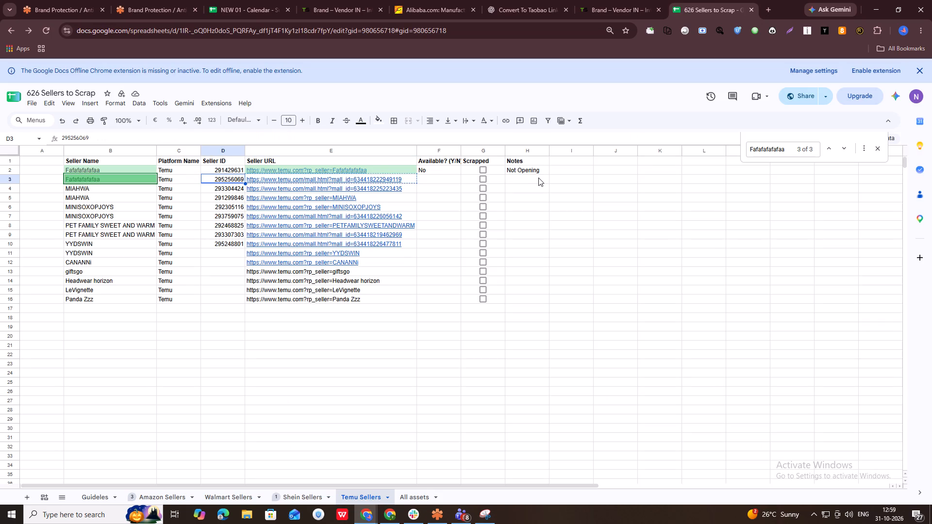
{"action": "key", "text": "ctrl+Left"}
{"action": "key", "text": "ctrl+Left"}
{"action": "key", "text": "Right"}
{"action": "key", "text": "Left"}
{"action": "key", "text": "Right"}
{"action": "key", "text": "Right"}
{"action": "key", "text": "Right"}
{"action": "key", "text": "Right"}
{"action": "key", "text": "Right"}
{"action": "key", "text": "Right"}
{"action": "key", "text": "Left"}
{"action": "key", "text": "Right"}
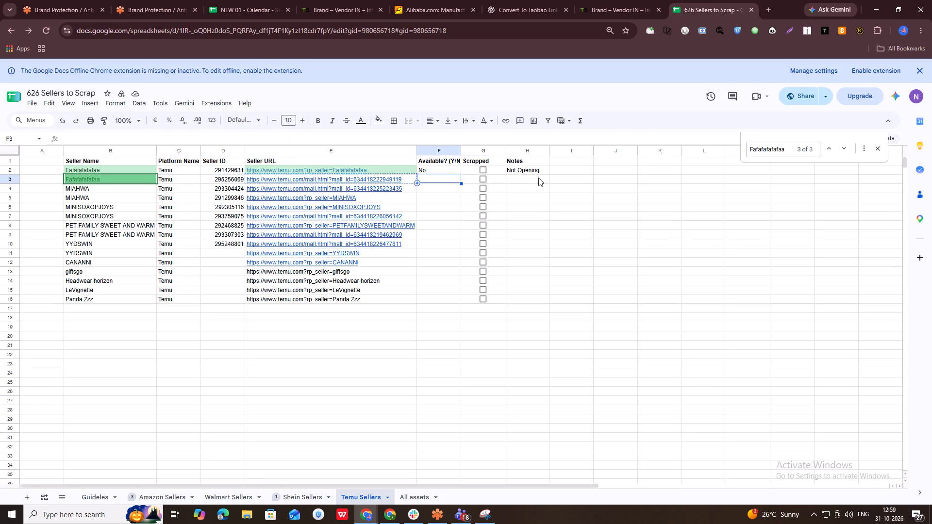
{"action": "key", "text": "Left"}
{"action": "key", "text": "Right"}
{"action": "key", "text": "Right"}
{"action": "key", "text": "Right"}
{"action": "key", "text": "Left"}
Browse the Fafafafafafaa store's items and its Event & Party Supplies category.
{"action": "key", "text": "alt+Tab"}
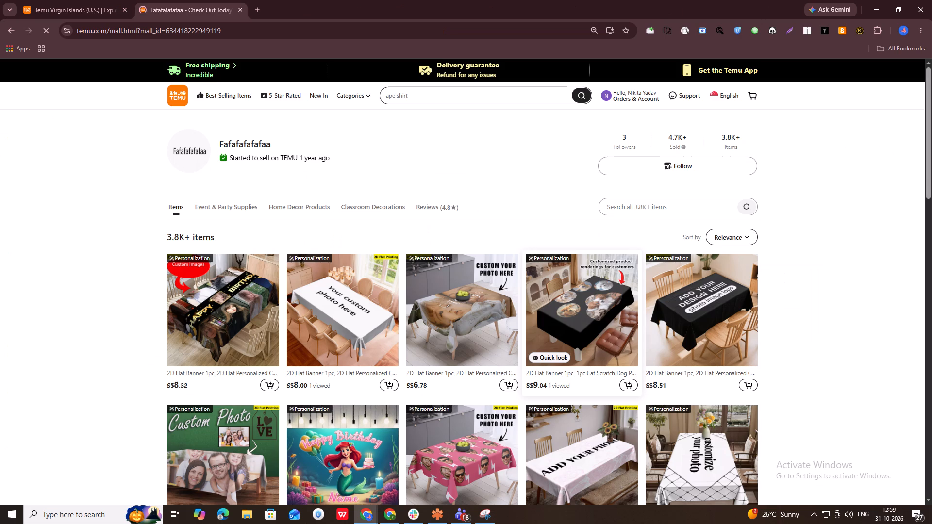
{"action": "left_click", "coordinate": [662, 207]}
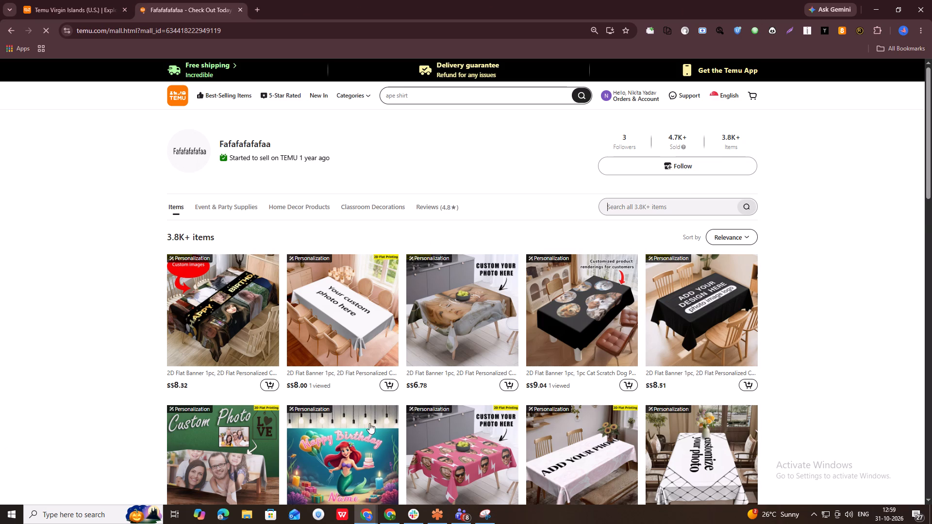
{"action": "scroll", "coordinate": [333, 434], "scroll_direction": "down", "scroll_amount": 2}
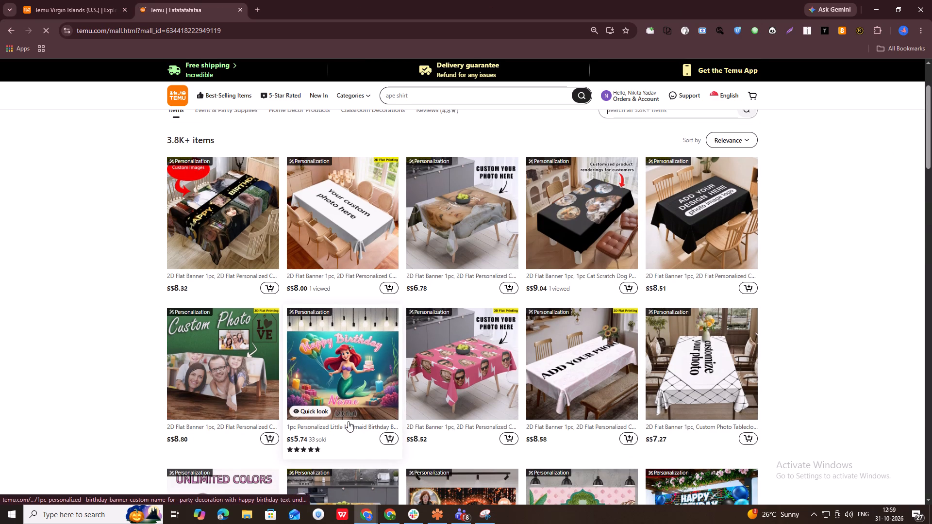
{"action": "scroll", "coordinate": [649, 284], "scroll_direction": "up", "scroll_amount": 5}
{"action": "left_click", "coordinate": [646, 206]}
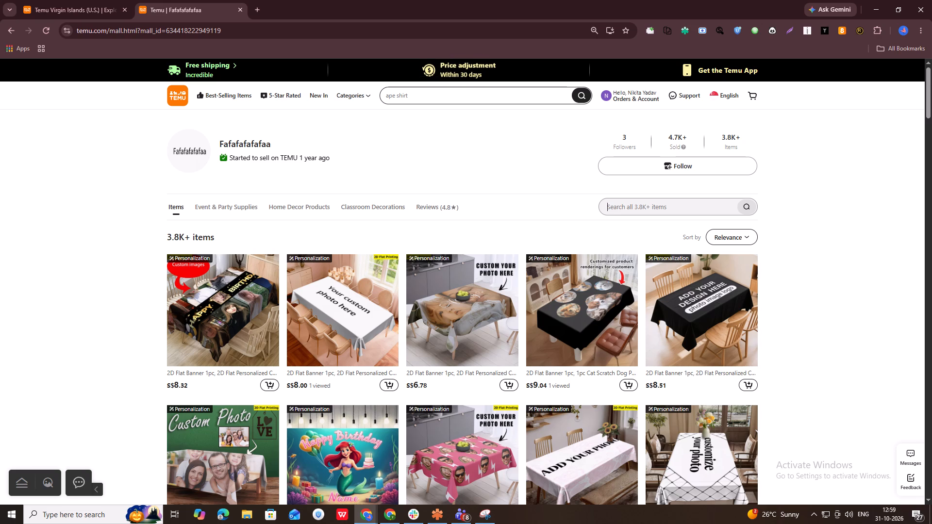
{"action": "left_click", "coordinate": [227, 205]}
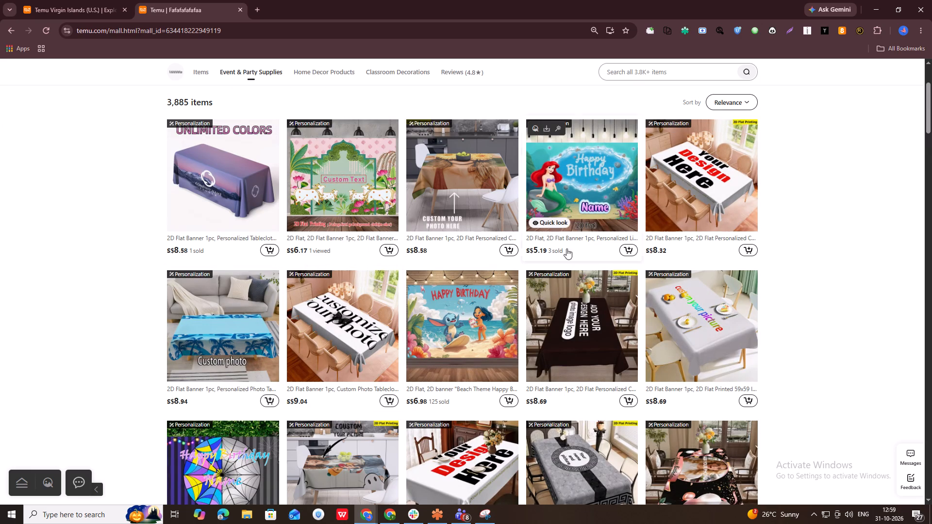
{"action": "scroll", "coordinate": [657, 291], "scroll_direction": "up", "scroll_amount": 6}
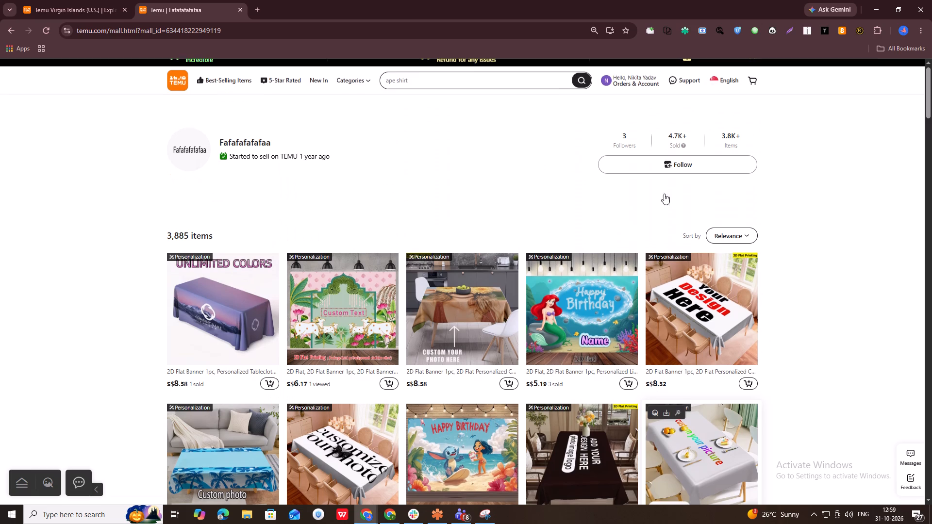
Search the Fafafafafafaa store for "mermaid" and look through the listed products.
{"action": "left_click", "coordinate": [655, 203]}
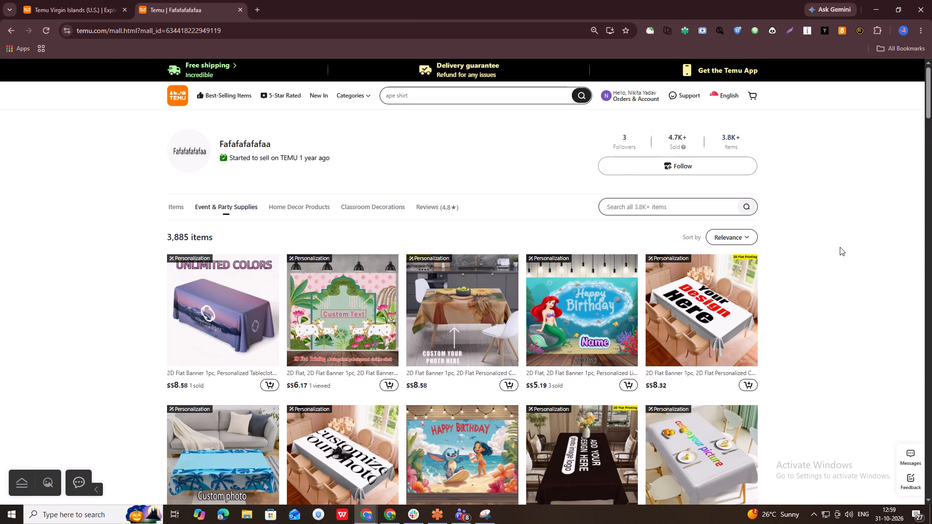
{"action": "type", "text": "mermaid"}
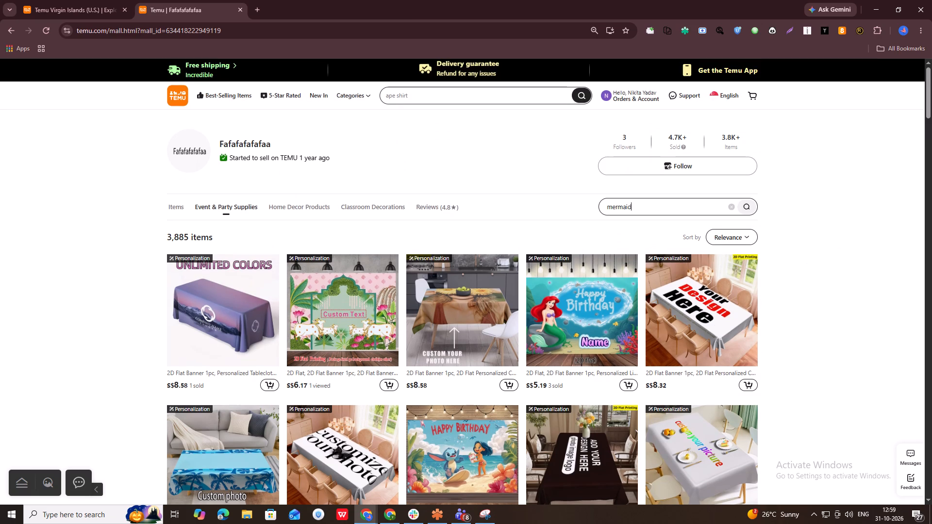
{"action": "key", "text": "Return"}
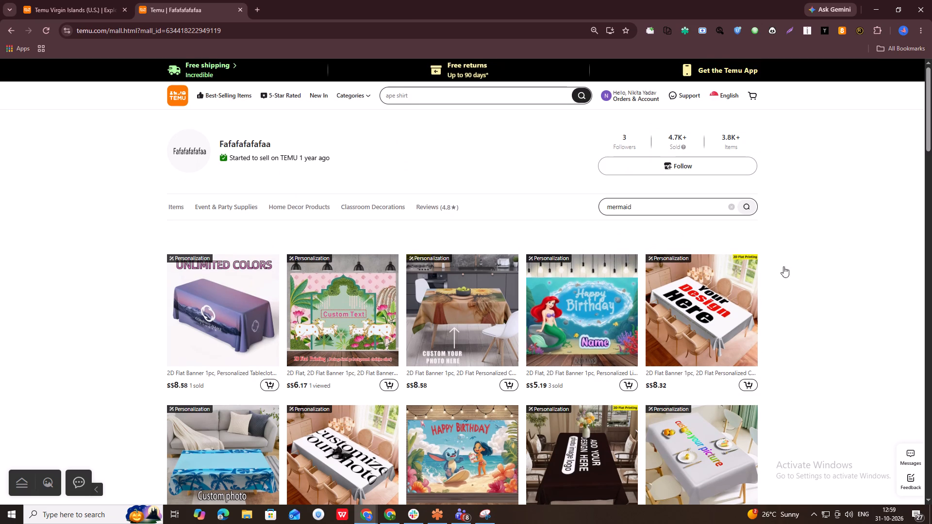
{"action": "scroll", "coordinate": [378, 264], "scroll_direction": "up", "scroll_amount": 15}
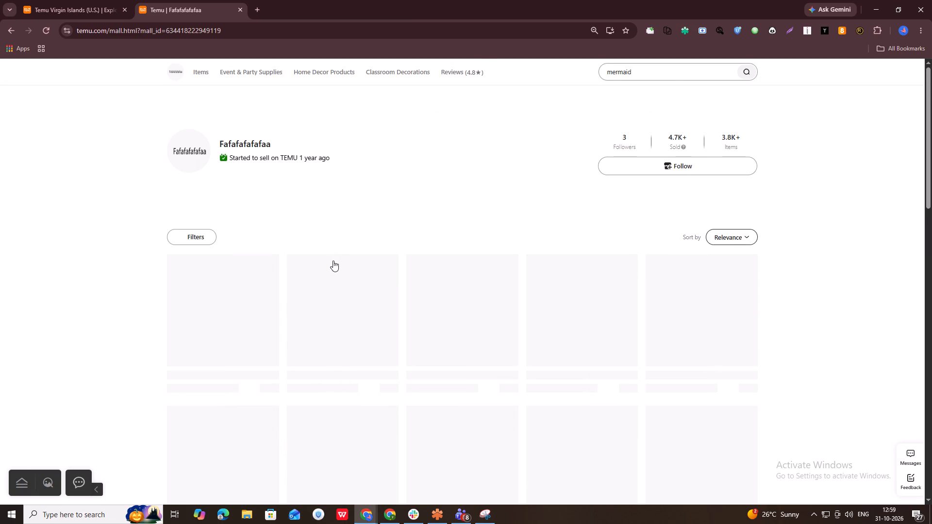
{"action": "scroll", "coordinate": [407, 288], "scroll_direction": "down", "scroll_amount": 3}
{"action": "scroll", "coordinate": [526, 278], "scroll_direction": "down", "scroll_amount": 5}
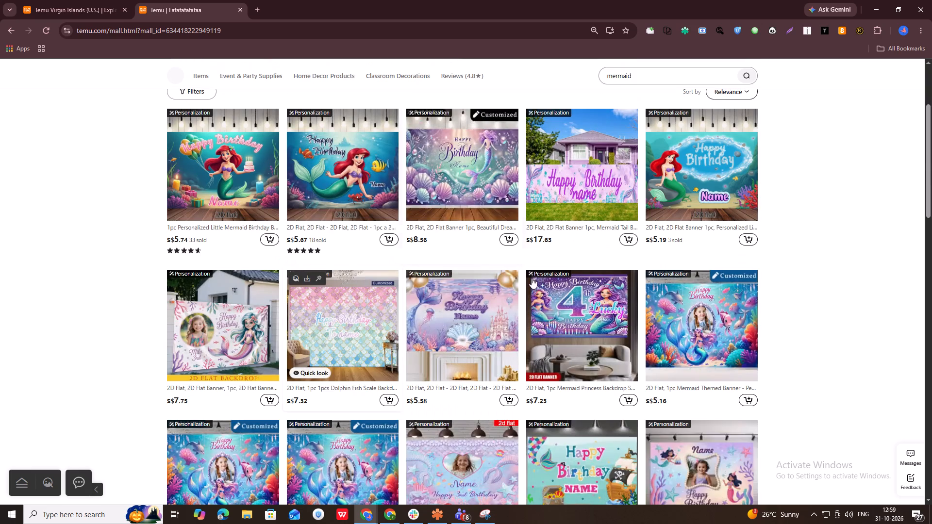
{"action": "scroll", "coordinate": [397, 265], "scroll_direction": "down", "scroll_amount": 6}
{"action": "scroll", "coordinate": [465, 265], "scroll_direction": "down", "scroll_amount": 8}
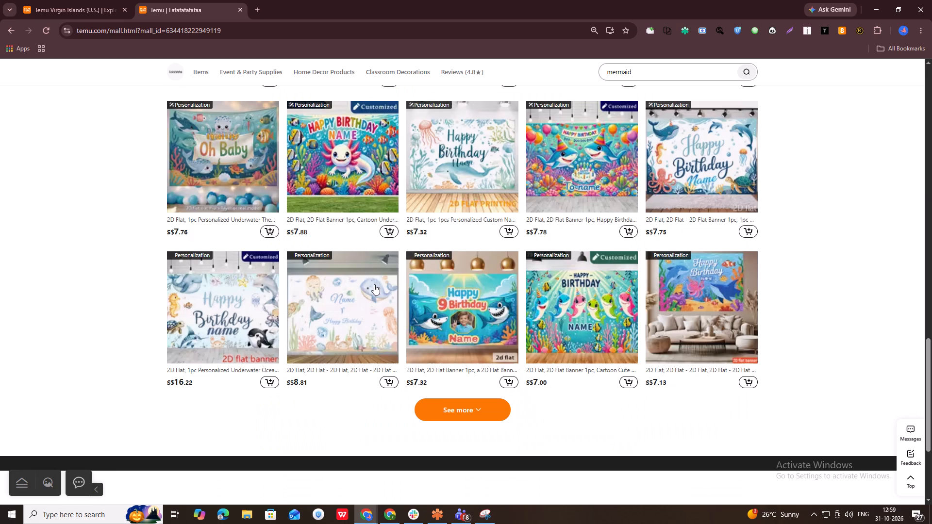
{"action": "scroll", "coordinate": [448, 275], "scroll_direction": "down", "scroll_amount": 7}
{"action": "scroll", "coordinate": [579, 262], "scroll_direction": "up", "scroll_amount": 20}
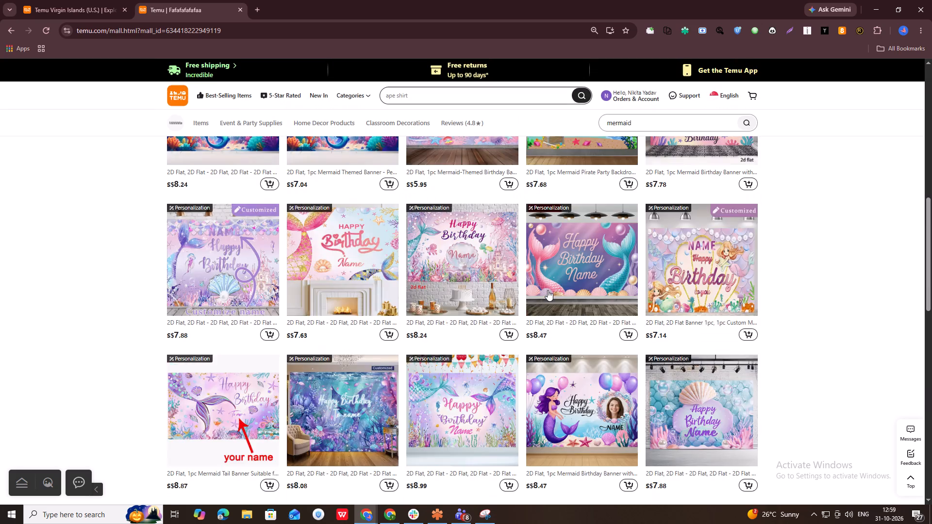
{"action": "scroll", "coordinate": [548, 290], "scroll_direction": "up", "scroll_amount": 10}
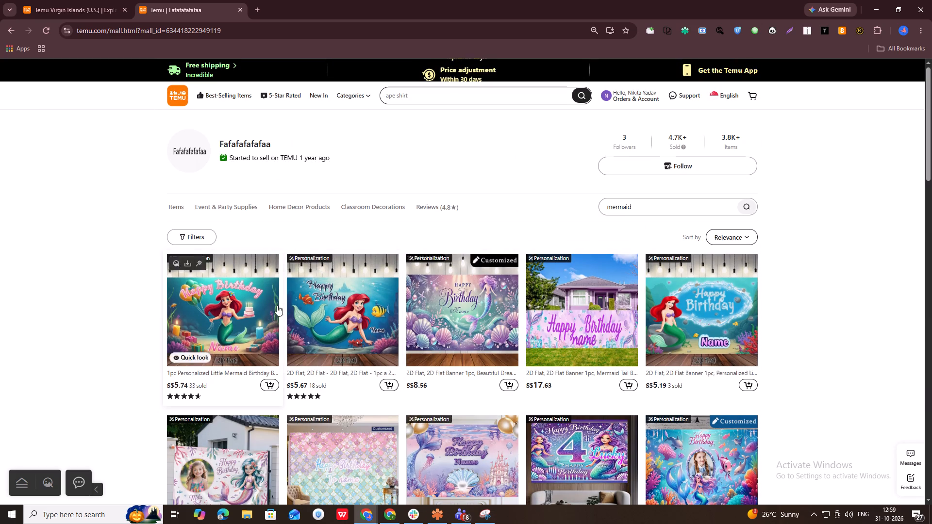
Open the 1pc Personalized Little Mermaid Birthday Banner listing, and close its tab to return to the store.
{"action": "left_click", "coordinate": [236, 370], "text": "ctrl"}
{"action": "left_click", "coordinate": [276, 0]}
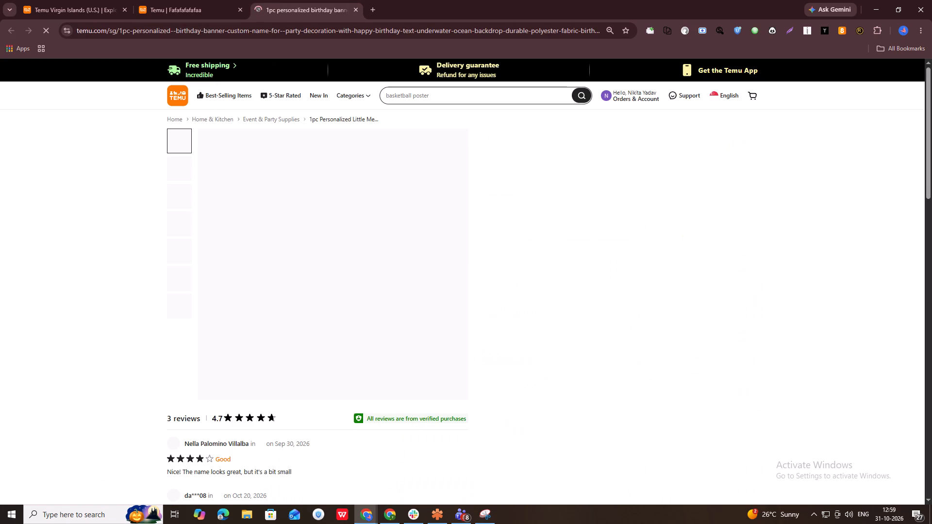
{"action": "middle_click", "coordinate": [300, 0]}
{"action": "left_click", "coordinate": [239, 0]}
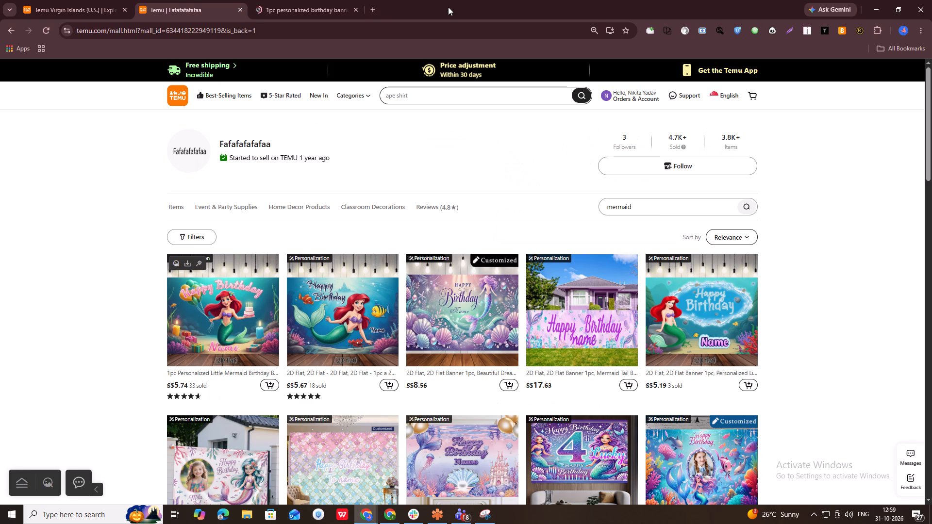
Refine the store search to "mermaid banner".
{"action": "left_click", "coordinate": [659, 203]}
{"action": "key", "text": "space"}
{"action": "type", "text": "banner"}
{"action": "key", "text": "space"}
{"action": "key", "text": "Return"}
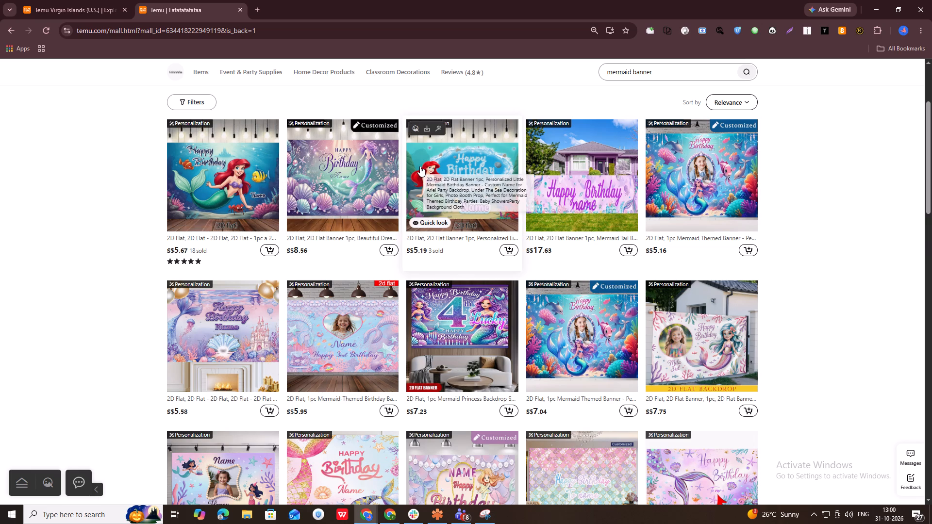
Open the customizable Little Mermaid birthday backdrop listing, the first result in the store, and view it in its own tab.
{"action": "left_click", "coordinate": [228, 239], "text": "ctrl"}
{"action": "left_click", "coordinate": [278, 0]}
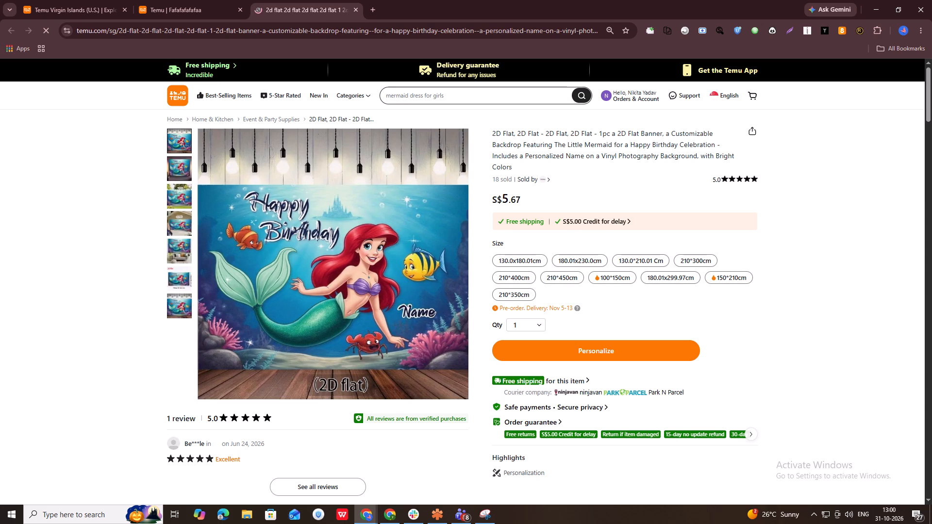
{"action": "scroll", "coordinate": [309, 0], "scroll_direction": "up", "scroll_amount": 7}
Search Google for "arial mermaid" in a new tab and pick up the character name "Ariel" from the results.
{"action": "key", "text": "ctrl+t"}
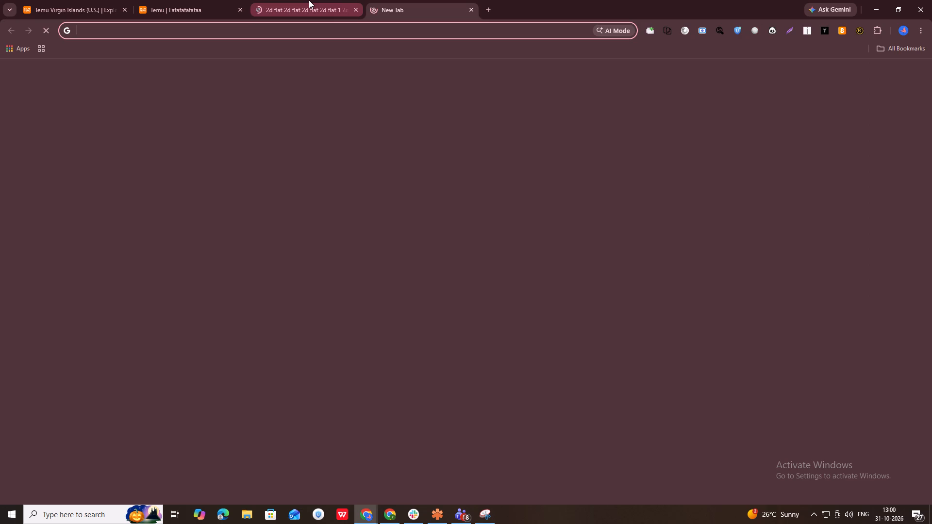
{"action": "type", "text": "ar"}
{"action": "type", "text": "ia"}
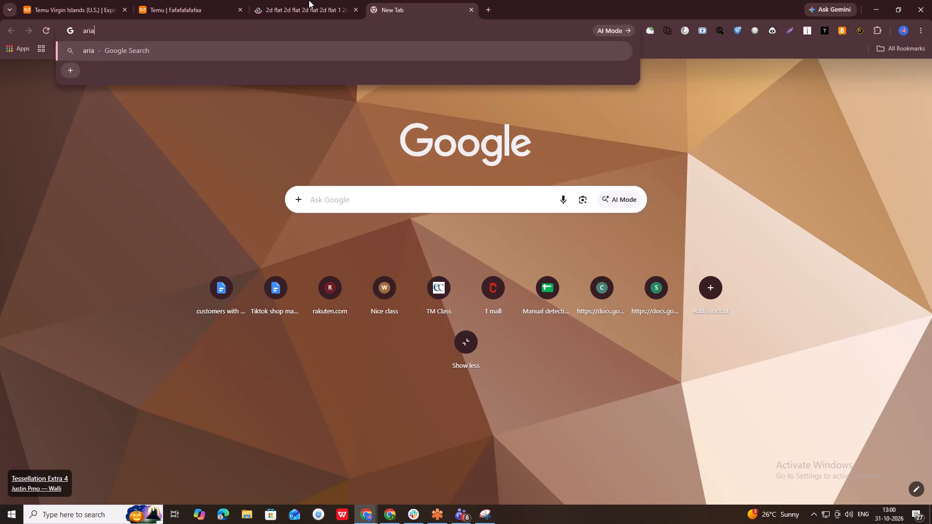
{"action": "type", "text": "l"}
{"action": "key", "text": "space"}
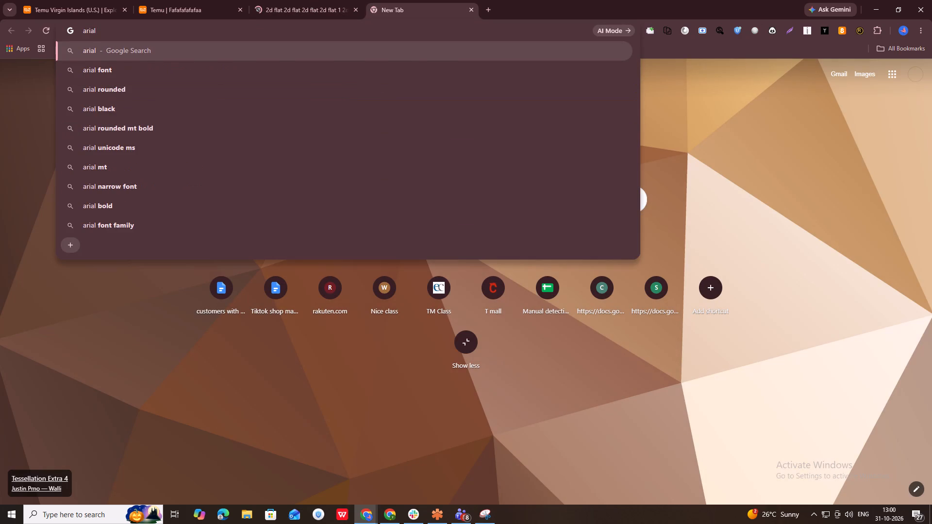
{"action": "type", "text": "mer"}
{"action": "type", "text": "maid"}
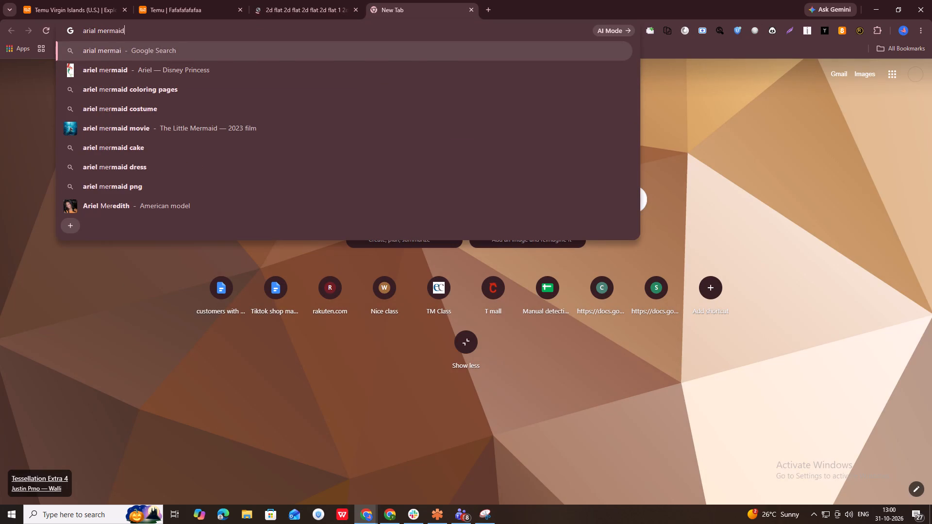
{"action": "key", "text": "space"}
{"action": "key", "text": "Return"}
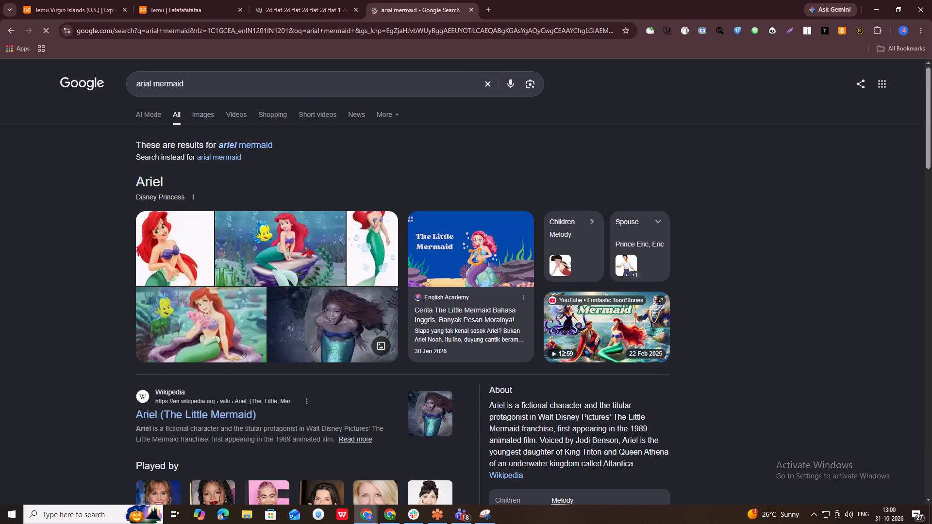
{"action": "left_click", "coordinate": [151, 184], "text": "alt"}
Search the Fafafafafafaa store for "Ariel", and close the Google and banner listing tabs.
{"action": "key", "text": "ctrl+shift+Tab"}
{"action": "left_click", "coordinate": [308, 0]}
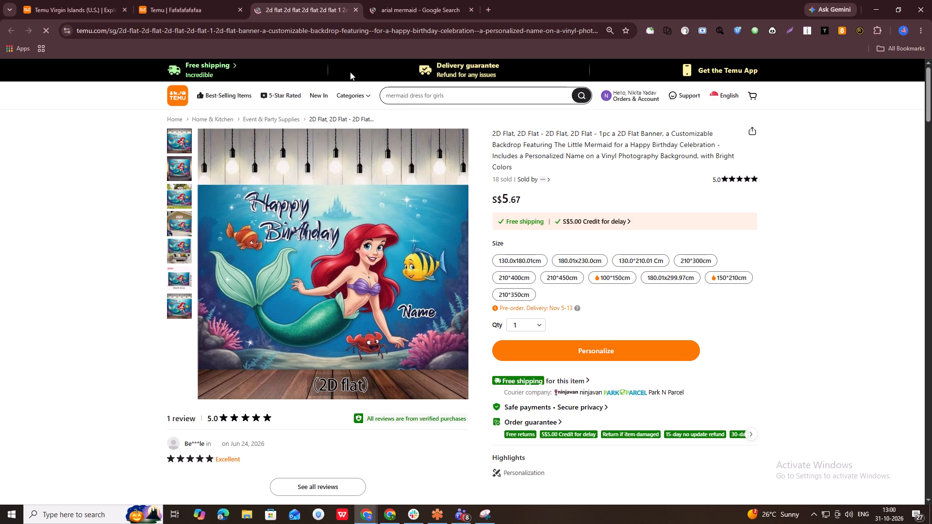
{"action": "left_click", "coordinate": [183, 0]}
{"action": "left_click", "coordinate": [664, 68]}
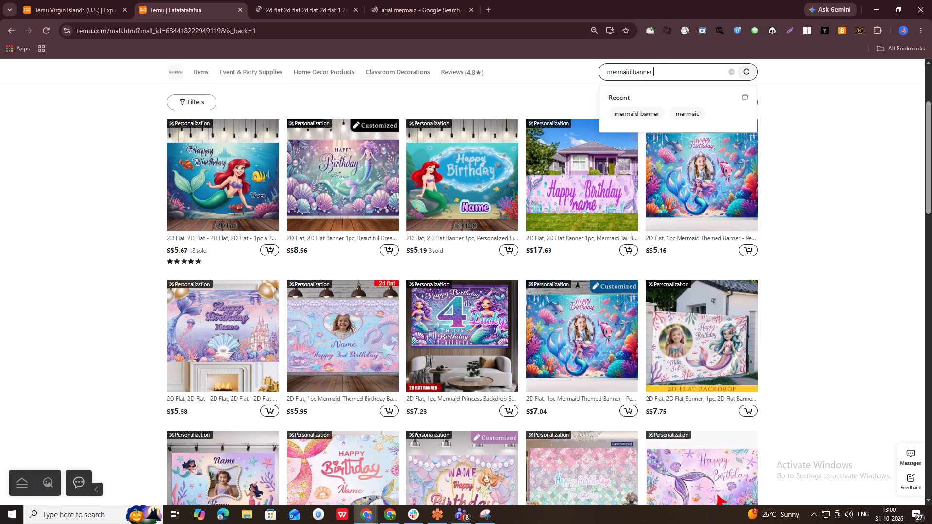
{"action": "key", "text": "ctrl+a"}
{"action": "key", "text": "ctrl+v"}
{"action": "key", "text": "Return"}
{"action": "middle_click", "coordinate": [445, 0]}
{"action": "scroll", "coordinate": [445, 0], "scroll_direction": "up", "scroll_amount": 1}
{"action": "scroll", "coordinate": [314, 0], "scroll_direction": "up", "scroll_amount": 1}
{"action": "middle_click", "coordinate": [314, 0]}
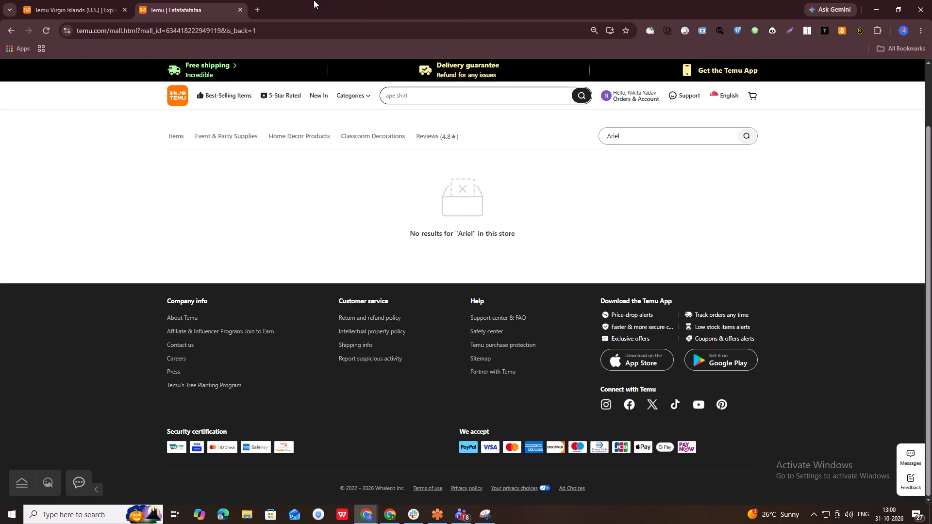
Clear the term "Ariel" from the store's search.
{"action": "left_click", "coordinate": [649, 136]}
{"action": "key", "text": "Return"}
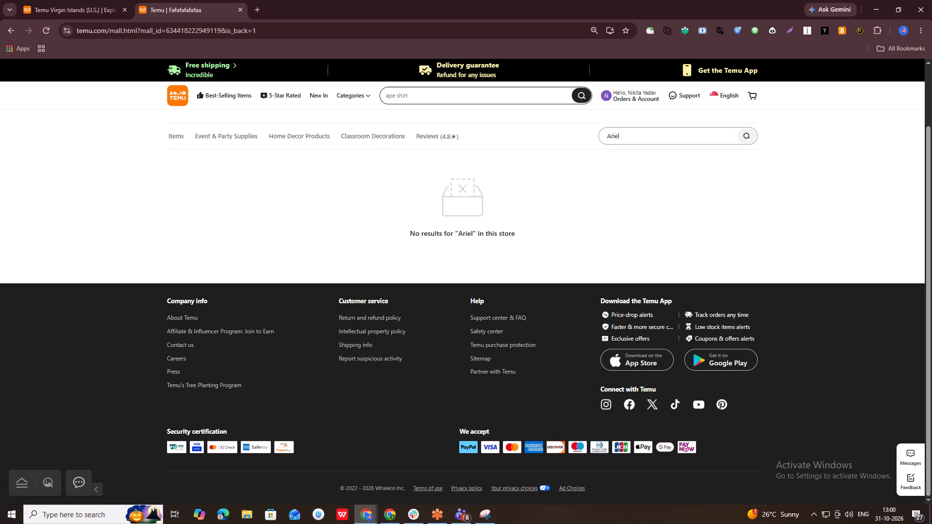
{"action": "key", "text": "BackSpace"}
{"action": "key", "text": "BackSpace"}
{"action": "key", "text": "BackSpace"}
{"action": "key", "text": "BackSpace"}
{"action": "key", "text": "BackSpace"}
{"action": "key", "text": "BackSpace"}
{"action": "key", "text": "BackSpace"}
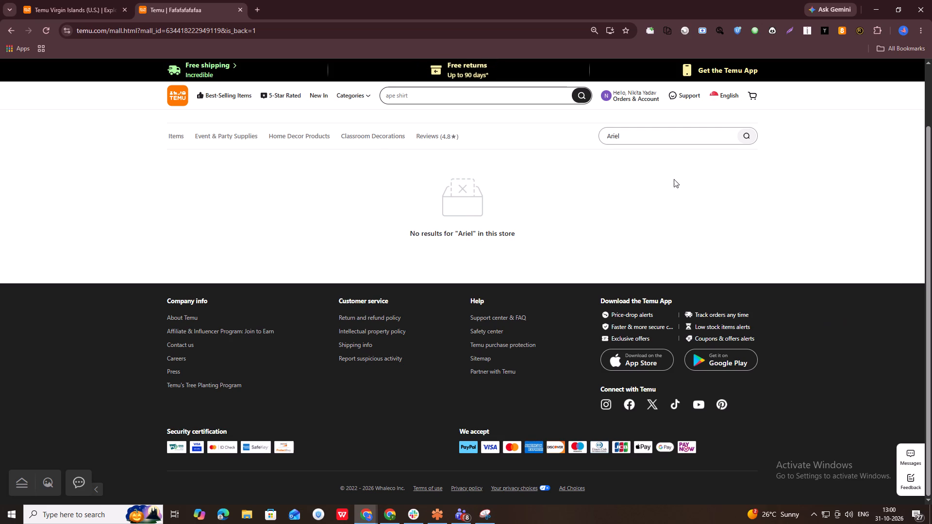
{"action": "left_click", "coordinate": [651, 138]}
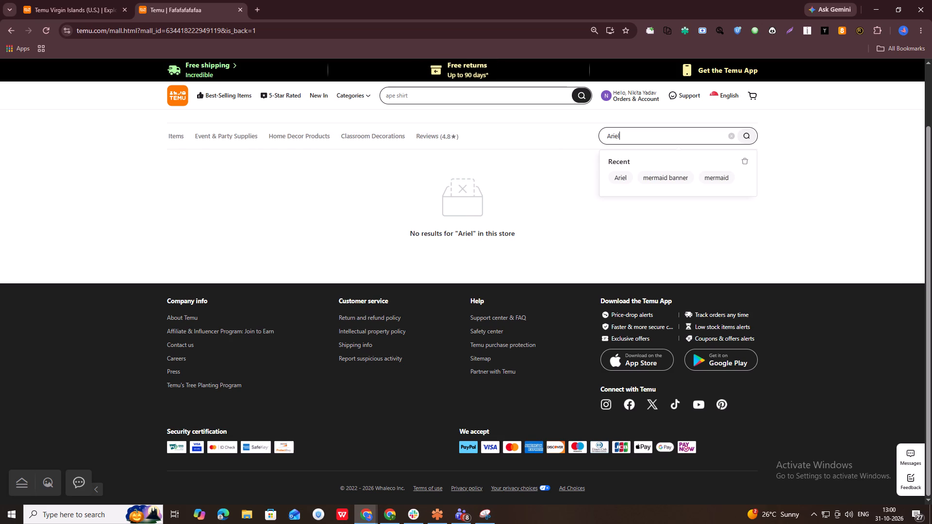
{"action": "key", "text": "BackSpace"}
{"action": "key", "text": "BackSpace"}
{"action": "key", "text": "BackSpace"}
{"action": "key", "text": "BackSpace"}
{"action": "key", "text": "BackSpace"}
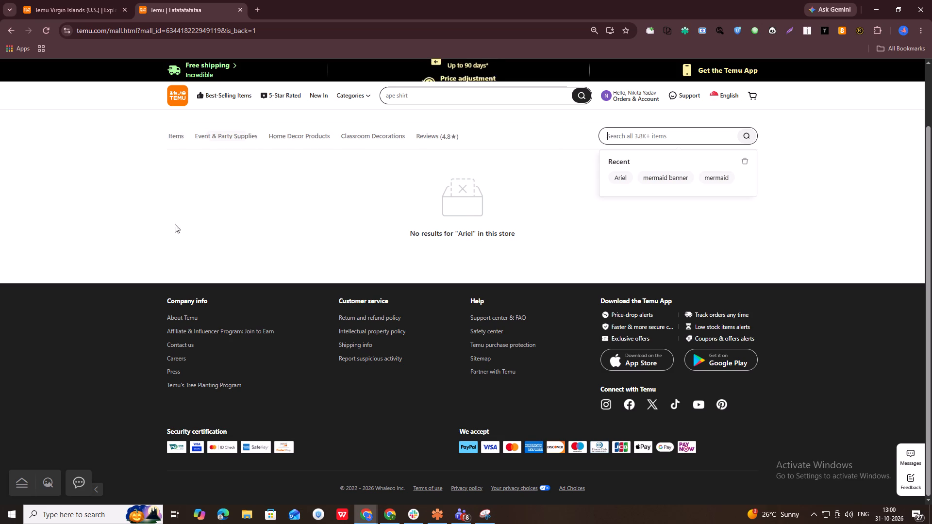
Check the store's Home Decor Products and Classroom Decorations categories.
{"action": "left_click", "coordinate": [299, 138]}
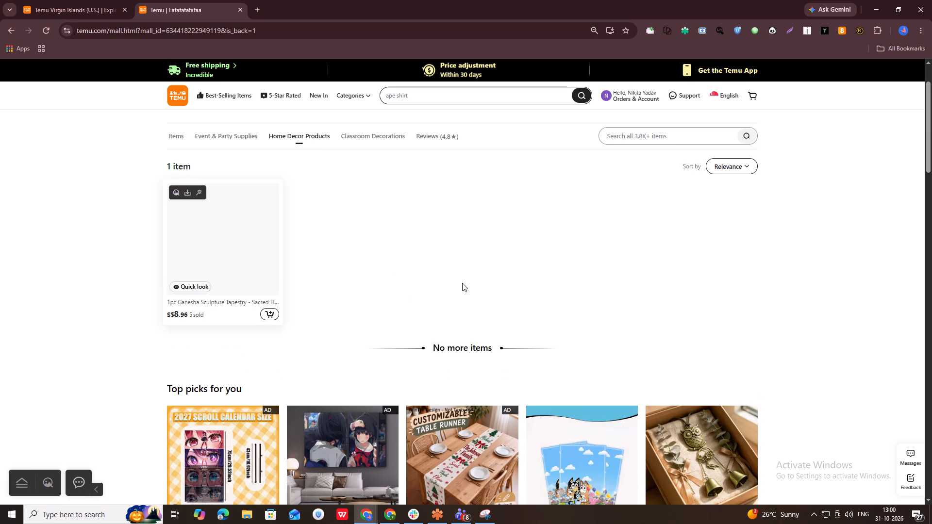
{"action": "scroll", "coordinate": [245, 253], "scroll_direction": "down", "scroll_amount": 6}
{"action": "scroll", "coordinate": [242, 253], "scroll_direction": "up", "scroll_amount": 13}
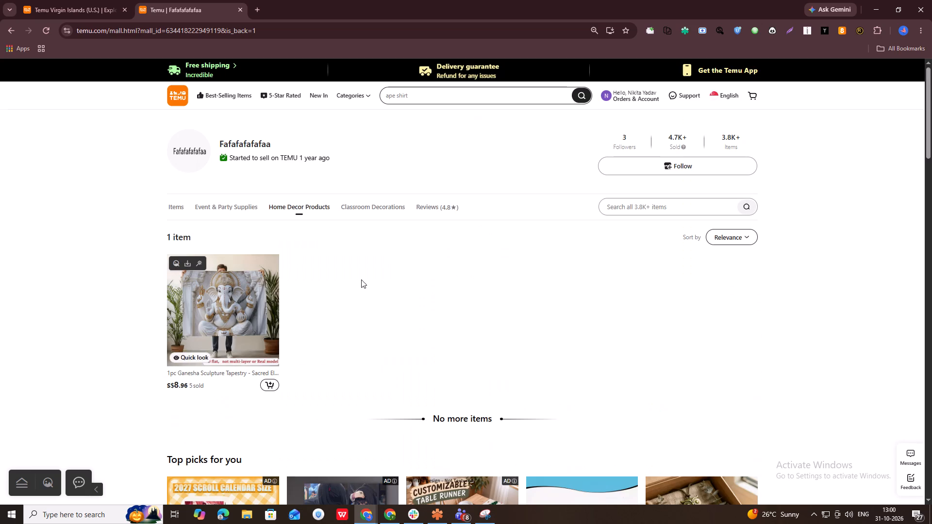
{"action": "left_click", "coordinate": [386, 202]}
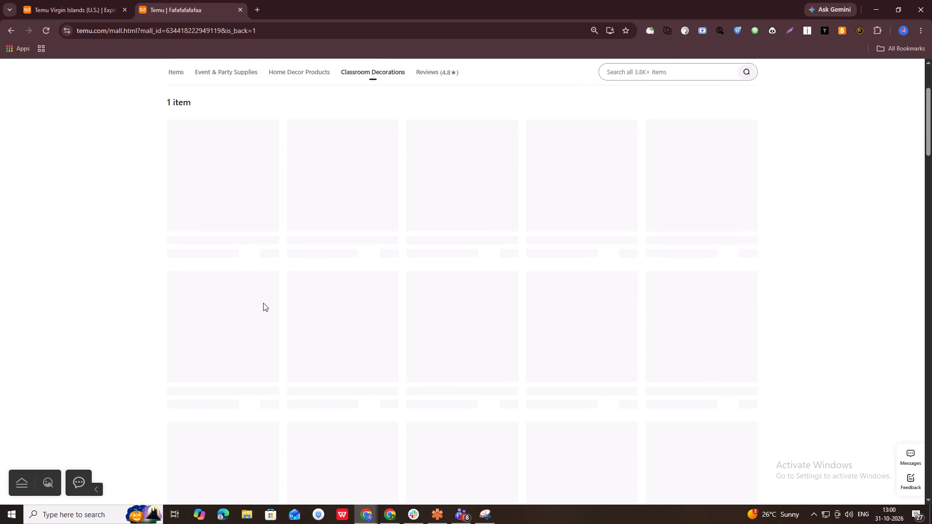
{"action": "scroll", "coordinate": [297, 254], "scroll_direction": "up", "scroll_amount": 5}
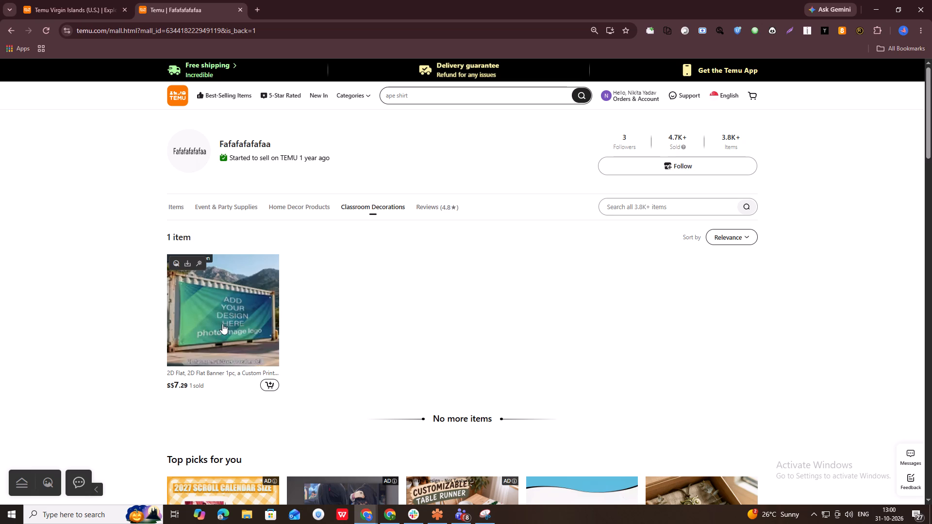
{"action": "left_click", "coordinate": [297, 202]}
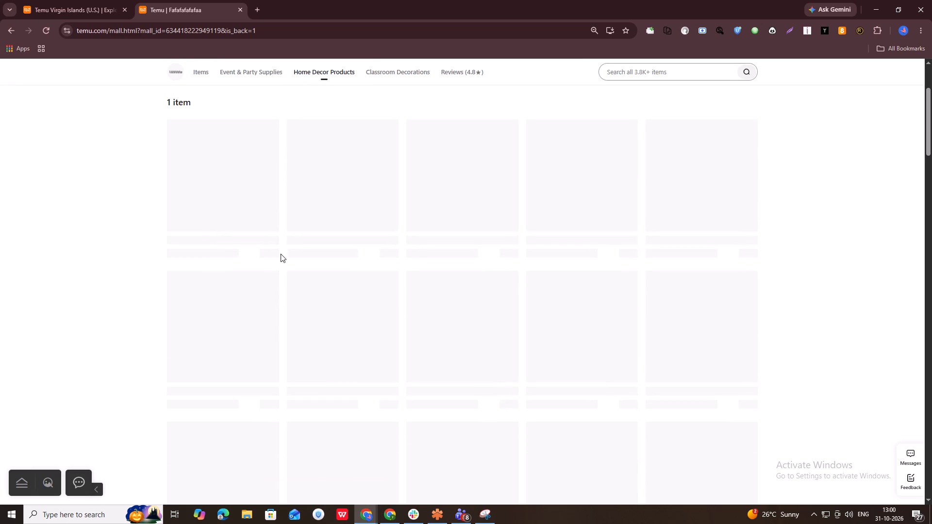
{"action": "scroll", "coordinate": [287, 269], "scroll_direction": "up", "scroll_amount": 10}
Look through the items in the store's Event & Party Supplies category.
{"action": "left_click", "coordinate": [223, 203]}
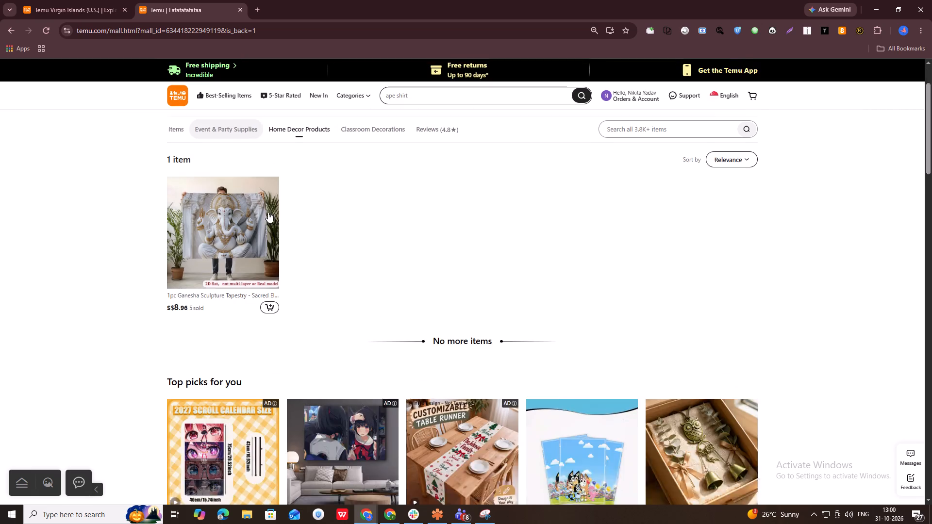
{"action": "scroll", "coordinate": [512, 259], "scroll_direction": "up", "scroll_amount": 12}
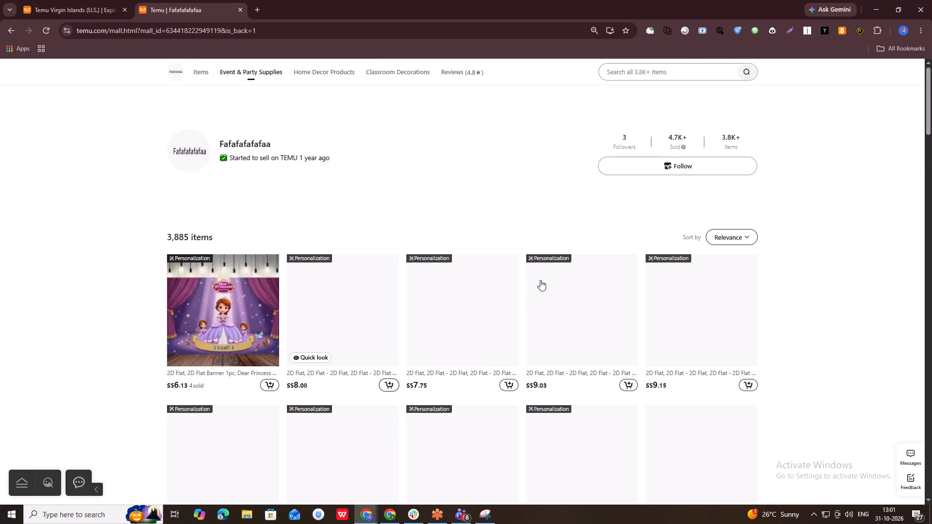
{"action": "scroll", "coordinate": [472, 233], "scroll_direction": "down", "scroll_amount": 6}
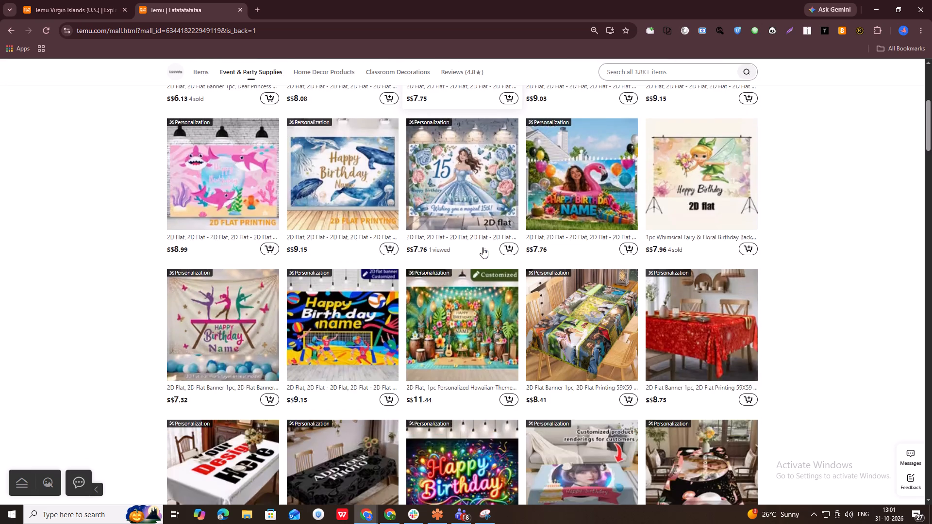
{"action": "scroll", "coordinate": [518, 257], "scroll_direction": "down", "scroll_amount": 3}
{"action": "scroll", "coordinate": [462, 251], "scroll_direction": "up", "scroll_amount": 1}
{"action": "scroll", "coordinate": [462, 251], "scroll_direction": "down", "scroll_amount": 4}
{"action": "scroll", "coordinate": [519, 249], "scroll_direction": "down", "scroll_amount": 13}
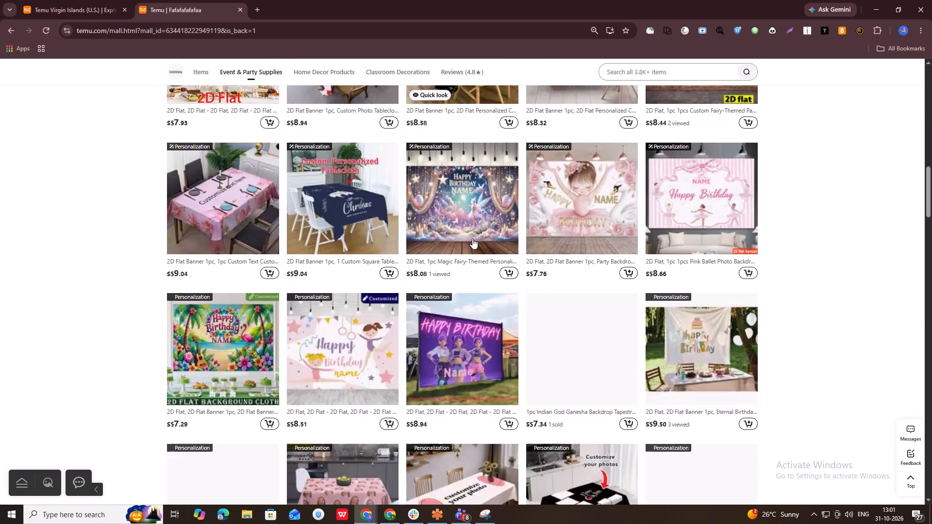
{"action": "scroll", "coordinate": [472, 238], "scroll_direction": "down", "scroll_amount": 12}
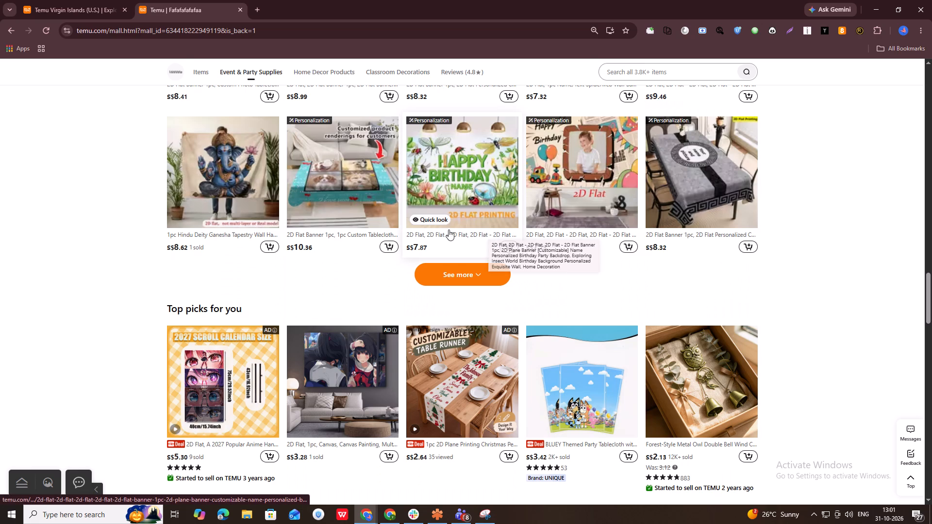
{"action": "scroll", "coordinate": [449, 229], "scroll_direction": "up", "scroll_amount": 20}
{"action": "scroll", "coordinate": [449, 229], "scroll_direction": "up", "scroll_amount": 20}
{"action": "scroll", "coordinate": [449, 229], "scroll_direction": "up", "scroll_amount": 4}
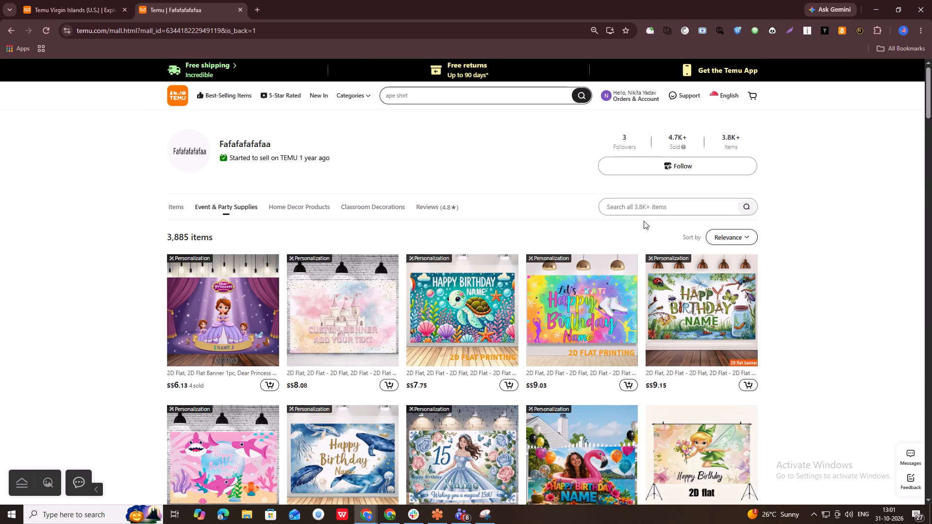
Search the Fafafafafafaa store for "mermaid".
{"action": "left_click", "coordinate": [682, 207]}
{"action": "type", "text": "mern"}
{"action": "key", "text": "BackSpace"}
{"action": "type", "text": "maid"}
{"action": "key", "text": "space"}
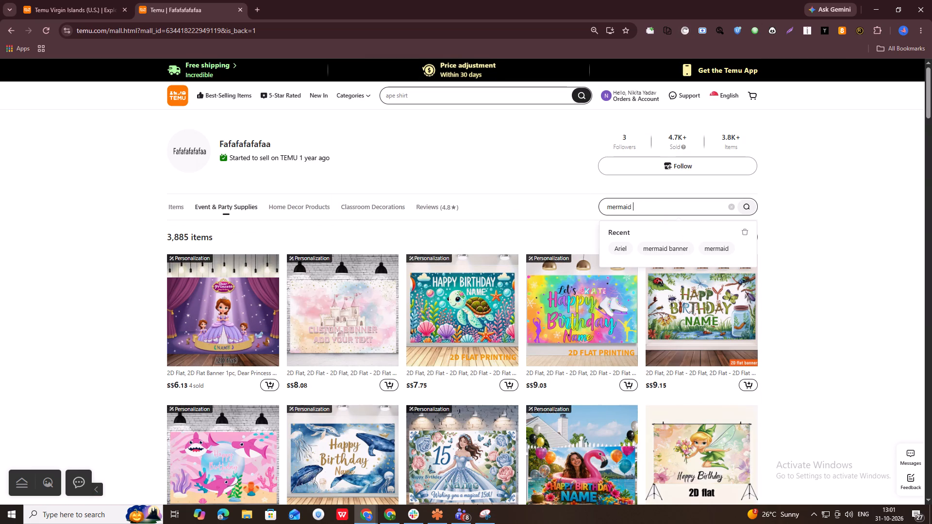
{"action": "key", "text": "BackSpace"}
{"action": "key", "text": "Return"}
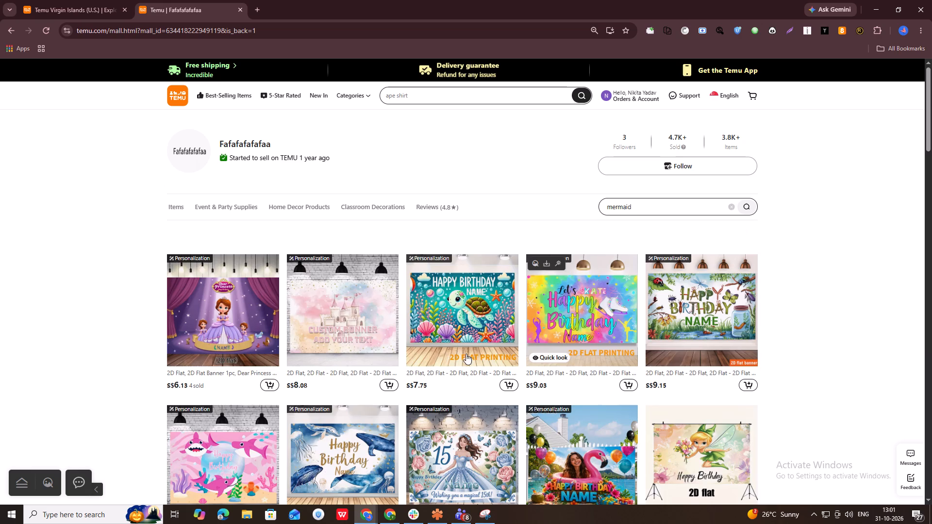
Examine the banners and backdrops listed for the mermaid search, comparing their character designs.
{"action": "scroll", "coordinate": [376, 268], "scroll_direction": "up", "scroll_amount": 5}
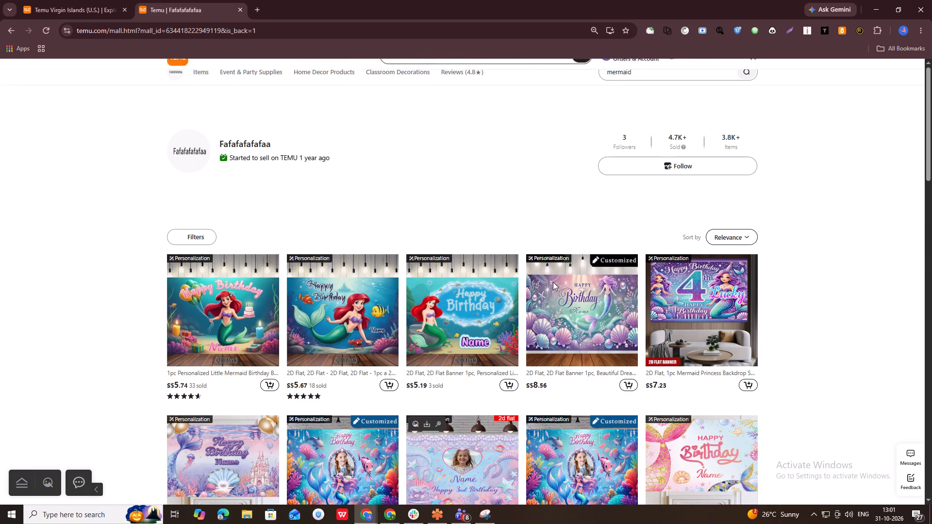
{"action": "scroll", "coordinate": [414, 307], "scroll_direction": "down", "scroll_amount": 3}
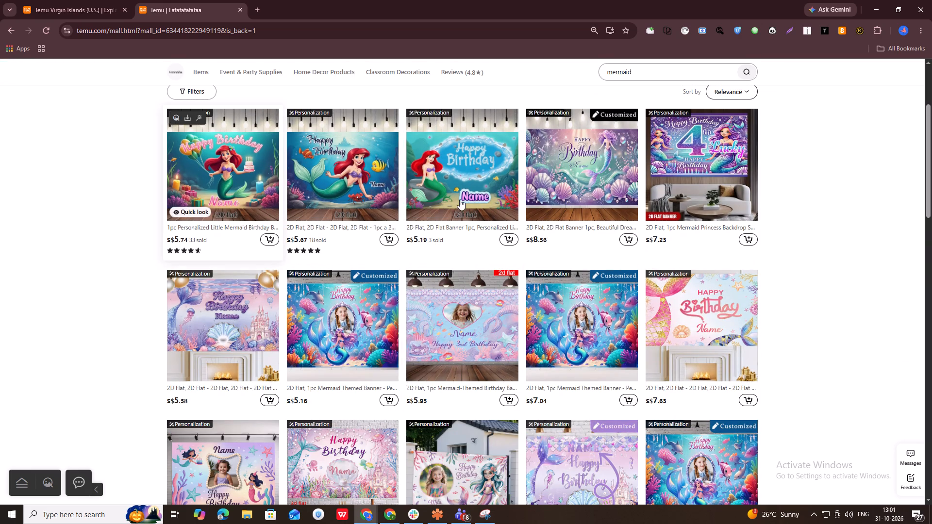
{"action": "scroll", "coordinate": [465, 312], "scroll_direction": "down", "scroll_amount": 5}
{"action": "scroll", "coordinate": [463, 313], "scroll_direction": "up", "scroll_amount": 9}
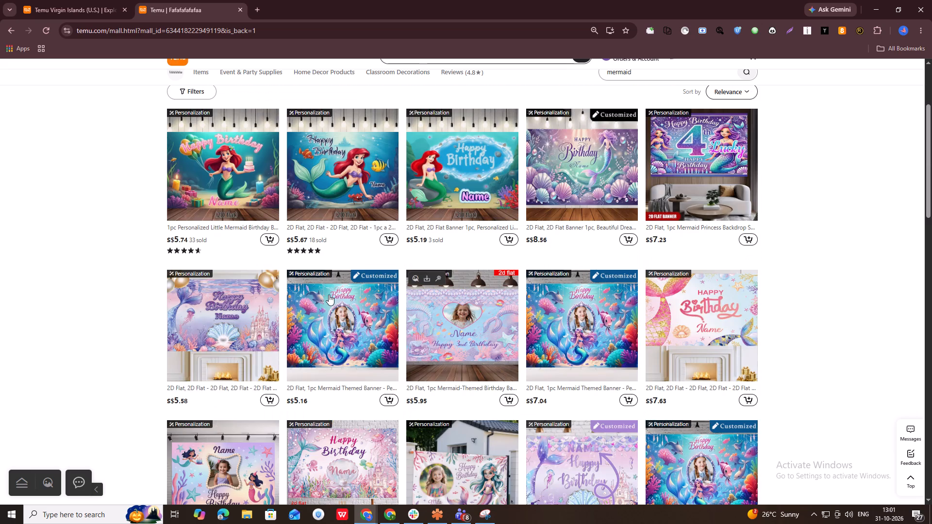
{"action": "scroll", "coordinate": [399, 306], "scroll_direction": "down", "scroll_amount": 7}
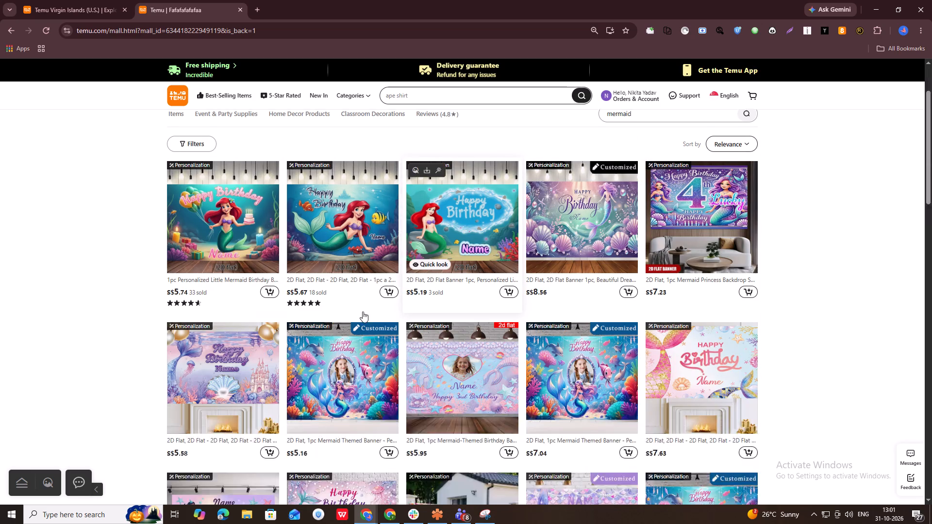
{"action": "scroll", "coordinate": [215, 308], "scroll_direction": "up", "scroll_amount": 1}
{"action": "scroll", "coordinate": [637, 250], "scroll_direction": "down", "scroll_amount": 5}
{"action": "scroll", "coordinate": [320, 339], "scroll_direction": "down", "scroll_amount": 6}
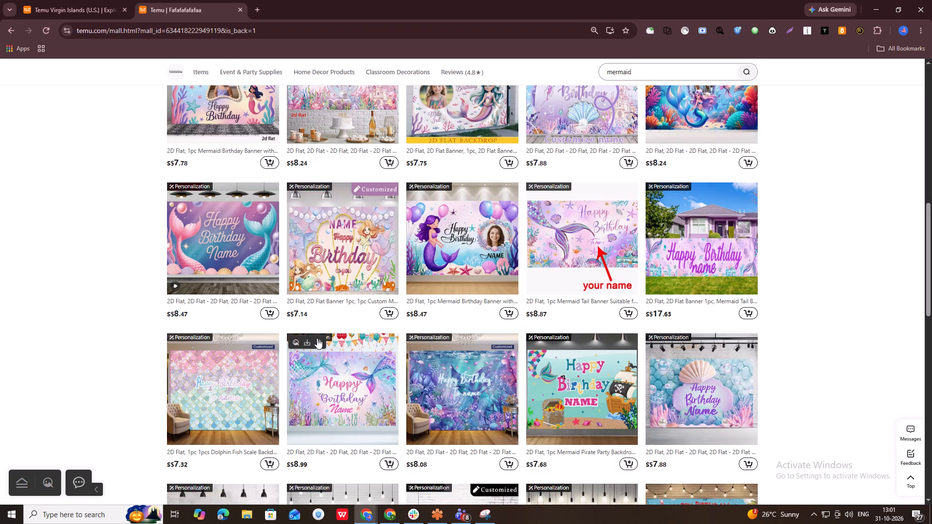
{"action": "scroll", "coordinate": [377, 287], "scroll_direction": "down", "scroll_amount": 6}
{"action": "scroll", "coordinate": [566, 288], "scroll_direction": "up", "scroll_amount": 12}
{"action": "scroll", "coordinate": [542, 300], "scroll_direction": "down", "scroll_amount": 12}
{"action": "scroll", "coordinate": [508, 297], "scroll_direction": "up", "scroll_amount": 6}
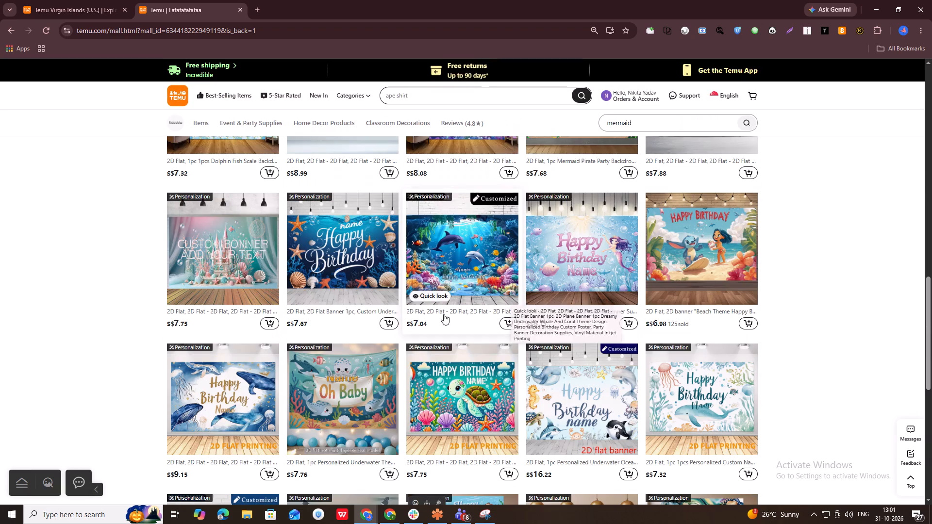
{"action": "scroll", "coordinate": [289, 317], "scroll_direction": "down", "scroll_amount": 1}
{"action": "scroll", "coordinate": [277, 322], "scroll_direction": "up", "scroll_amount": 4}
{"action": "scroll", "coordinate": [248, 286], "scroll_direction": "up", "scroll_amount": 6}
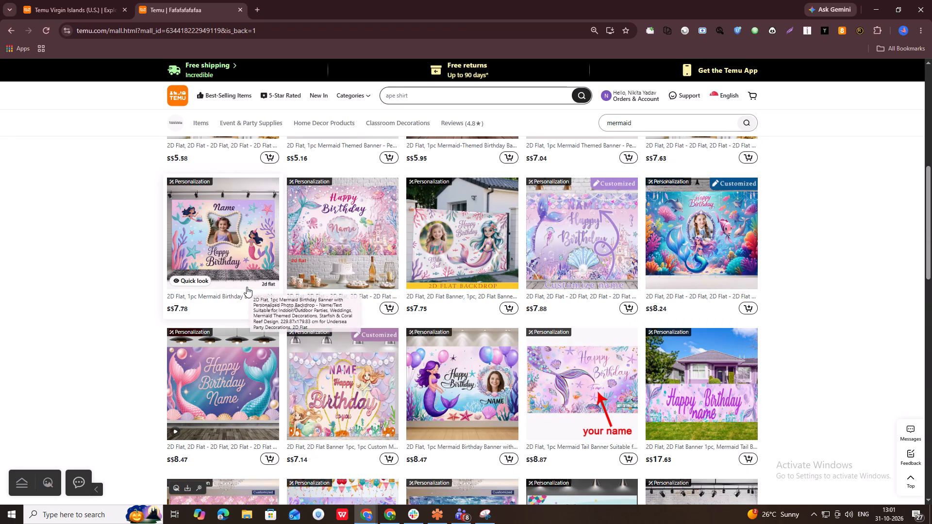
Load the remaining mermaid search results and look through them to the end of the list.
{"action": "scroll", "coordinate": [201, 341], "scroll_direction": "down", "scroll_amount": 19}
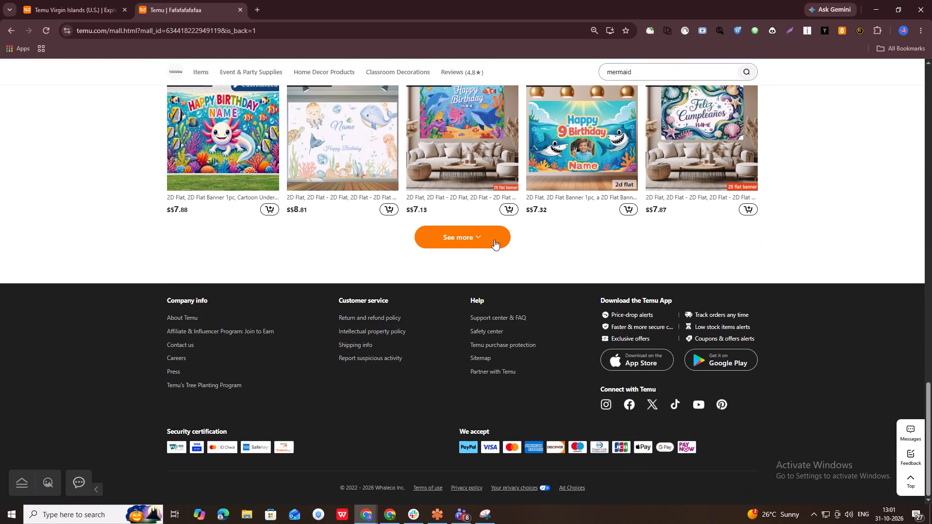
{"action": "left_click", "coordinate": [469, 233]}
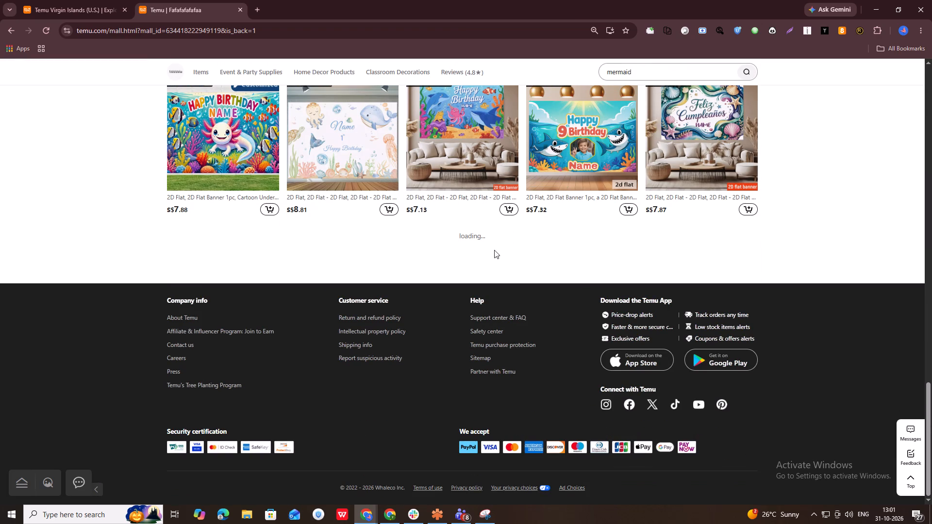
{"action": "scroll", "coordinate": [291, 294], "scroll_direction": "down", "scroll_amount": 3}
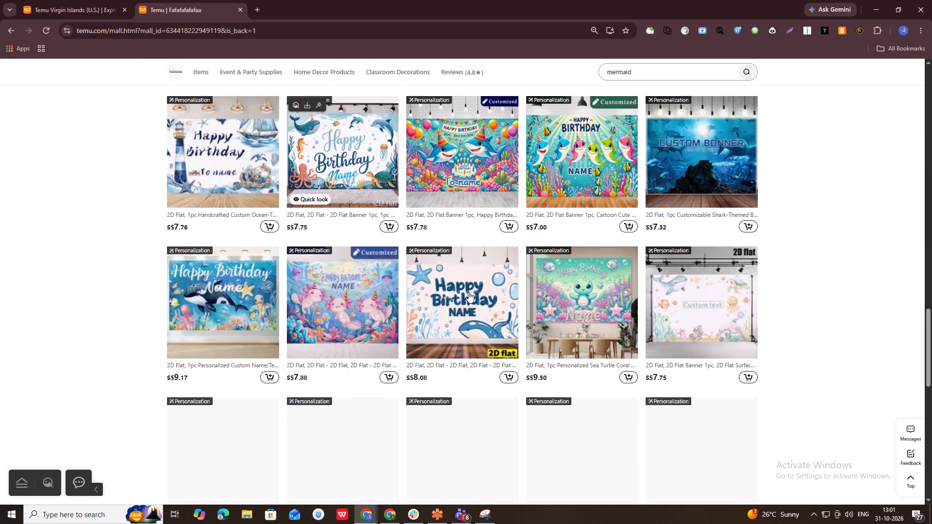
{"action": "scroll", "coordinate": [468, 292], "scroll_direction": "down", "scroll_amount": 8}
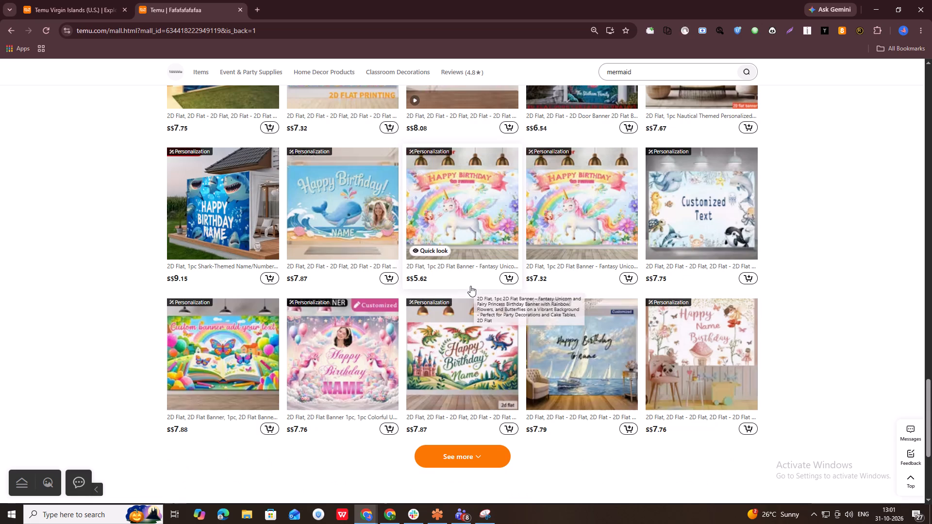
{"action": "scroll", "coordinate": [470, 286], "scroll_direction": "down", "scroll_amount": 3}
{"action": "left_click", "coordinate": [480, 304]}
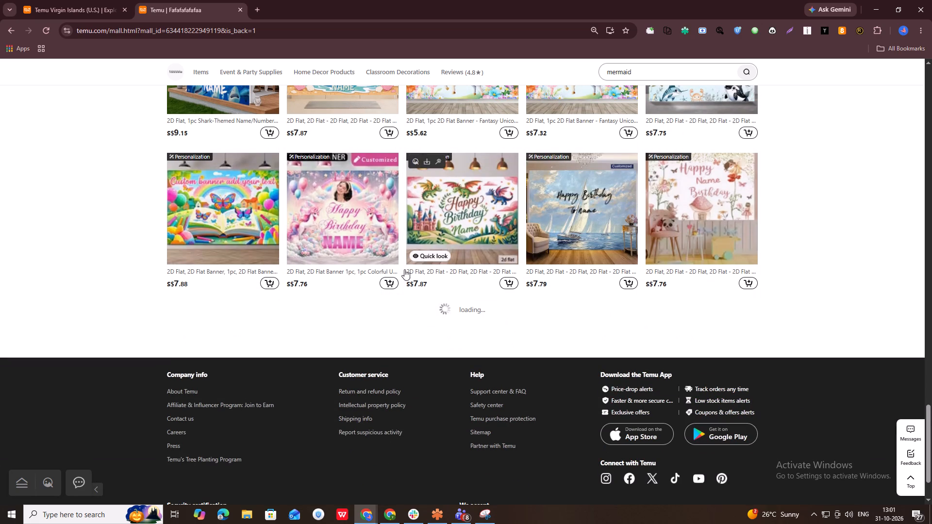
{"action": "scroll", "coordinate": [451, 229], "scroll_direction": "down", "scroll_amount": 5}
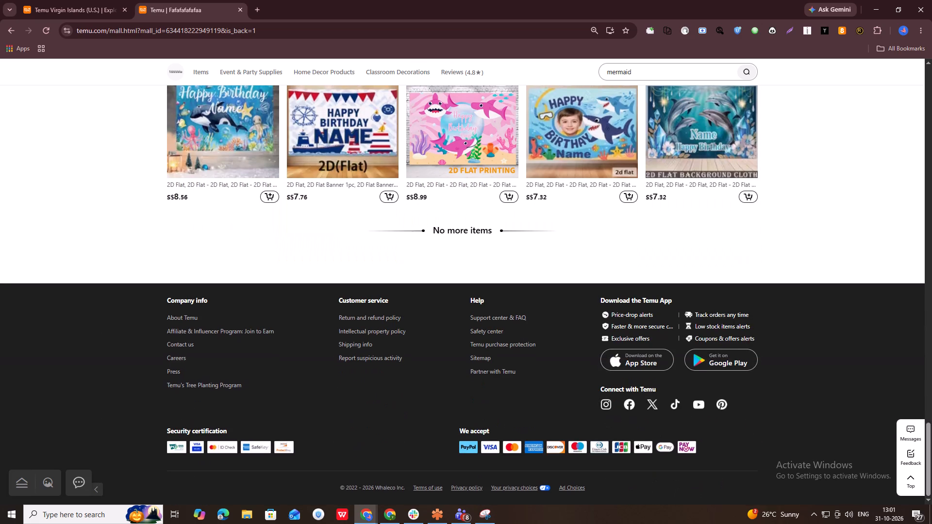
{"action": "scroll", "coordinate": [476, 266], "scroll_direction": "up", "scroll_amount": 20}
{"action": "scroll", "coordinate": [476, 266], "scroll_direction": "up", "scroll_amount": 19}
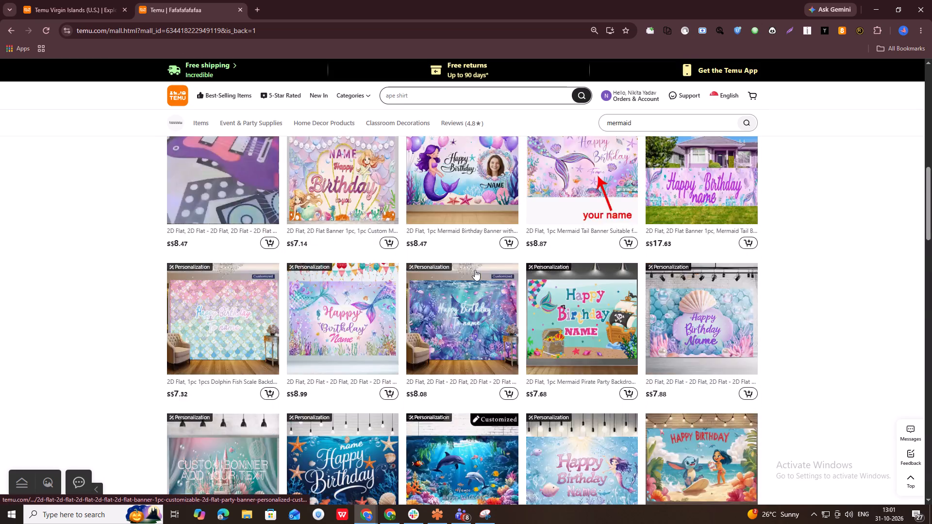
{"action": "scroll", "coordinate": [475, 270], "scroll_direction": "up", "scroll_amount": 16}
Open the first three mermaid banner listings, the ones showing the red-haired mermaid, in separate tabs.
{"action": "left_click", "coordinate": [216, 372], "text": "ctrl"}
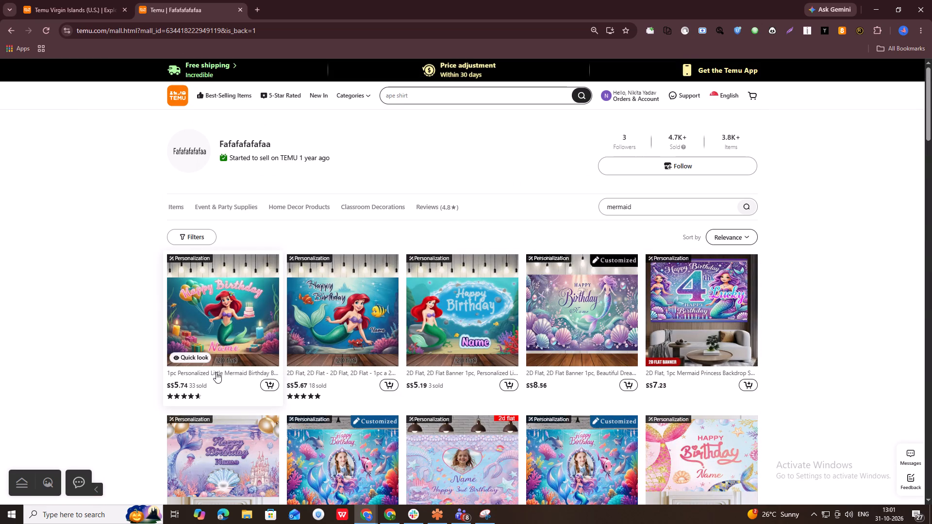
{"action": "left_click", "coordinate": [298, 371], "text": "ctrl"}
{"action": "left_click", "coordinate": [440, 366], "text": "ctrl"}
Copy the first mermaid banner's product URL into cell I3 of the Temu Sellers sheet.
{"action": "left_click", "coordinate": [317, 0]}
{"action": "left_click", "coordinate": [309, 30]}
{"action": "key", "text": "ctrl+c"}
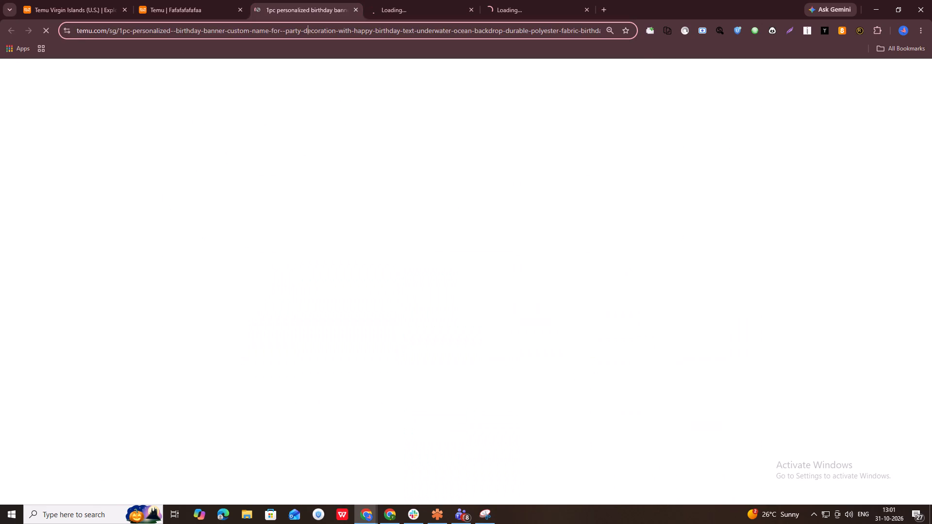
{"action": "key", "text": "alt+Tab"}
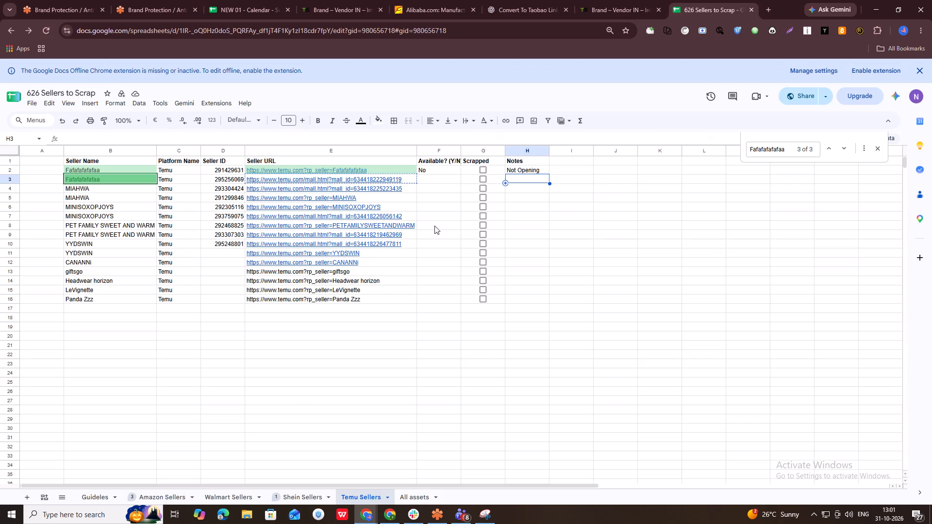
{"action": "key", "text": "alt+Tab"}
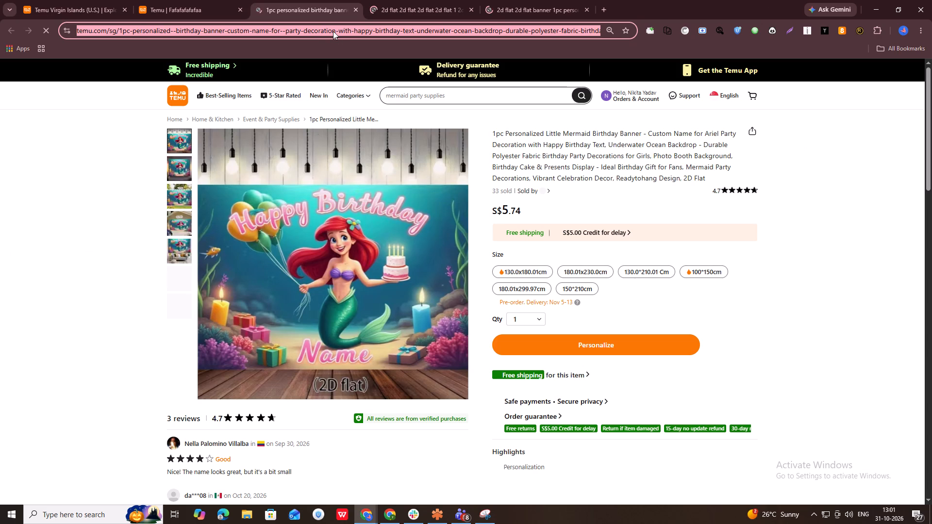
{"action": "key", "text": "ctrl+c"}
{"action": "key", "text": "alt+Tab"}
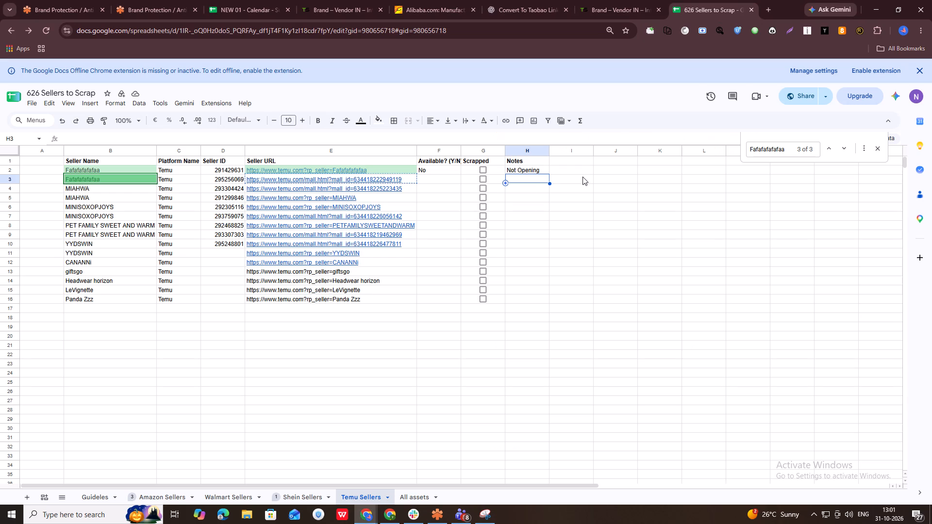
{"action": "left_click", "coordinate": [582, 177]}
{"action": "key", "text": "ctrl+v"}
{"action": "key", "text": "Down"}
Copy the second mermaid banner's product URL into cell I4 of the sheet.
{"action": "key", "text": "alt+Tab"}
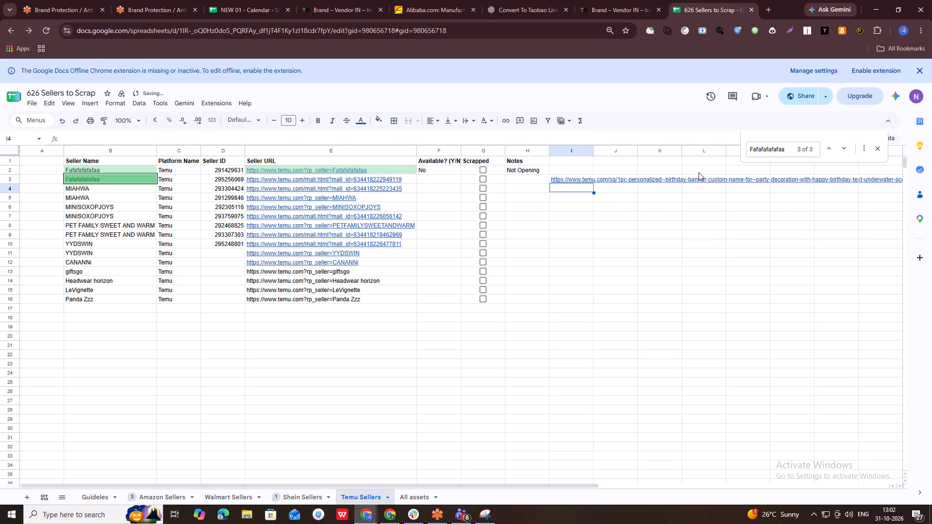
{"action": "key", "text": "ctrl+Tab"}
{"action": "key", "text": "ctrl+l"}
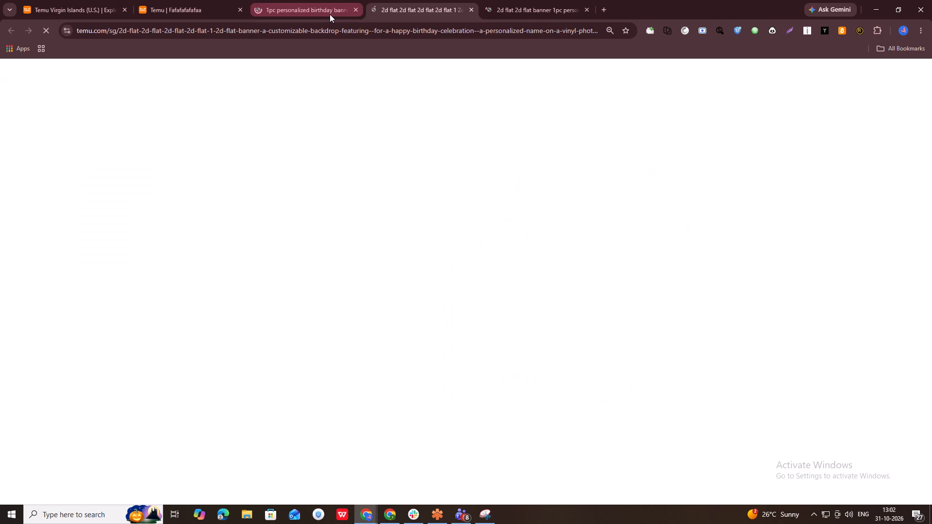
{"action": "key", "text": "ctrl+c"}
{"action": "key", "text": "alt+Tab"}
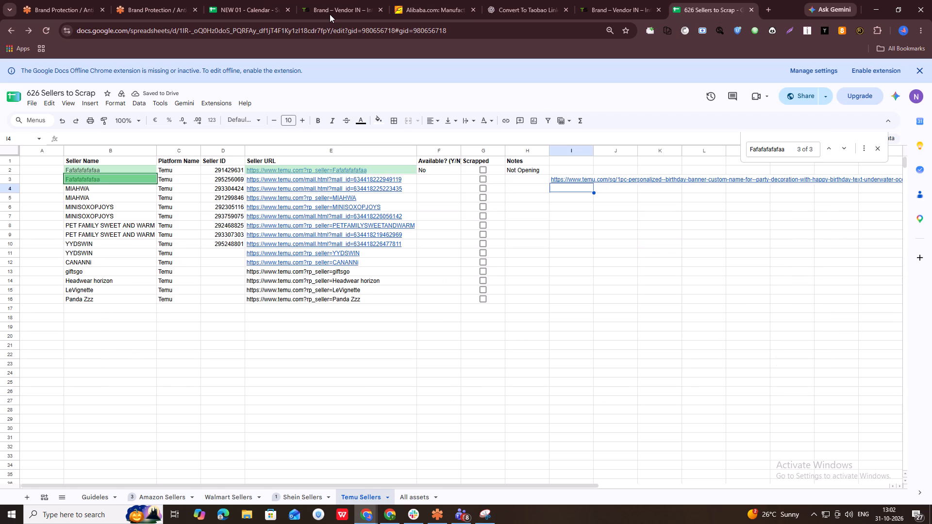
{"action": "key", "text": "ctrl+v"}
{"action": "key", "text": "Down"}
Copy the third mermaid banner's product URL into cell I5 of the sheet.
{"action": "key", "text": "alt+Tab"}
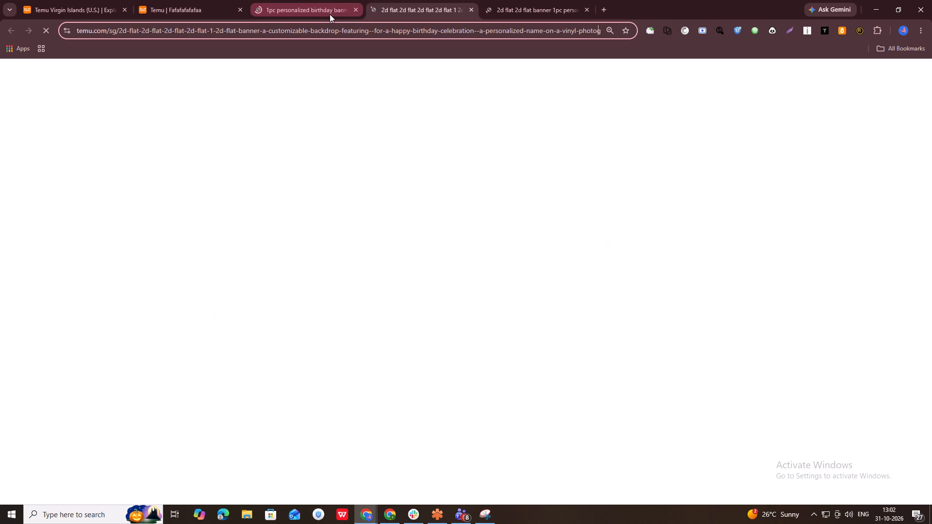
{"action": "key", "text": "ctrl+Tab"}
{"action": "key", "text": "ctrl+l"}
{"action": "key", "text": "ctrl+c"}
{"action": "key", "text": "alt+Tab"}
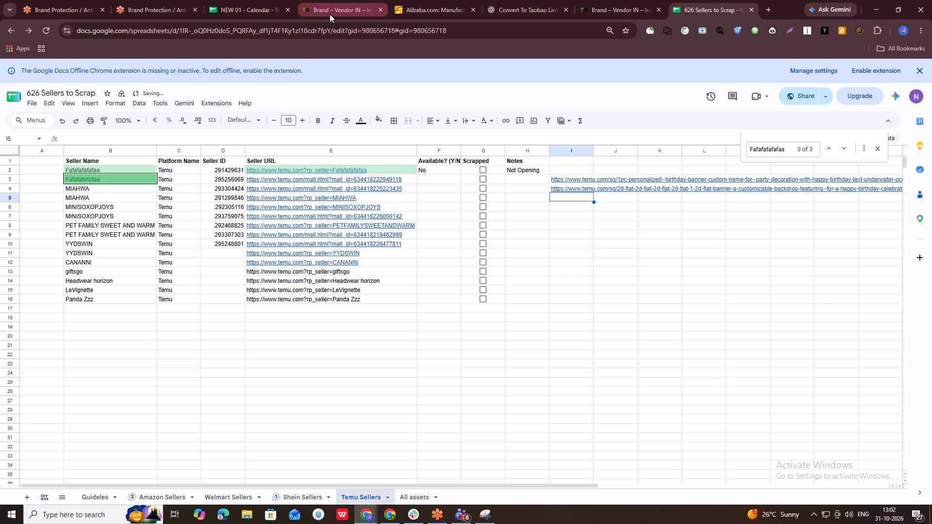
{"action": "key", "text": "ctrl+v"}
{"action": "key", "text": "Up"}
{"action": "key", "text": "Down"}
{"action": "key", "text": "Down"}
Close the three banner product pages and return to the Fafafafafafaa store page.
{"action": "key", "text": "alt+Tab"}
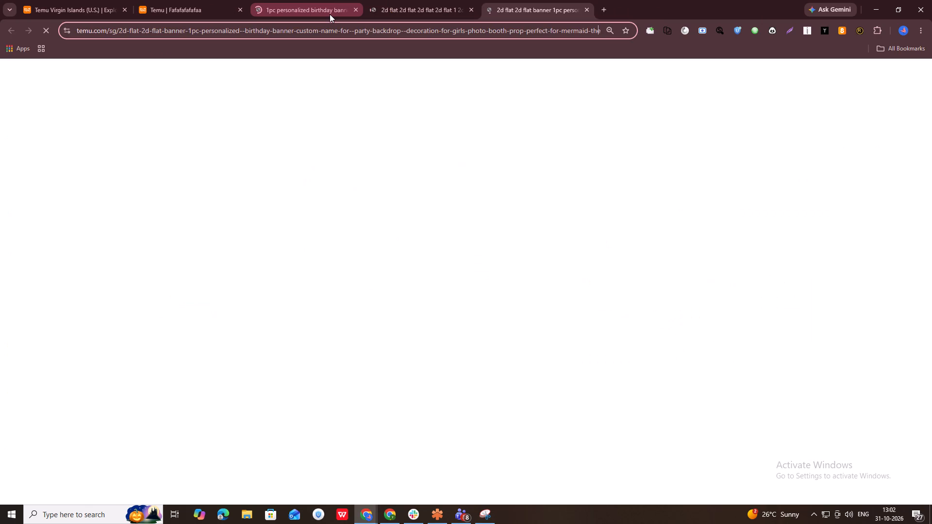
{"action": "key", "text": "ctrl+w"}
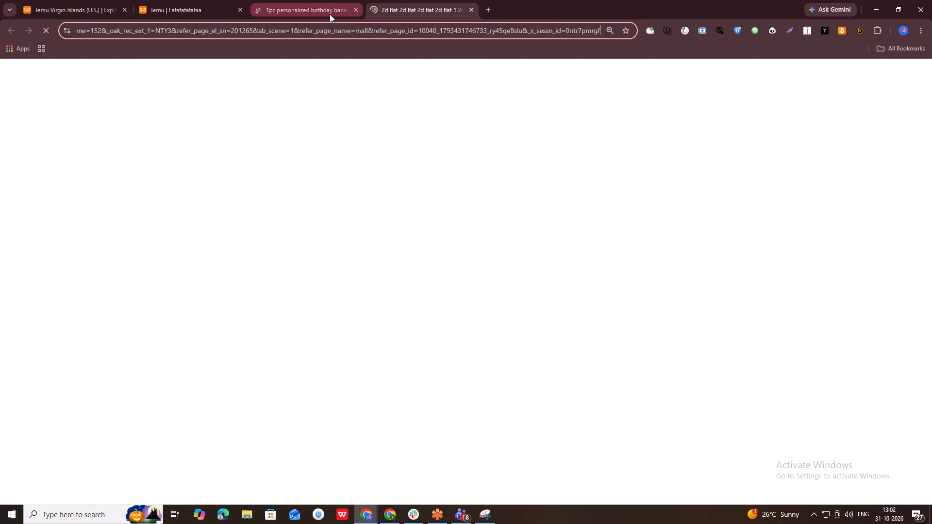
{"action": "middle_click", "coordinate": [415, 0]}
{"action": "middle_click", "coordinate": [340, 0]}
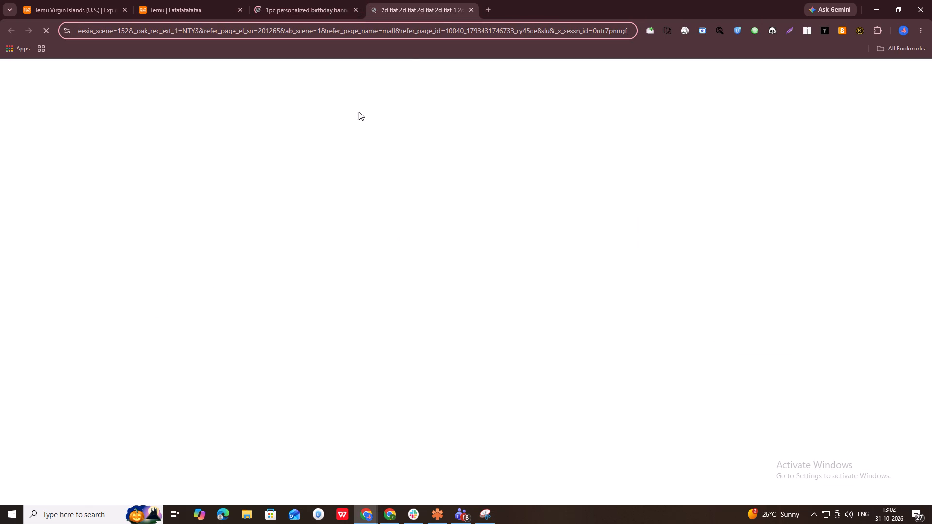
{"action": "left_click", "coordinate": [207, 0]}
In row 3 of the sheet, set Available to Yes, tick Scrapped and enter 3 in Notes.
{"action": "key", "text": "alt+Tab"}
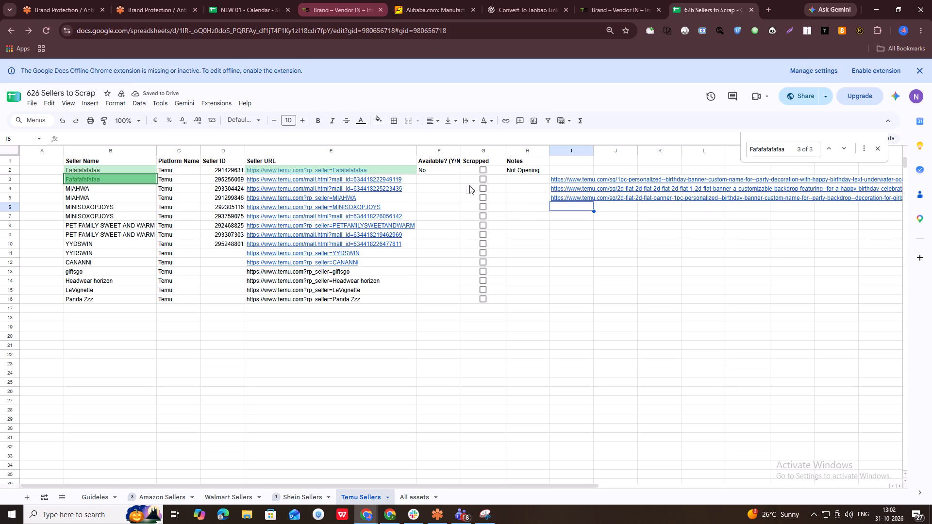
{"action": "left_click", "coordinate": [436, 179]}
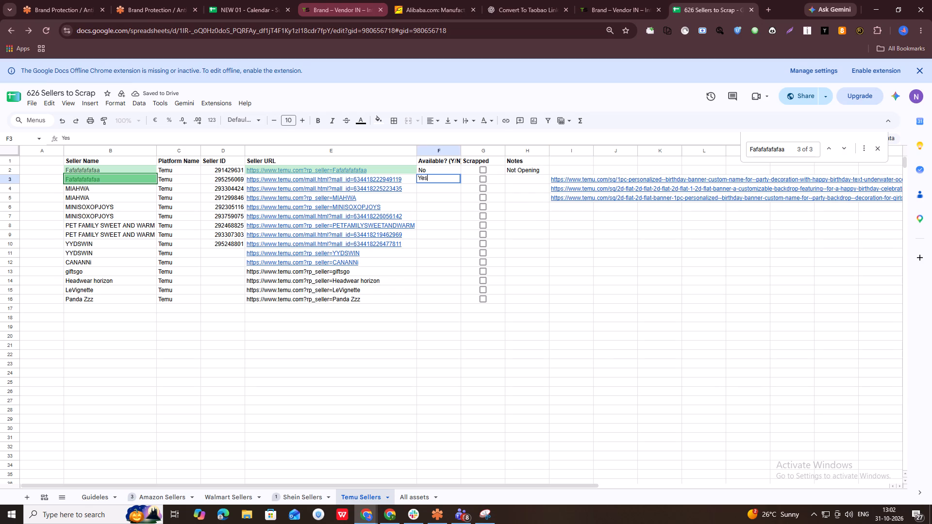
{"action": "key", "text": "Tab"}
{"action": "key", "text": "space"}
{"action": "key", "text": "Tab"}
{"action": "key", "text": "3"}
{"action": "key", "text": "Tab"}
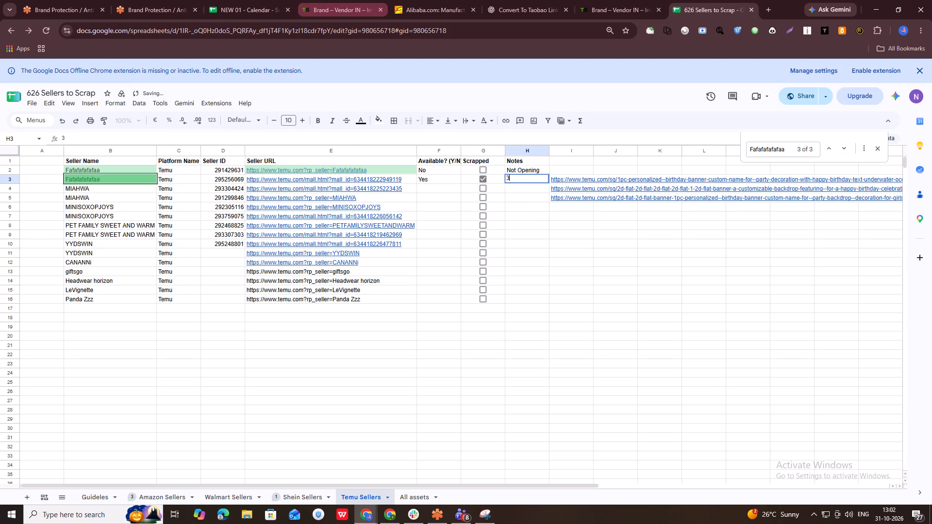
{"action": "key", "text": "Left"}
{"action": "key", "text": "Right"}
{"action": "key", "text": "Left"}
Centre-align the Notes and Available? (Y/N) columns.
{"action": "key", "text": "ctrl+space"}
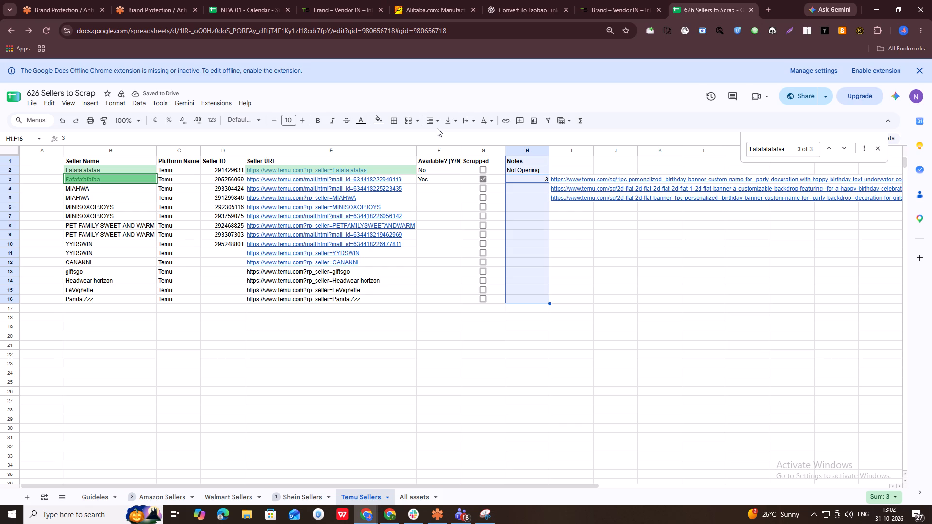
{"action": "left_click", "coordinate": [434, 120]}
{"action": "left_click", "coordinate": [447, 137]}
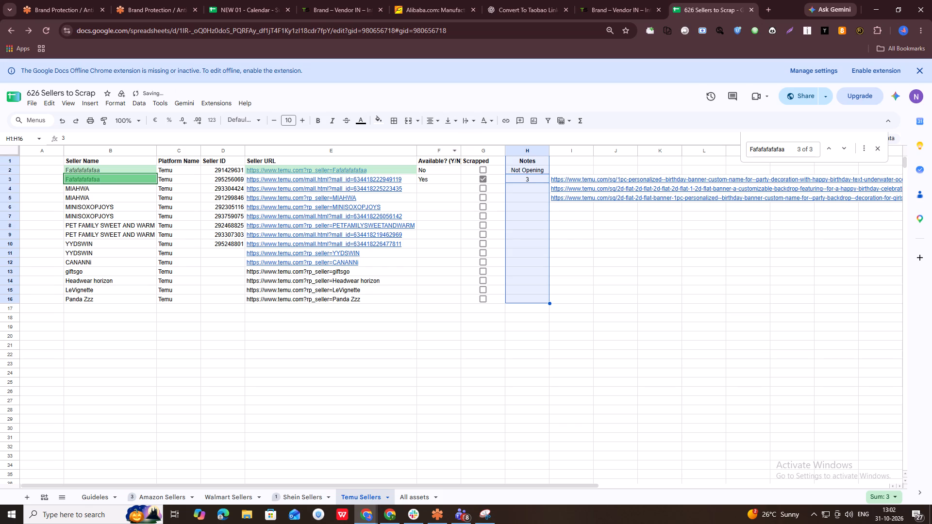
{"action": "left_click", "coordinate": [449, 214]}
{"action": "key", "text": "ctrl+space"}
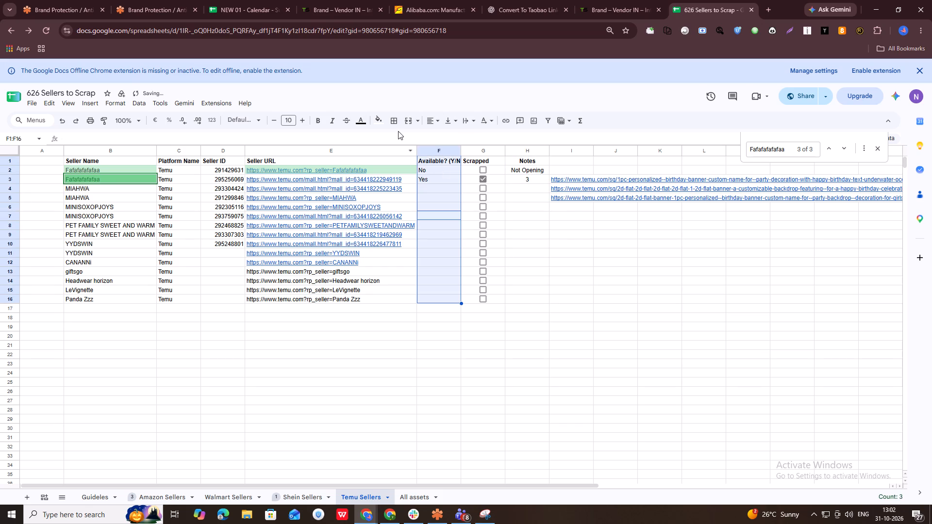
{"action": "left_click", "coordinate": [431, 120]}
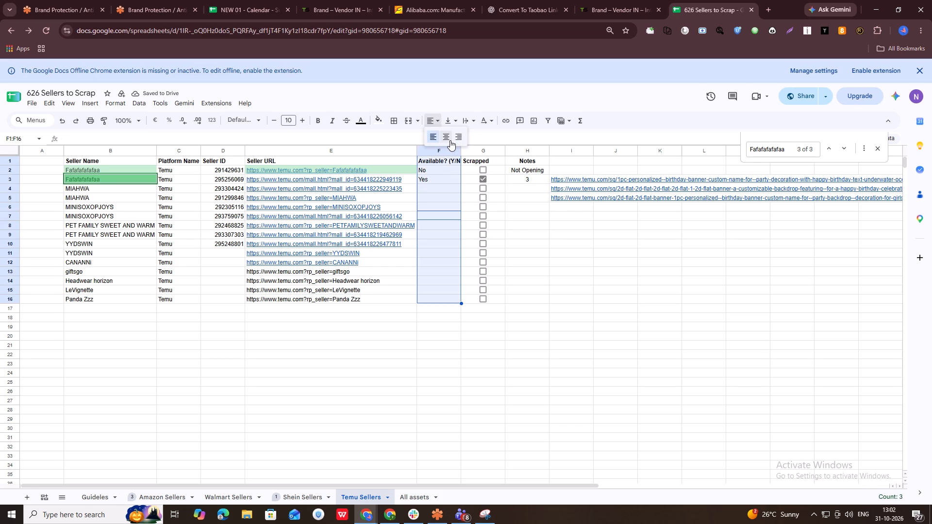
{"action": "left_click", "coordinate": [450, 140]}
Copy the seller URL of the first MIAHWA entry, in row 4 of the sheet.
{"action": "left_click", "coordinate": [516, 225]}
{"action": "key", "text": "ctrl+Up"}
{"action": "key", "text": "Down"}
{"action": "key", "text": "Right"}
{"action": "key", "text": "Left"}
{"action": "key", "text": "Right"}
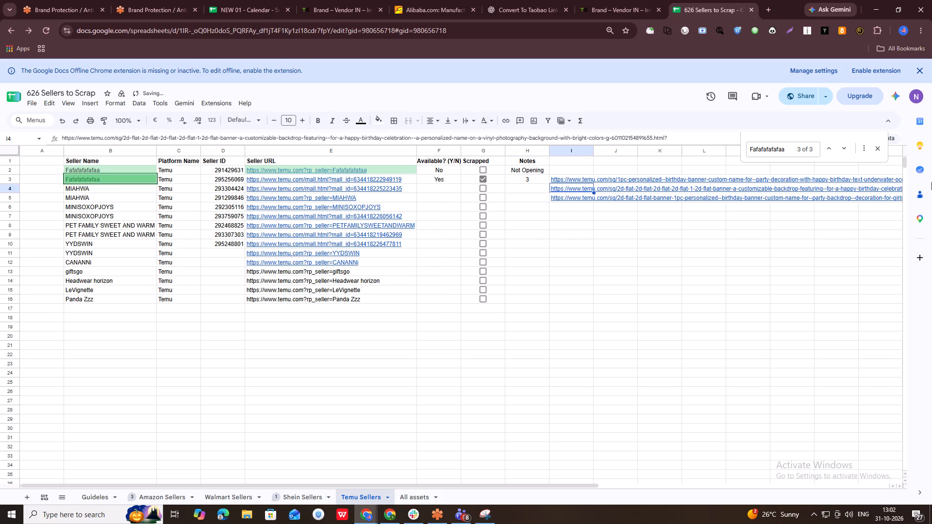
{"action": "key", "text": "Up"}
{"action": "key", "text": "Left"}
{"action": "key", "text": "Right"}
{"action": "key", "text": "Left"}
{"action": "key", "text": "Down"}
{"action": "key", "text": "Left"}
{"action": "key", "text": "ctrl+Left"}
{"action": "key", "text": "ctrl+Left"}
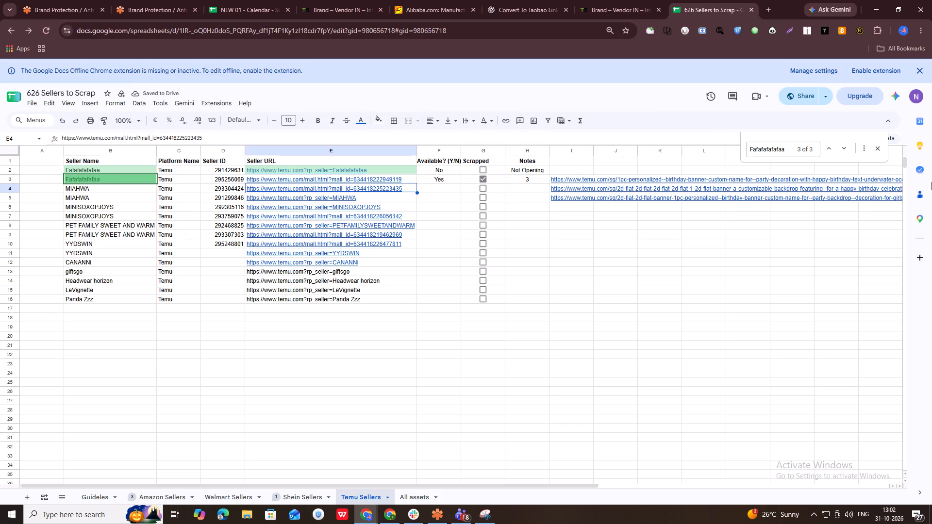
{"action": "key", "text": "ctrl+Left"}
{"action": "key", "text": "Right"}
{"action": "key", "text": "Left"}
{"action": "key", "text": "Right"}
{"action": "key", "text": "Right"}
{"action": "key", "text": "Right"}
{"action": "key", "text": "Right"}
{"action": "key", "text": "Left"}
{"action": "key", "text": "Right"}
{"action": "key", "text": "ctrl+c"}
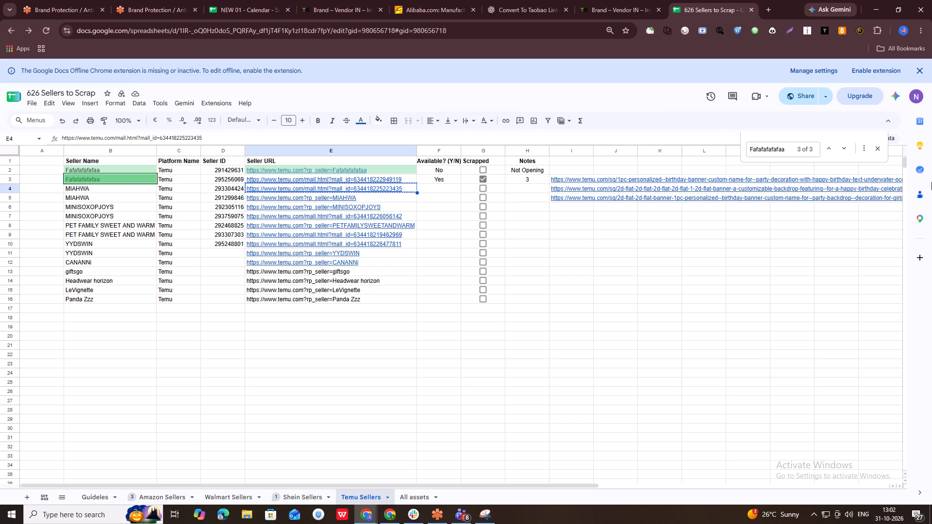
Load the copied MIAHWA store URL in the tab that holds the Fafafafafafaa store.
{"action": "key", "text": "alt+Tab"}
{"action": "key", "text": "alt+Tab"}
{"action": "key", "text": "Up"}
{"action": "key", "text": "Down"}
{"action": "key", "text": "alt+Tab"}
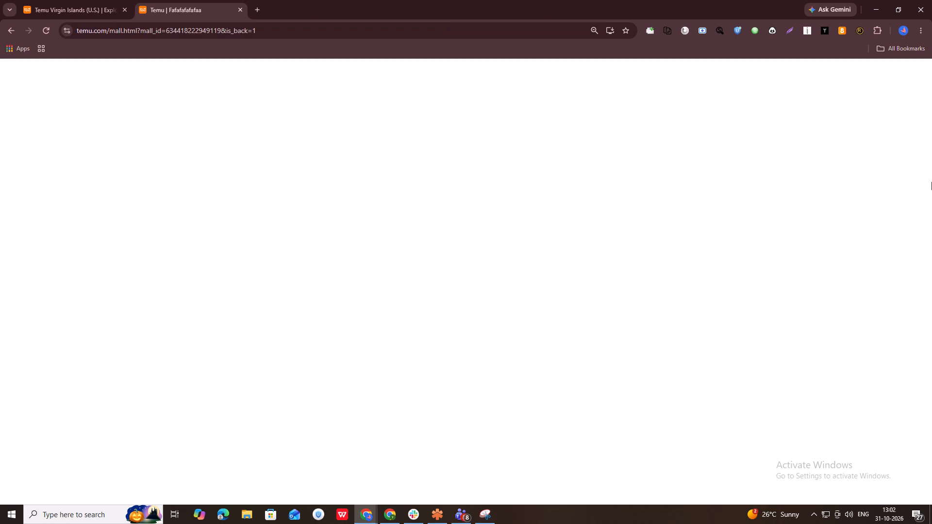
{"action": "key", "text": "ctrl+l"}
{"action": "key", "text": "ctrl+v"}
{"action": "key", "text": "space"}
{"action": "key", "text": "Return"}
{"action": "left_click", "coordinate": [507, 34]}
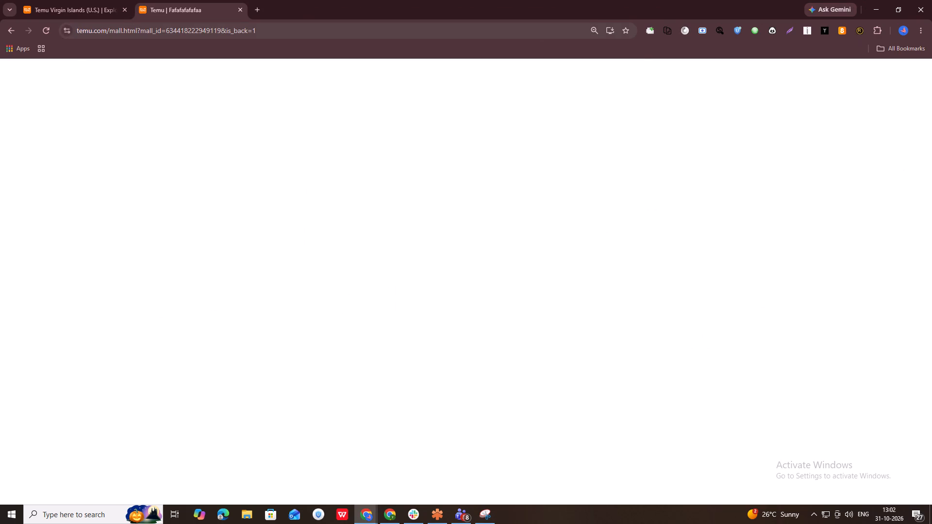
{"action": "key", "text": "ctrl+v"}
{"action": "key", "text": "Return"}
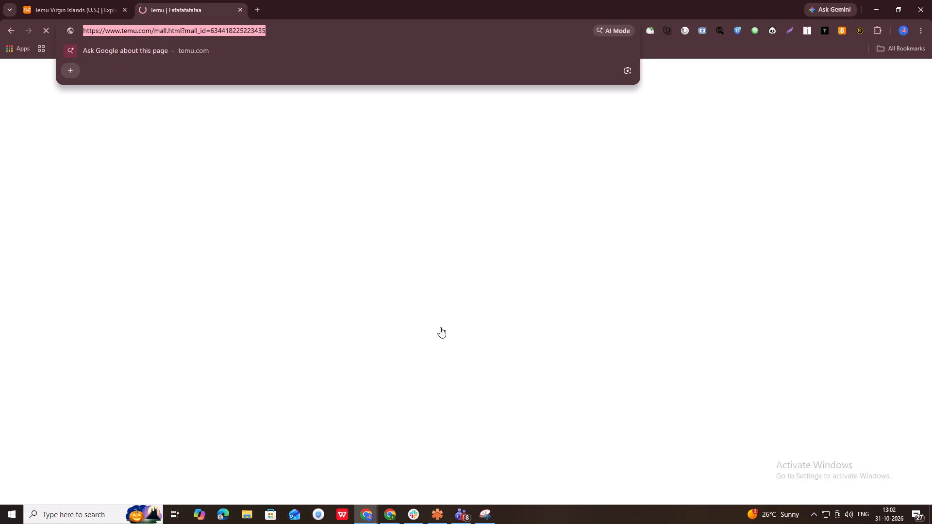
Copy the MIAHWA store URL and run a quick peek of it in GeoPeeker.
{"action": "left_click", "coordinate": [372, 0]}
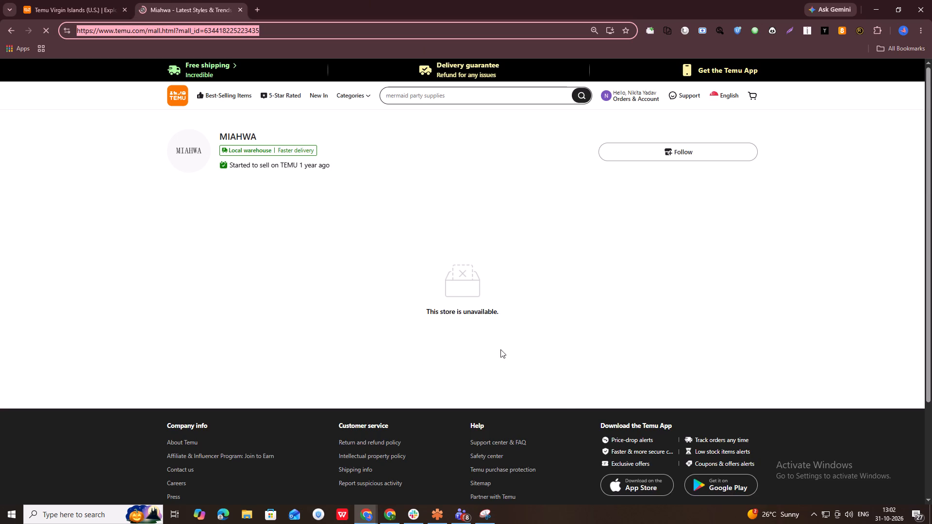
{"action": "left_click", "coordinate": [376, 29]}
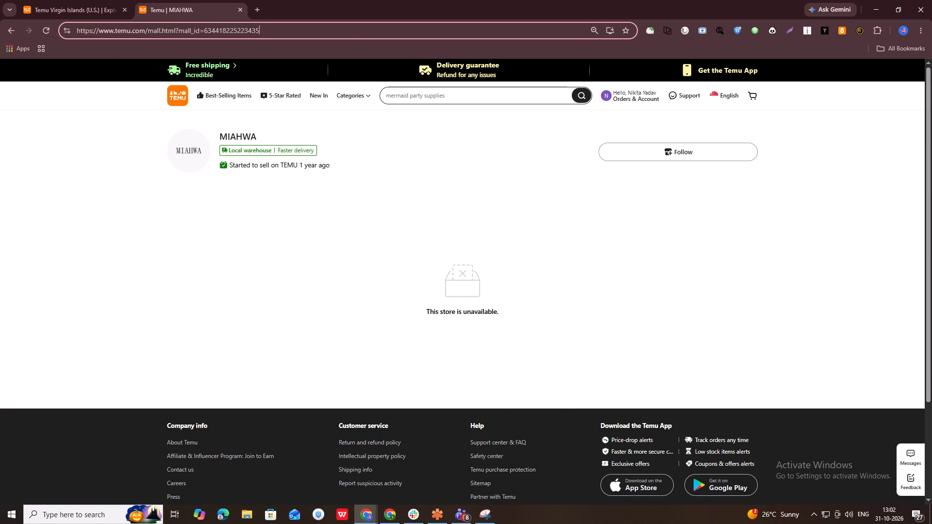
{"action": "triple_click", "coordinate": [376, 29]}
{"action": "left_click", "coordinate": [376, 29]}
{"action": "key", "text": "ctrl+c"}
{"action": "key", "text": "alt+Tab"}
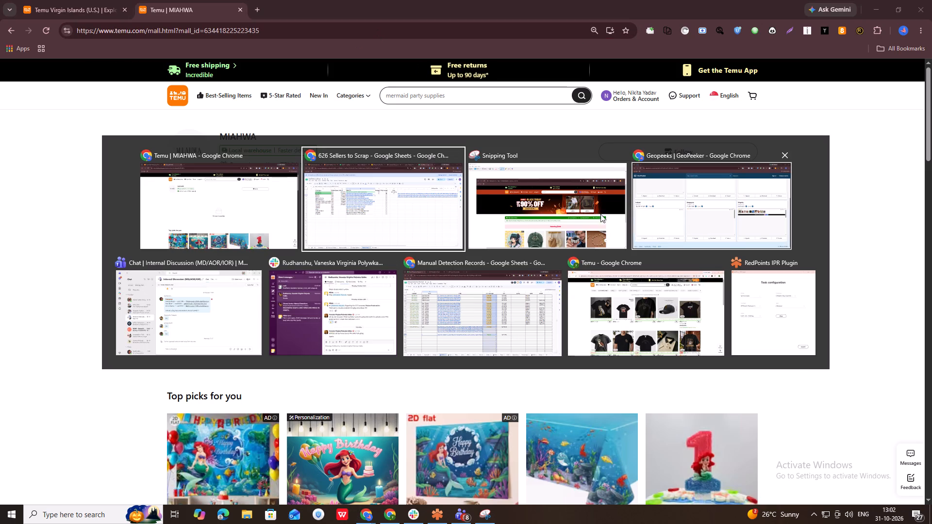
{"action": "left_click", "coordinate": [678, 187], "text": "alt"}
{"action": "scroll", "coordinate": [383, 256], "scroll_direction": "up", "scroll_amount": 20}
{"action": "scroll", "coordinate": [383, 256], "scroll_direction": "up", "scroll_amount": 7}
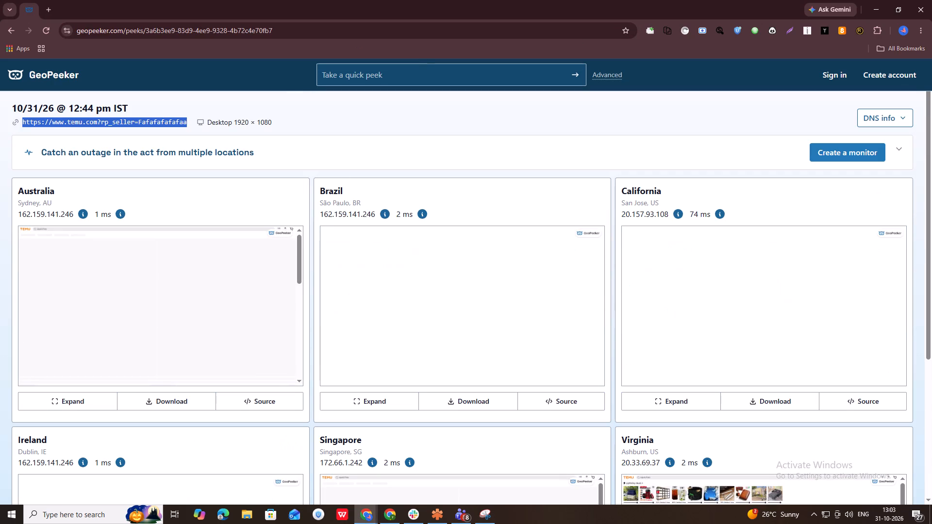
{"action": "left_click", "coordinate": [472, 75]}
{"action": "key", "text": "ctrl+v"}
{"action": "key", "text": "Return"}
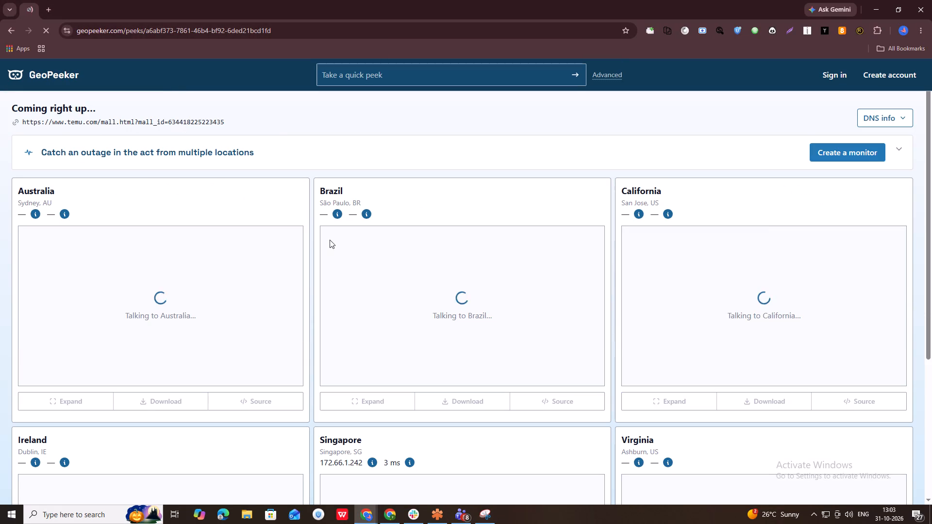
Examine the GeoPeeker captures of the MIAHWA store across all six locations.
{"action": "scroll", "coordinate": [449, 243], "scroll_direction": "down", "scroll_amount": 4}
{"action": "scroll", "coordinate": [531, 253], "scroll_direction": "down", "scroll_amount": 7}
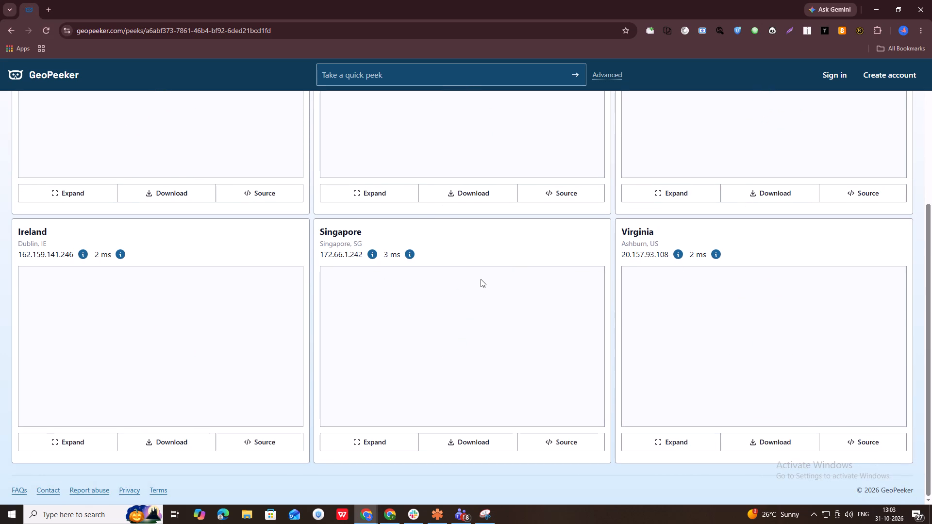
{"action": "scroll", "coordinate": [481, 279], "scroll_direction": "up", "scroll_amount": 7}
{"action": "scroll", "coordinate": [481, 279], "scroll_direction": "down", "scroll_amount": 13}
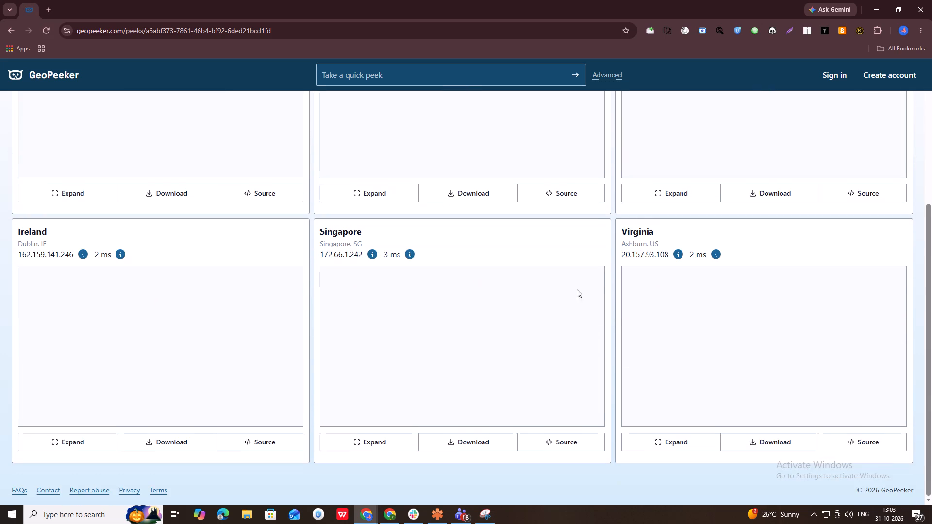
{"action": "scroll", "coordinate": [454, 327], "scroll_direction": "up", "scroll_amount": 12}
{"action": "scroll", "coordinate": [475, 310], "scroll_direction": "down", "scroll_amount": 15}
{"action": "scroll", "coordinate": [466, 303], "scroll_direction": "up", "scroll_amount": 3}
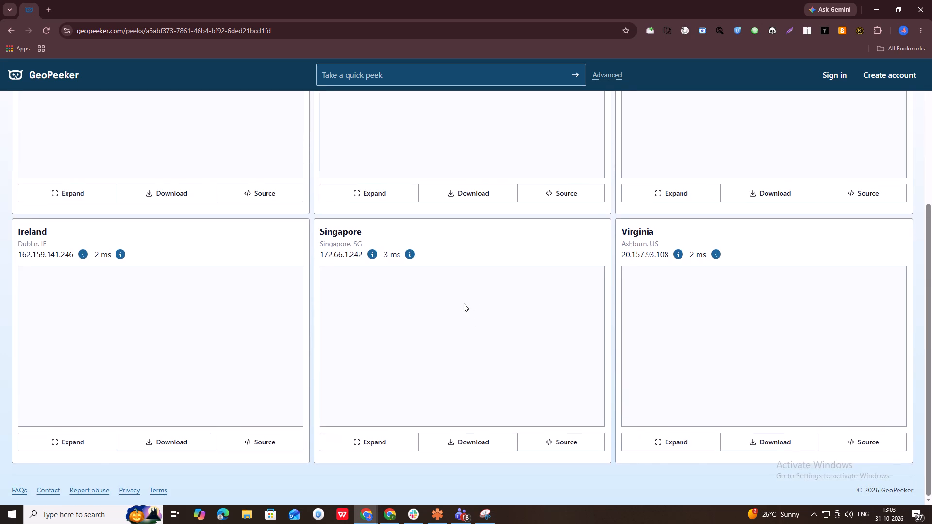
{"action": "scroll", "coordinate": [464, 303], "scroll_direction": "up", "scroll_amount": 15}
{"action": "scroll", "coordinate": [460, 304], "scroll_direction": "down", "scroll_amount": 16}
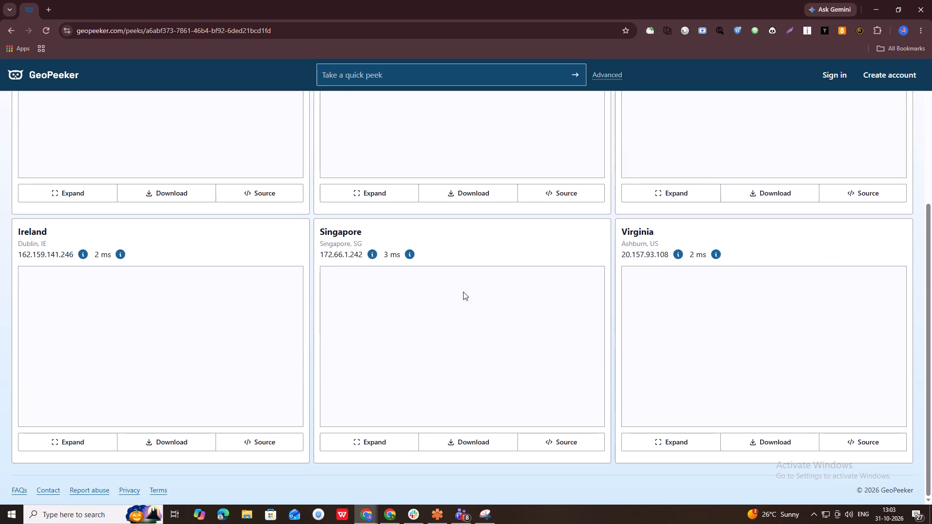
{"action": "scroll", "coordinate": [377, 283], "scroll_direction": "up", "scroll_amount": 6}
{"action": "scroll", "coordinate": [373, 283], "scroll_direction": "down", "scroll_amount": 7}
{"action": "scroll", "coordinate": [372, 283], "scroll_direction": "up", "scroll_amount": 7}
{"action": "scroll", "coordinate": [372, 283], "scroll_direction": "down", "scroll_amount": 8}
{"action": "scroll", "coordinate": [372, 283], "scroll_direction": "up", "scroll_amount": 7}
{"action": "scroll", "coordinate": [372, 283], "scroll_direction": "down", "scroll_amount": 8}
{"action": "scroll", "coordinate": [372, 283], "scroll_direction": "up", "scroll_amount": 7}
Return to the MIAHWA store page on Temu and switch the shopping country/region to United States.
{"action": "key", "text": "alt+Tab"}
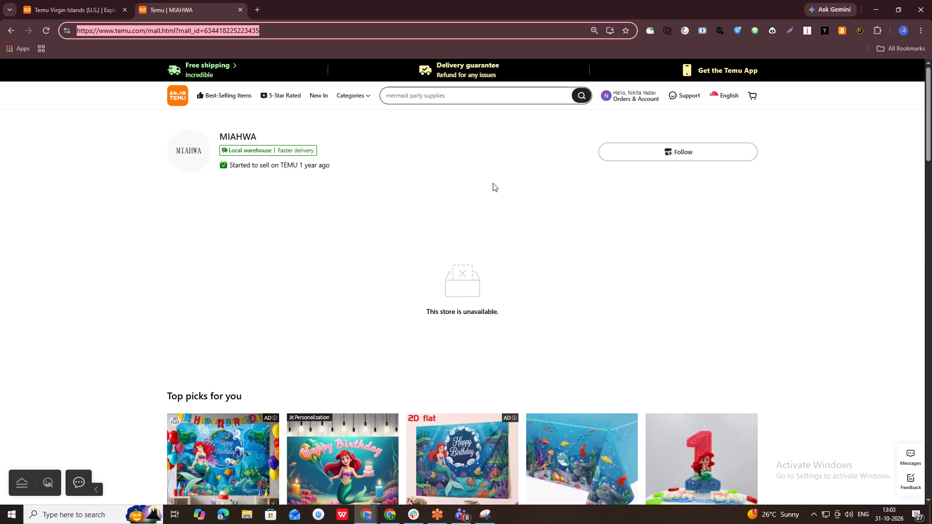
{"action": "scroll", "coordinate": [480, 274], "scroll_direction": "down", "scroll_amount": 6}
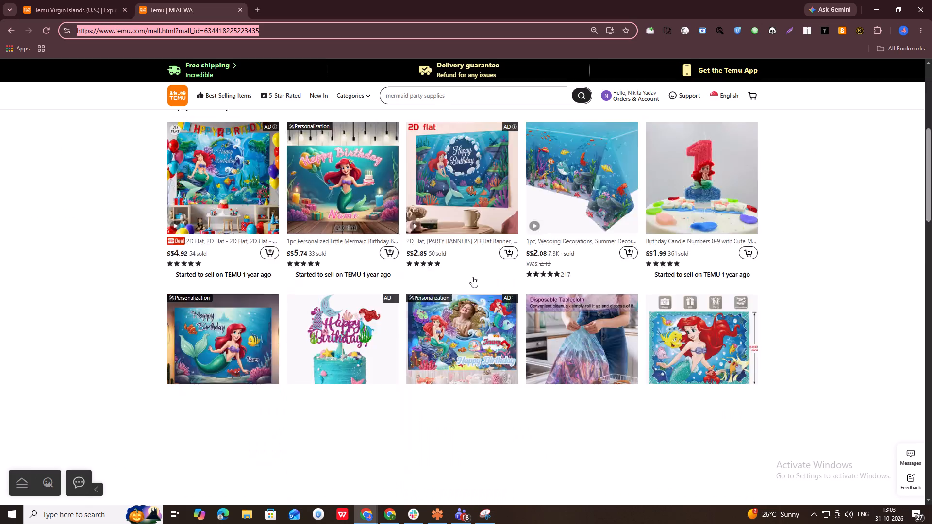
{"action": "scroll", "coordinate": [474, 274], "scroll_direction": "up", "scroll_amount": 14}
{"action": "left_click", "coordinate": [717, 97]}
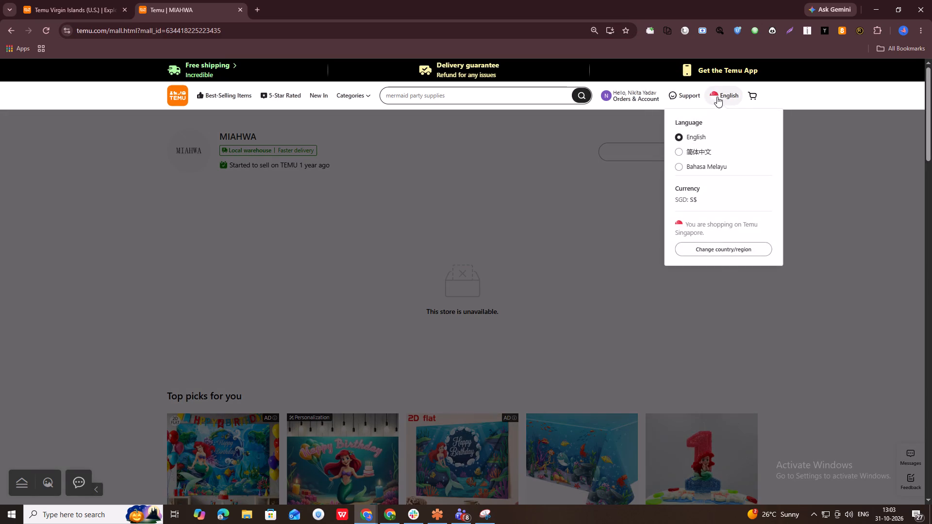
{"action": "left_click", "coordinate": [738, 251]}
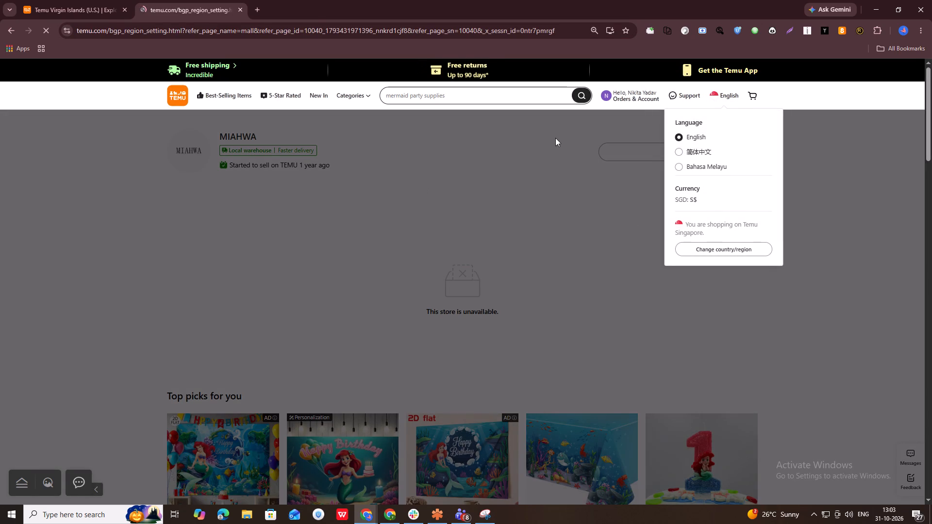
{"action": "left_click", "coordinate": [381, 168]}
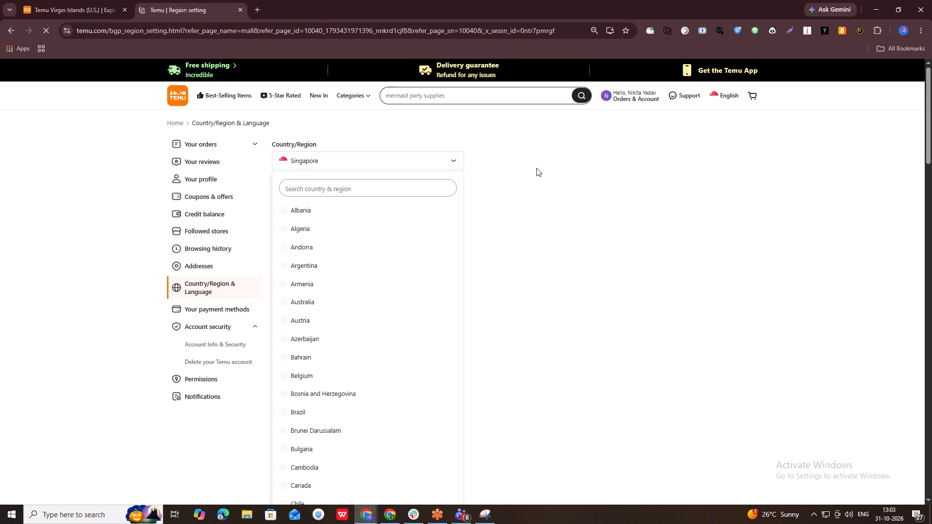
{"action": "left_click", "coordinate": [370, 190]}
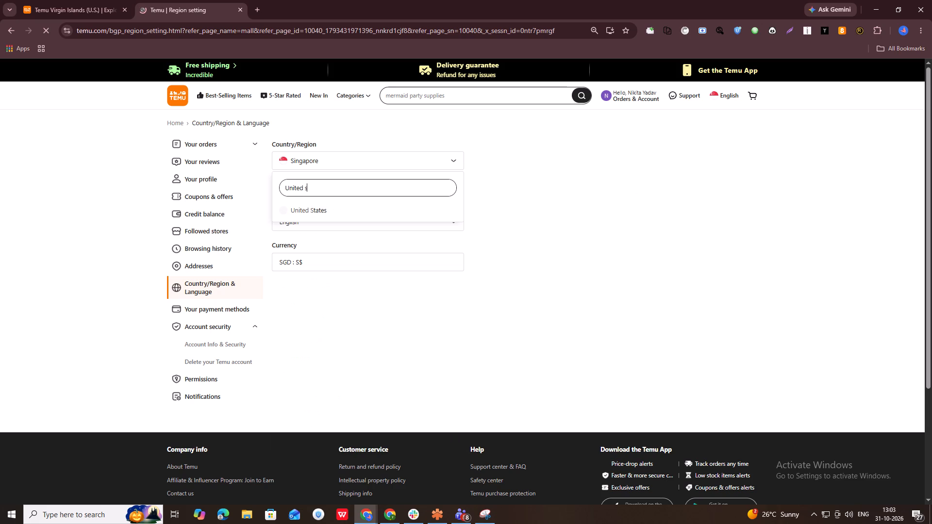
{"action": "left_click", "coordinate": [403, 214]}
{"action": "left_click", "coordinate": [596, 237]}
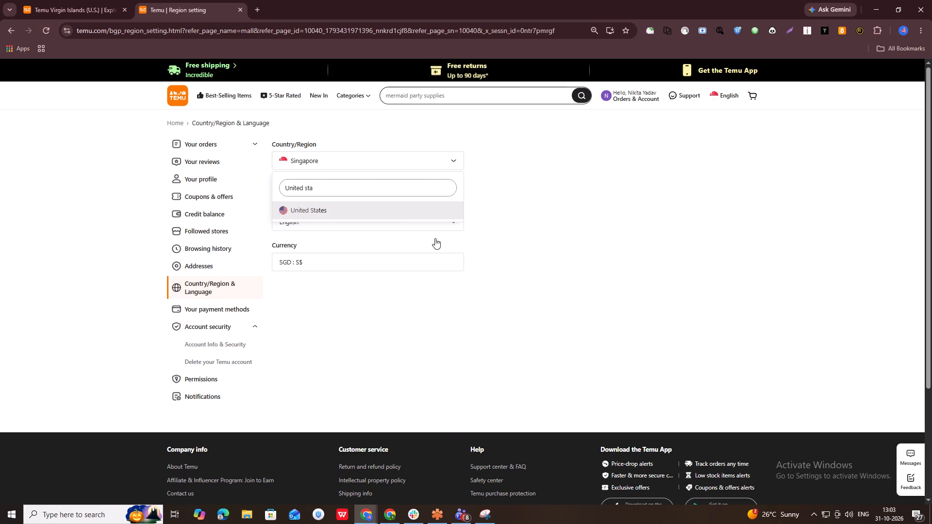
{"action": "left_click", "coordinate": [455, 295]}
Re-examine the GeoPeeker captures of the MIAHWA store for each location, checking back on Temu's region switch.
{"action": "key", "text": "alt+Tab"}
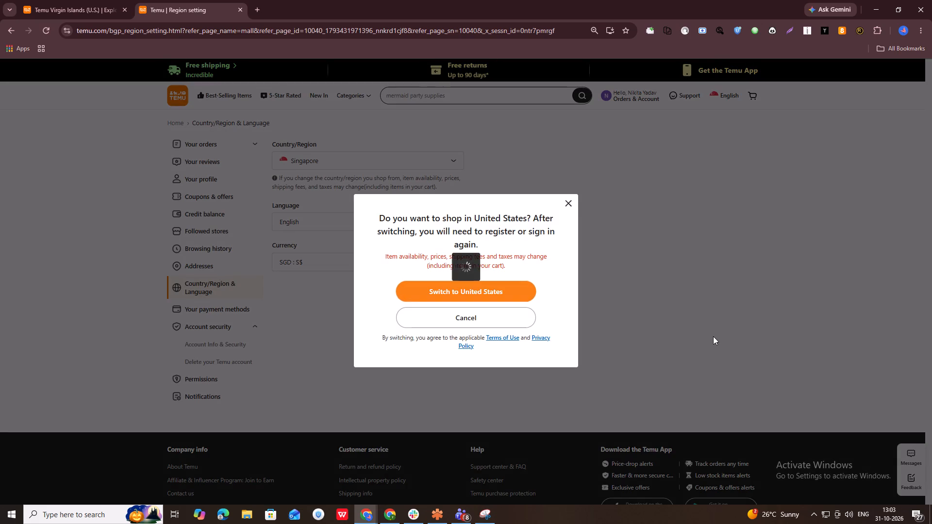
{"action": "scroll", "coordinate": [503, 327], "scroll_direction": "down", "scroll_amount": 2}
{"action": "scroll", "coordinate": [503, 327], "scroll_direction": "up", "scroll_amount": 2}
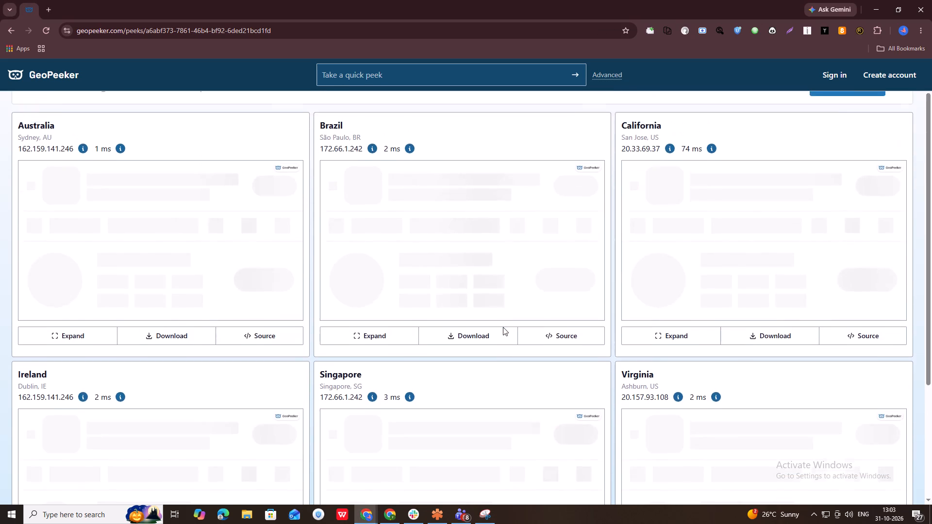
{"action": "scroll", "coordinate": [490, 272], "scroll_direction": "down", "scroll_amount": 5}
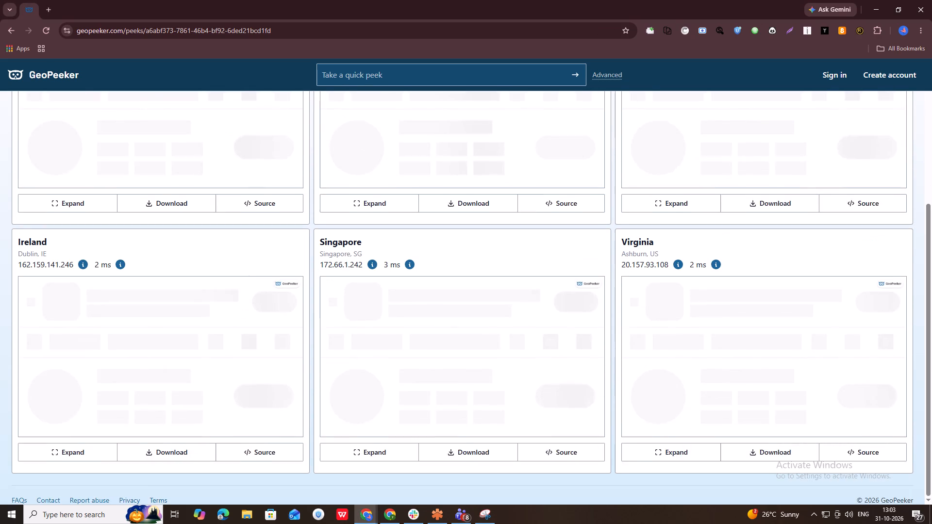
{"action": "scroll", "coordinate": [306, 310], "scroll_direction": "up", "scroll_amount": 7}
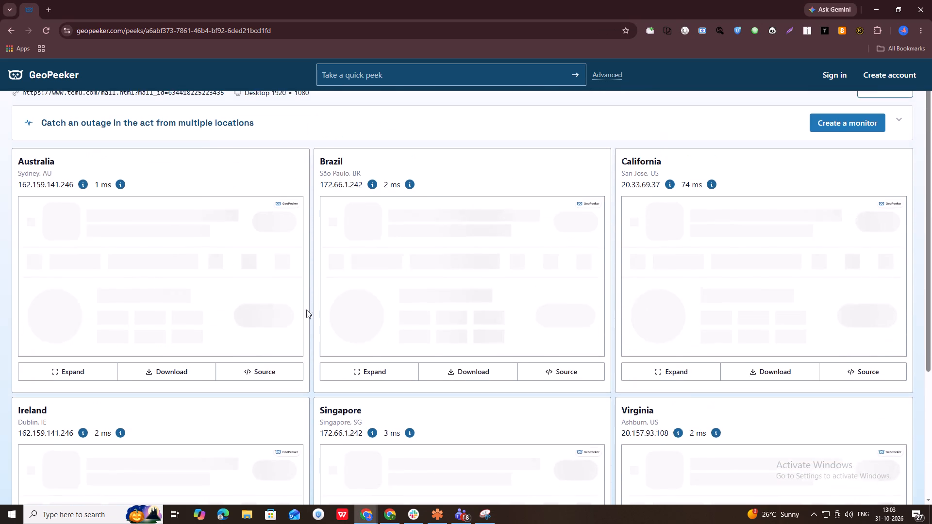
{"action": "key", "text": "alt+Tab"}
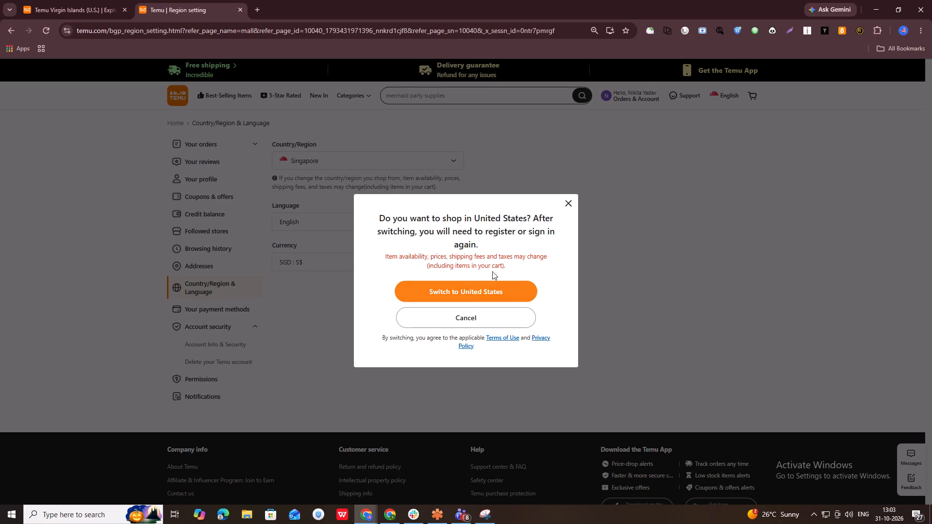
{"action": "key", "text": "alt+Tab"}
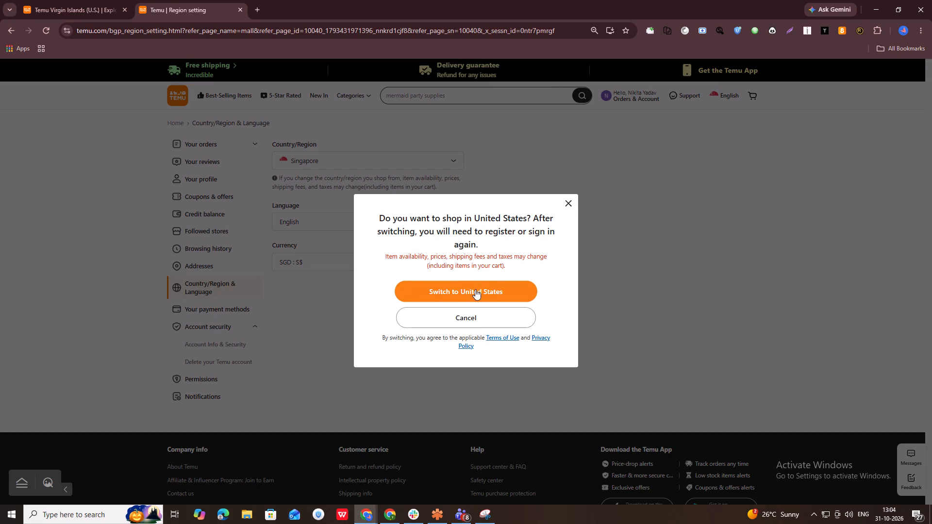
{"action": "scroll", "coordinate": [407, 305], "scroll_direction": "down", "scroll_amount": 7}
{"action": "scroll", "coordinate": [482, 321], "scroll_direction": "down", "scroll_amount": 7}
{"action": "scroll", "coordinate": [482, 323], "scroll_direction": "up", "scroll_amount": 20}
{"action": "scroll", "coordinate": [482, 323], "scroll_direction": "up", "scroll_amount": 2}
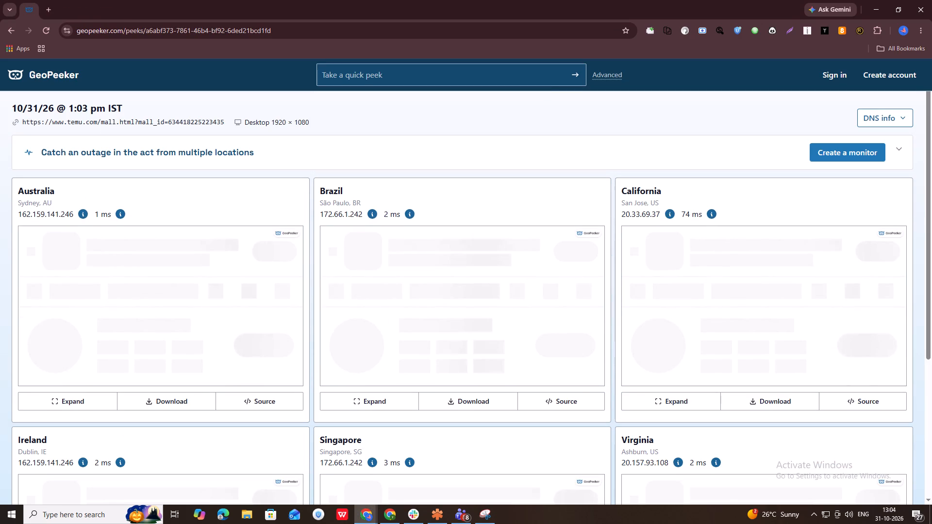
{"action": "scroll", "coordinate": [462, 328], "scroll_direction": "down", "scroll_amount": 12}
{"action": "scroll", "coordinate": [498, 336], "scroll_direction": "up", "scroll_amount": 16}
{"action": "key", "text": "alt+Tab"}
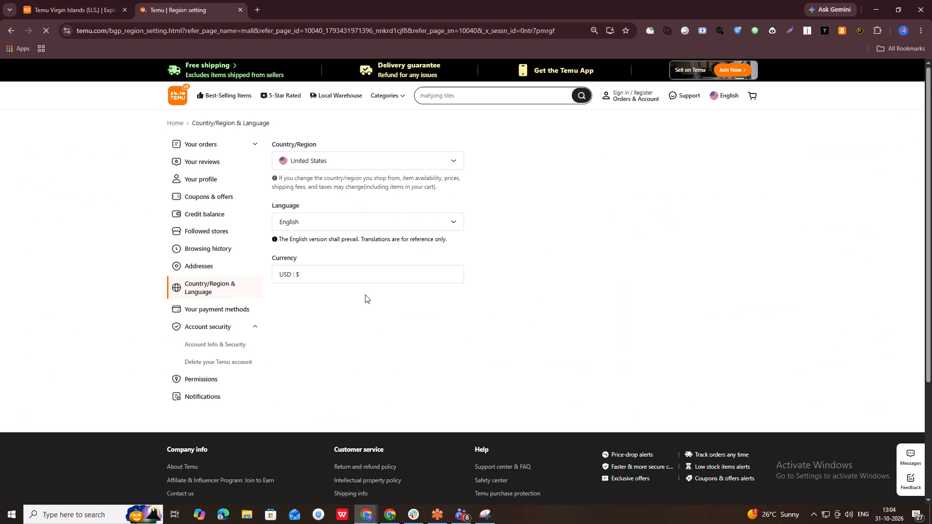
{"action": "key", "text": "alt+Tab"}
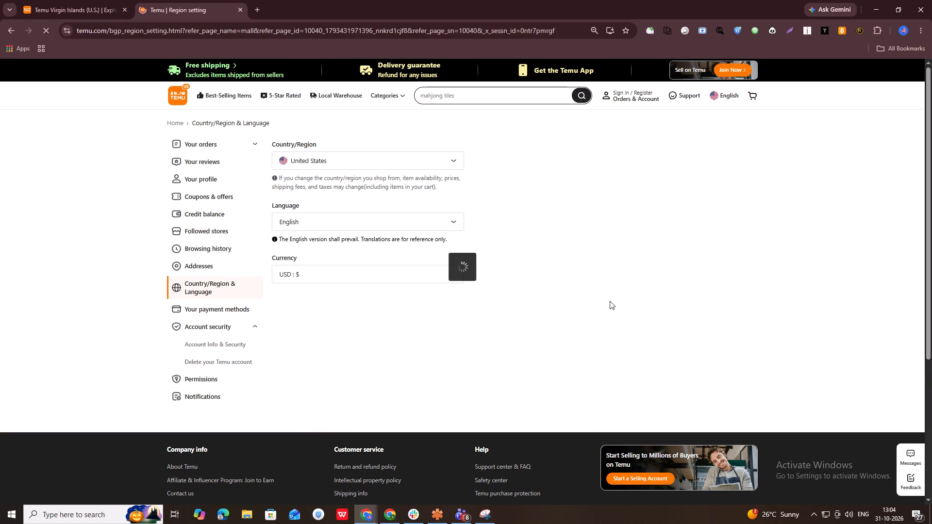
{"action": "scroll", "coordinate": [441, 312], "scroll_direction": "down", "scroll_amount": 12}
{"action": "scroll", "coordinate": [443, 312], "scroll_direction": "up", "scroll_amount": 13}
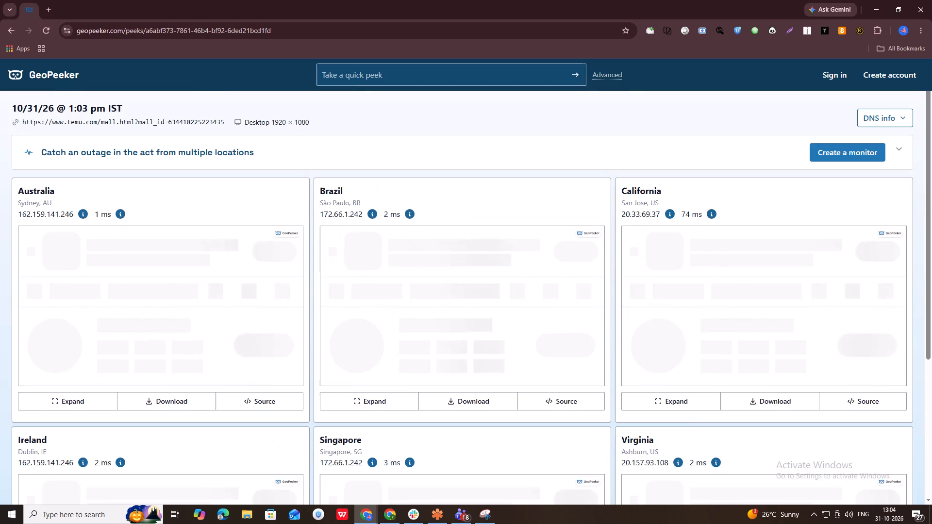
{"action": "scroll", "coordinate": [443, 312], "scroll_direction": "up", "scroll_amount": 1}
{"action": "scroll", "coordinate": [443, 312], "scroll_direction": "down", "scroll_amount": 13}
{"action": "scroll", "coordinate": [443, 312], "scroll_direction": "up", "scroll_amount": 13}
Sign in to Temu United States with the previously used Google account.
{"action": "key", "text": "alt+Tab"}
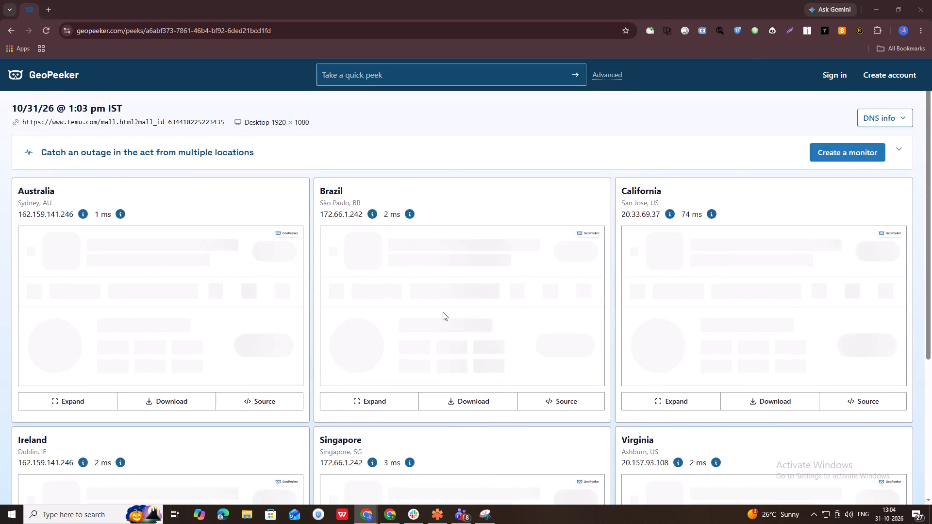
{"action": "left_click", "coordinate": [335, 320]}
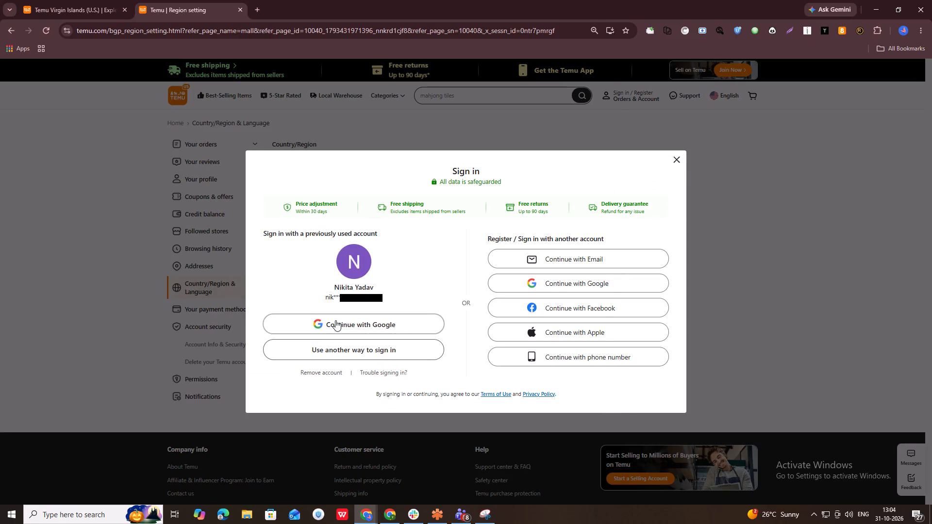
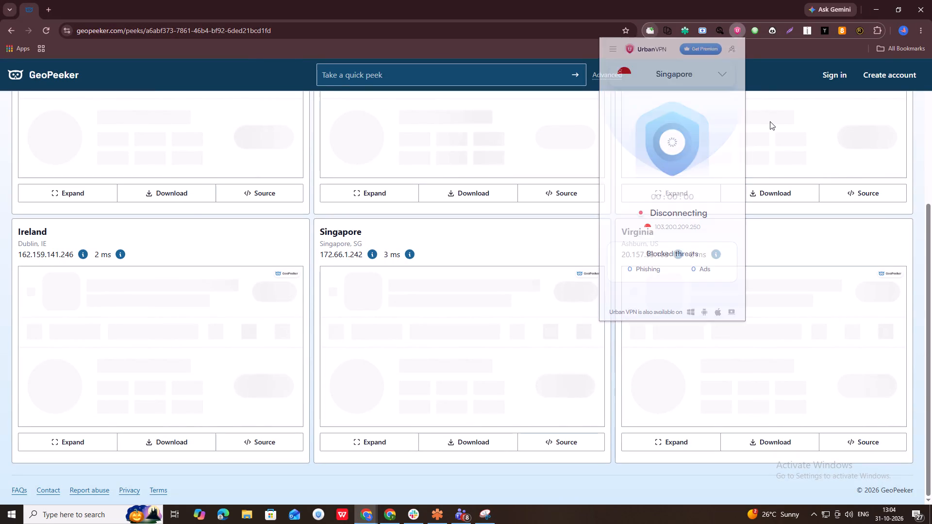
Recheck the GeoPeeker captures of the store from the first locations, and return to the Temu sign-in prompt.
{"action": "left_click", "coordinate": [765, 102]}
{"action": "scroll", "coordinate": [561, 227], "scroll_direction": "up", "scroll_amount": 13}
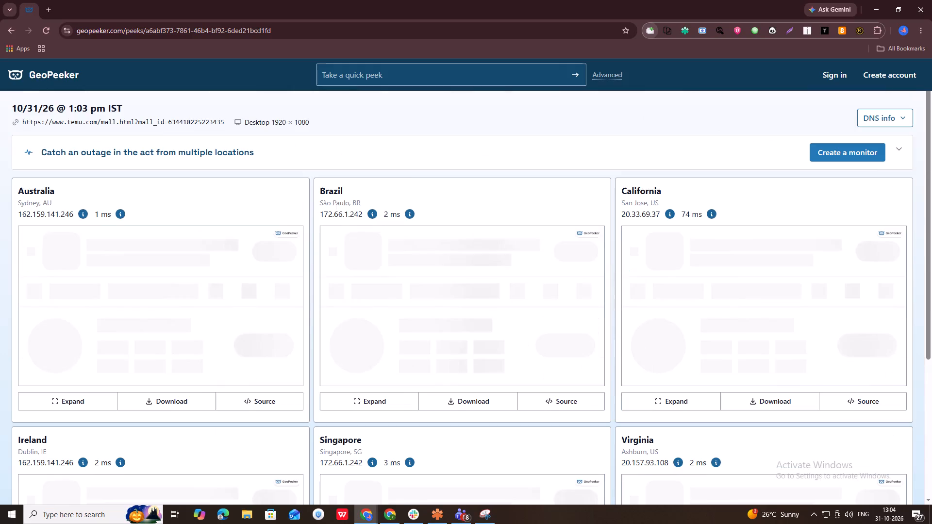
{"action": "scroll", "coordinate": [566, 227], "scroll_direction": "up", "scroll_amount": 3}
{"action": "key", "text": "alt+Tab"}
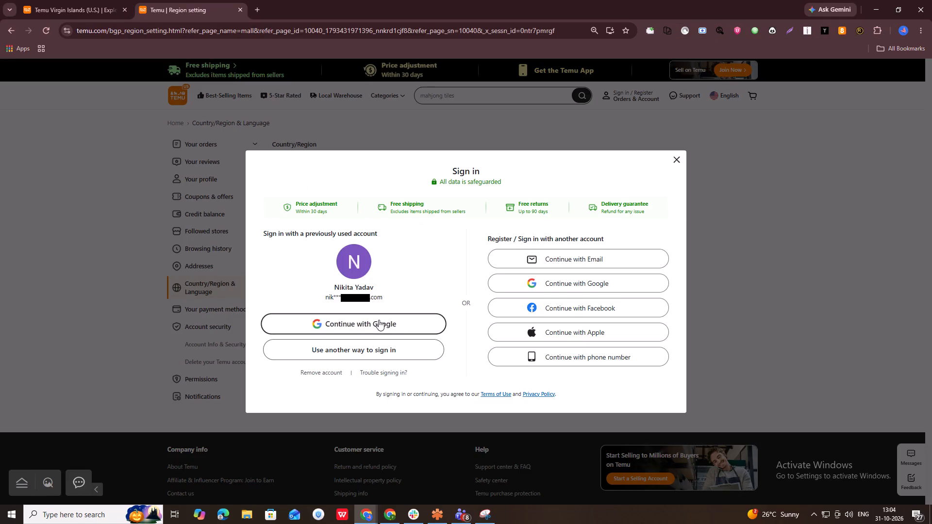
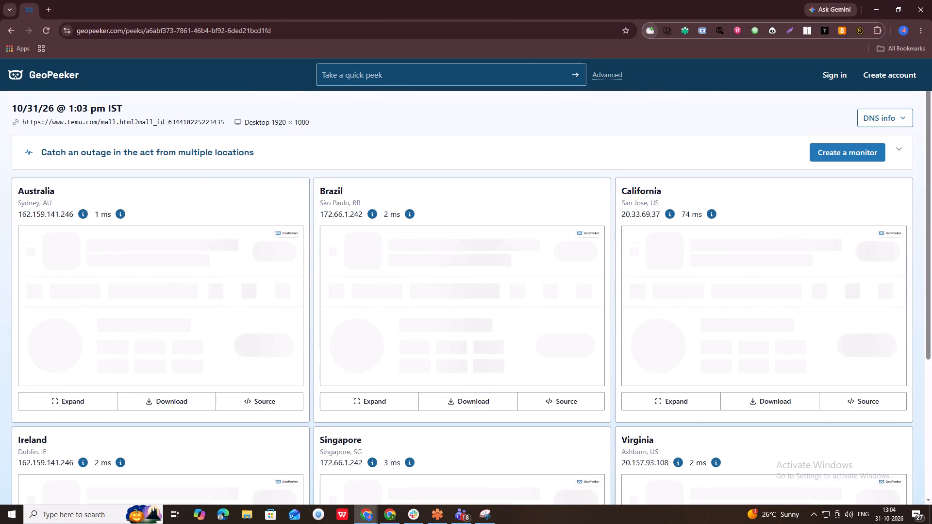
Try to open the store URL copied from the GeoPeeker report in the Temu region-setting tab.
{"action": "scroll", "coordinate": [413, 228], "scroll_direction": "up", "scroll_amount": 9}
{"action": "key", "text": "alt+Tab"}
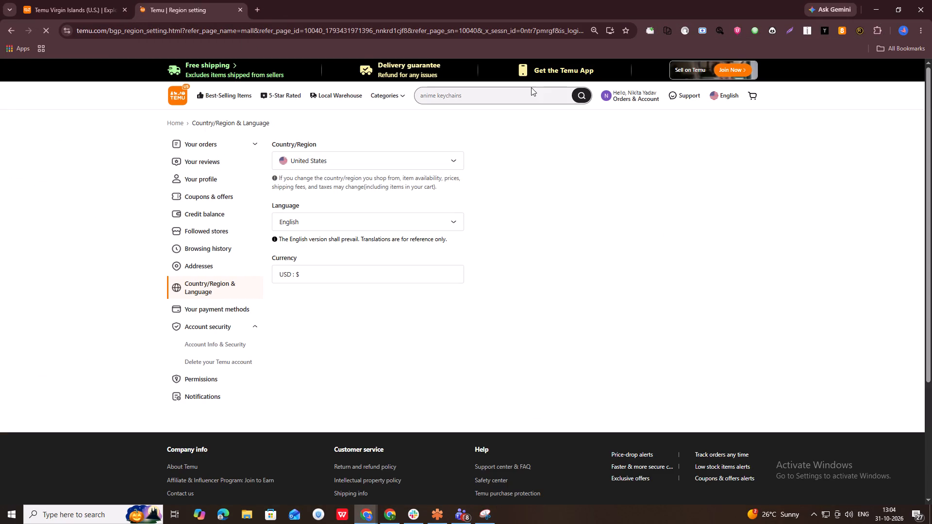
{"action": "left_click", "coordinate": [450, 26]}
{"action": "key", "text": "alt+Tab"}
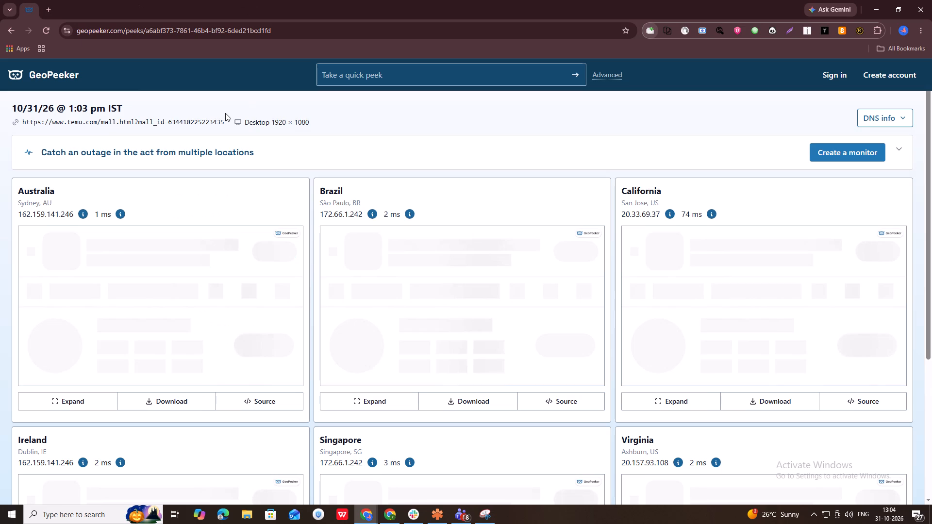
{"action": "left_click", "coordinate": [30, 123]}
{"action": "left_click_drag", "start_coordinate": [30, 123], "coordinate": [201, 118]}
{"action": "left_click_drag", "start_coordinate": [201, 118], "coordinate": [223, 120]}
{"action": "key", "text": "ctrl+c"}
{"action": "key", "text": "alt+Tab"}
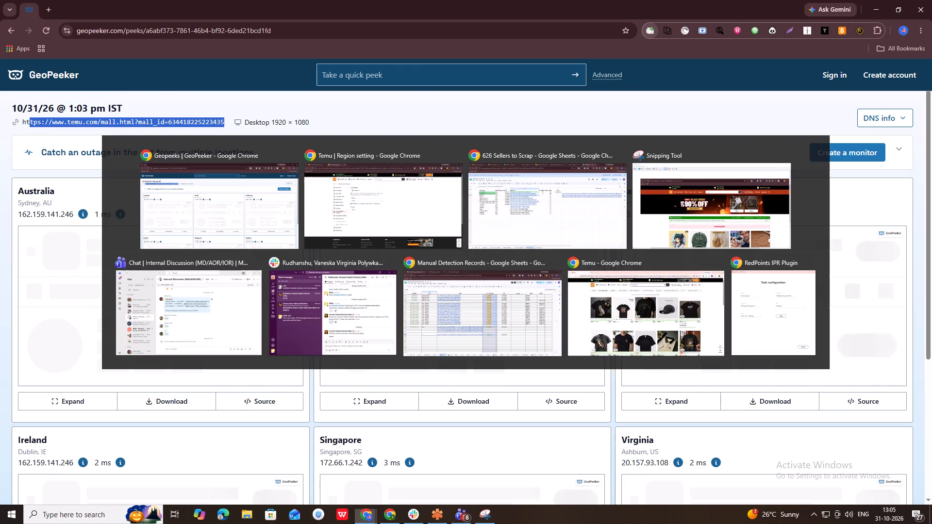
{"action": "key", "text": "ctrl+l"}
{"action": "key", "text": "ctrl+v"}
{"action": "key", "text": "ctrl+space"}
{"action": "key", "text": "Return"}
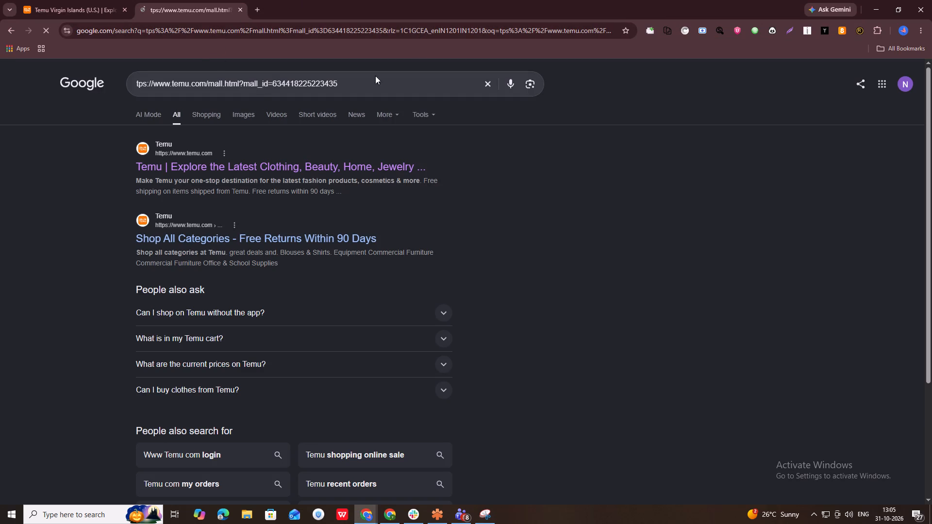
{"action": "key", "text": "alt+Tab"}
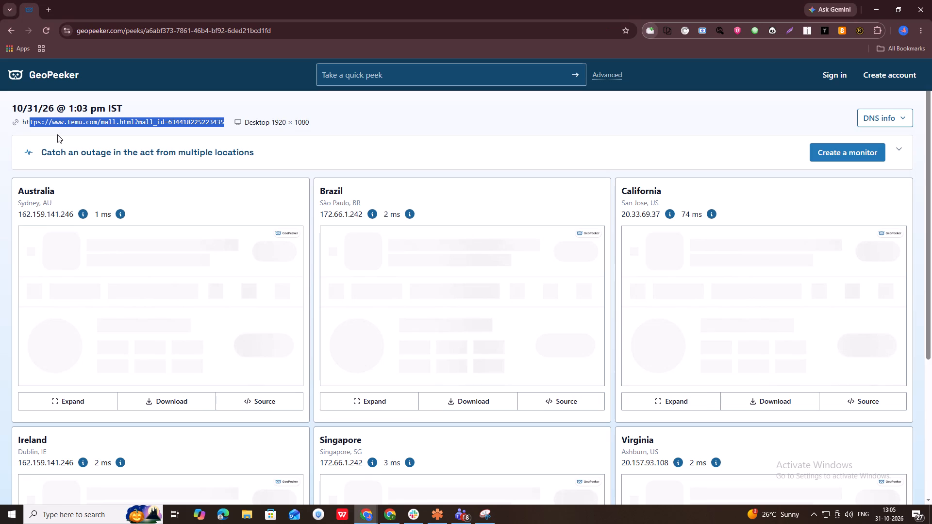
{"action": "left_click", "coordinate": [26, 120]}
{"action": "left_click_drag", "start_coordinate": [26, 120], "coordinate": [142, 123]}
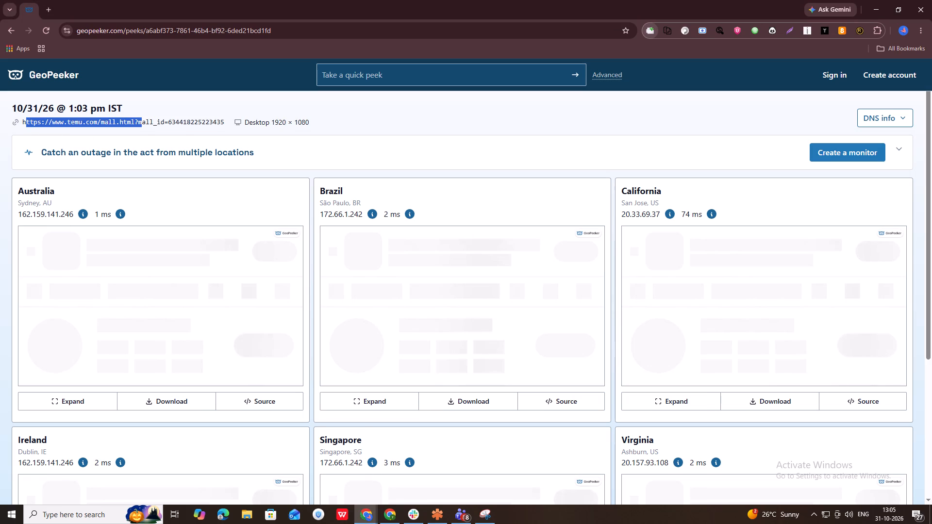
{"action": "left_click", "coordinate": [25, 123]}
{"action": "left_click_drag", "start_coordinate": [25, 123], "coordinate": [218, 125]}
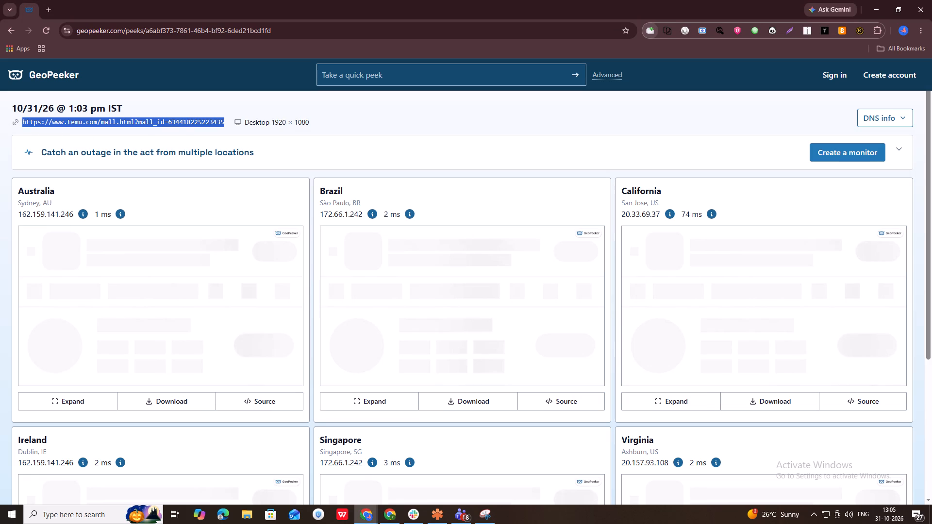
{"action": "key", "text": "ctrl+c"}
{"action": "key", "text": "alt+Tab"}
{"action": "key", "text": "ctrl+l"}
{"action": "key", "text": "ctrl+v"}
{"action": "key", "text": "ctrl+space"}
{"action": "key", "text": "Return"}
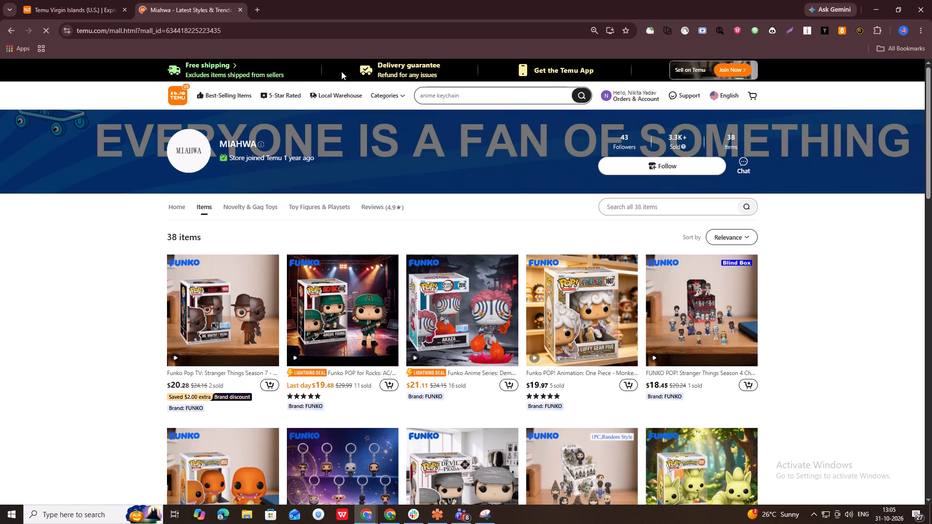
Skim the MIAHWA store's item list and open the store's Home section.
{"action": "scroll", "coordinate": [488, 237], "scroll_direction": "down", "scroll_amount": 12}
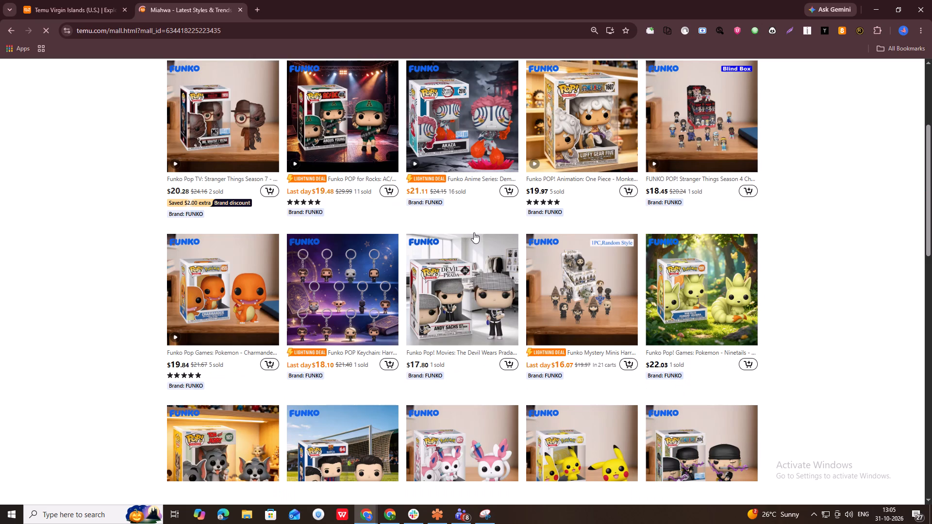
{"action": "scroll", "coordinate": [474, 232], "scroll_direction": "down", "scroll_amount": 2}
{"action": "scroll", "coordinate": [468, 229], "scroll_direction": "up", "scroll_amount": 18}
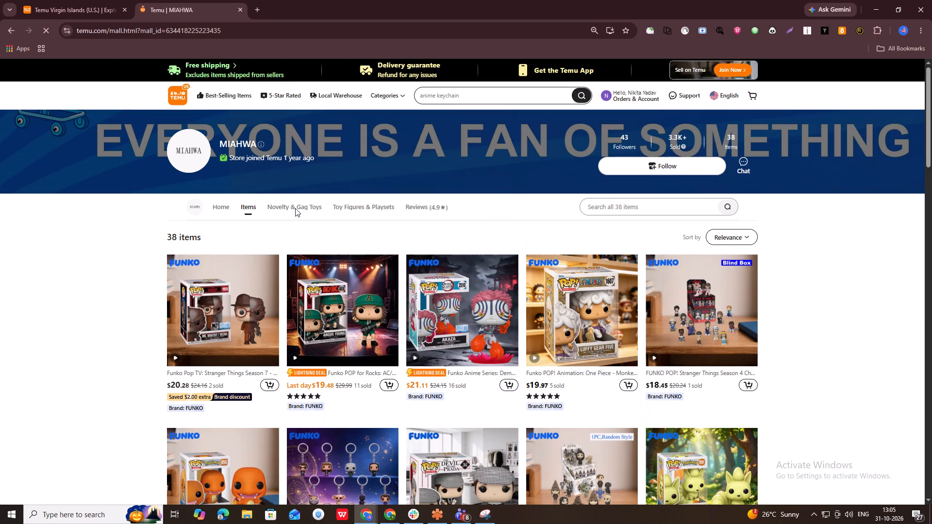
{"action": "left_click", "coordinate": [176, 209]}
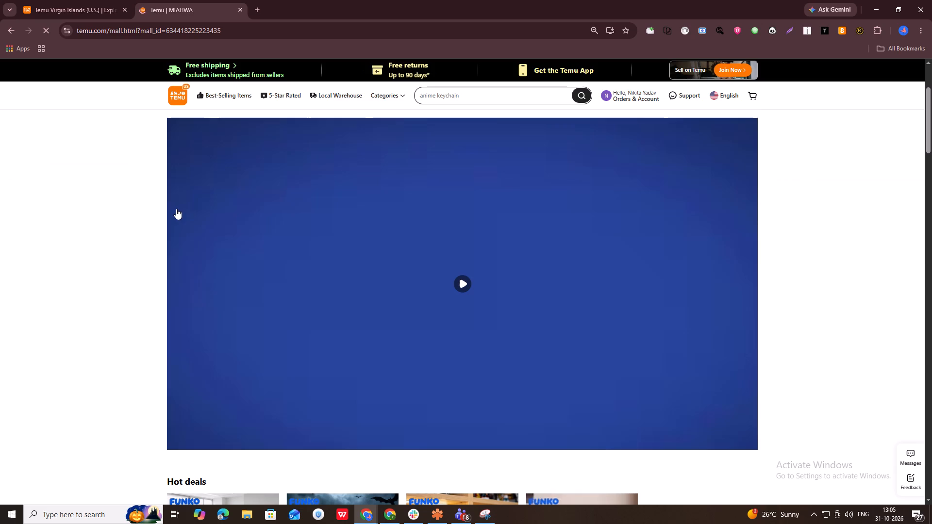
{"action": "scroll", "coordinate": [406, 211], "scroll_direction": "up", "scroll_amount": 4}
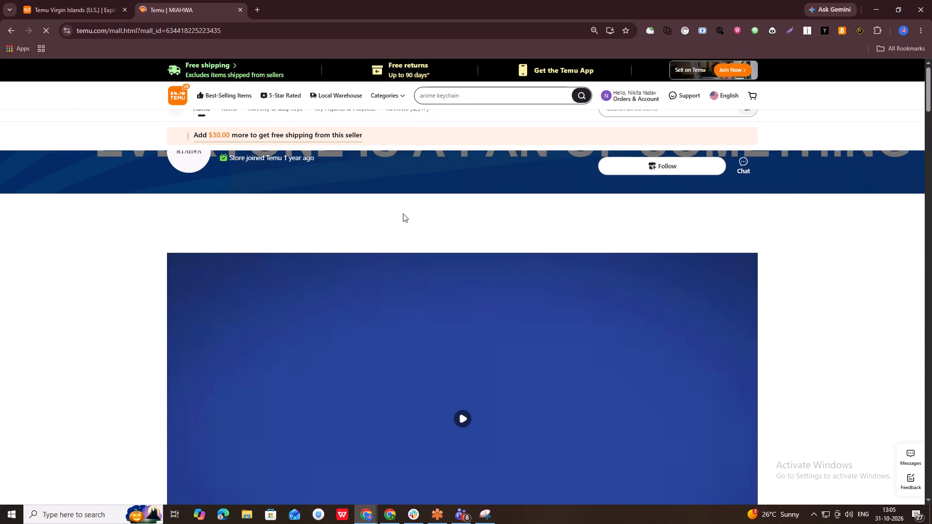
{"action": "scroll", "coordinate": [382, 224], "scroll_direction": "down", "scroll_amount": 2}
{"action": "key", "text": "alt+Tab"}
{"action": "scroll", "coordinate": [381, 236], "scroll_direction": "up", "scroll_amount": 1}
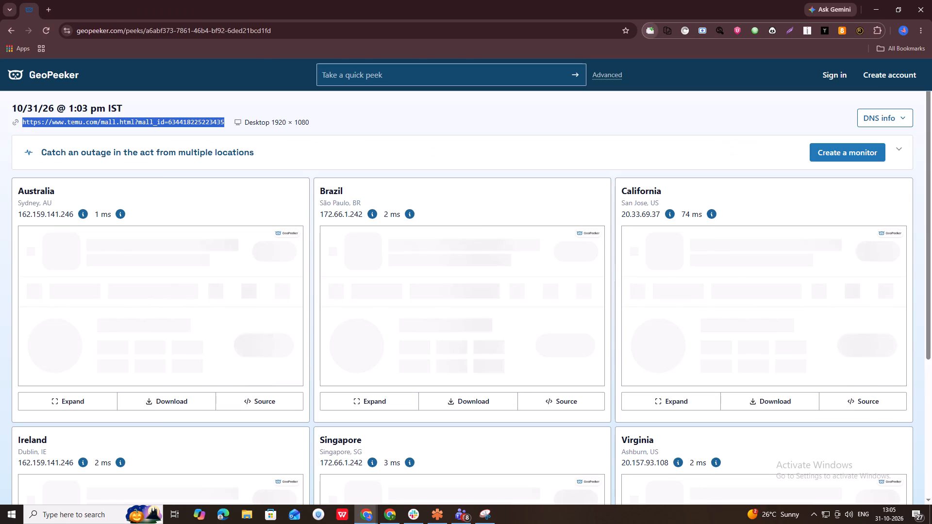
{"action": "key", "text": "alt+Tab"}
{"action": "scroll", "coordinate": [424, 256], "scroll_direction": "up", "scroll_amount": 2}
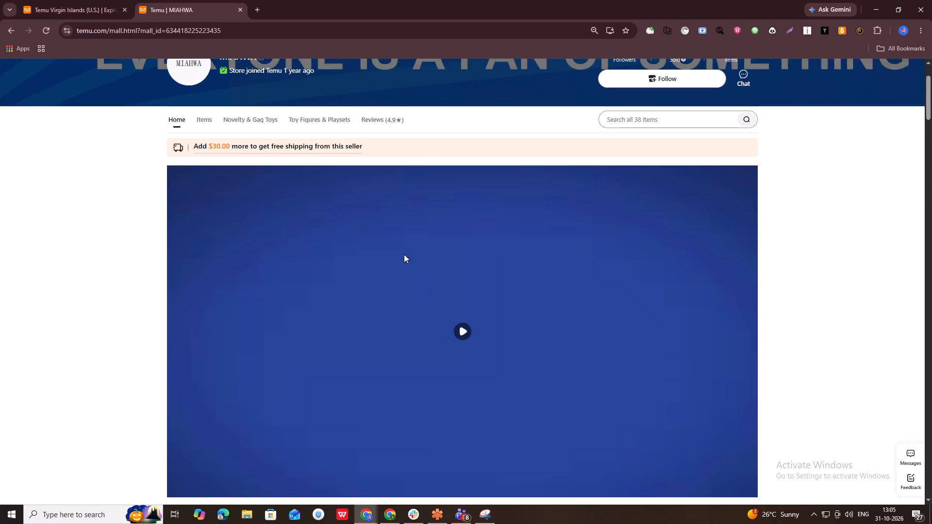
{"action": "scroll", "coordinate": [404, 254], "scroll_direction": "up", "scroll_amount": 8}
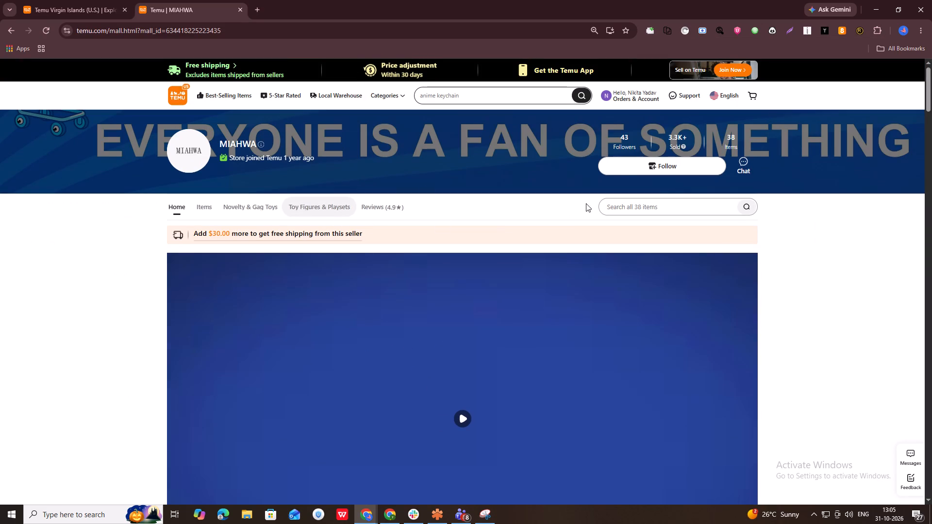
Examine the products in the store's Home section, from Hot deals to the end of All items from store.
{"action": "scroll", "coordinate": [501, 361], "scroll_direction": "down", "scroll_amount": 7}
{"action": "scroll", "coordinate": [541, 360], "scroll_direction": "down", "scroll_amount": 7}
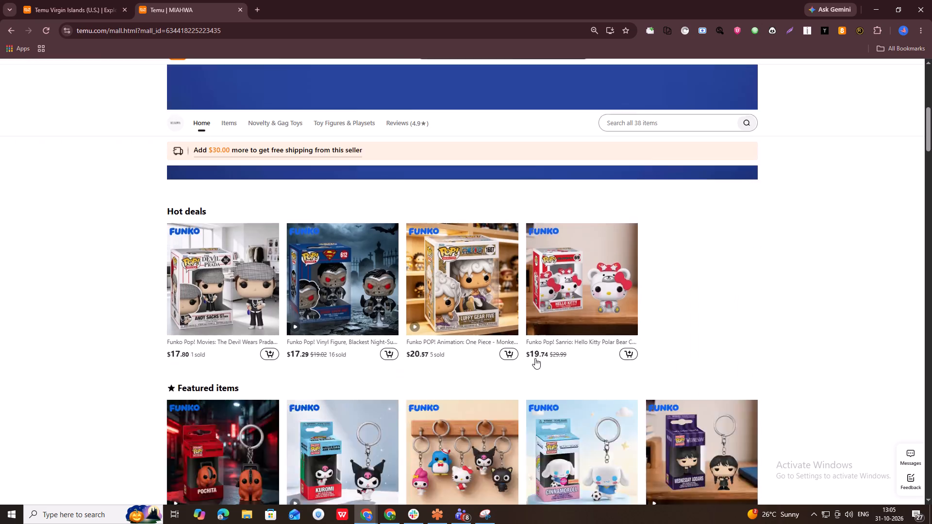
{"action": "scroll", "coordinate": [350, 259], "scroll_direction": "down", "scroll_amount": 4}
{"action": "scroll", "coordinate": [519, 267], "scroll_direction": "down", "scroll_amount": 2}
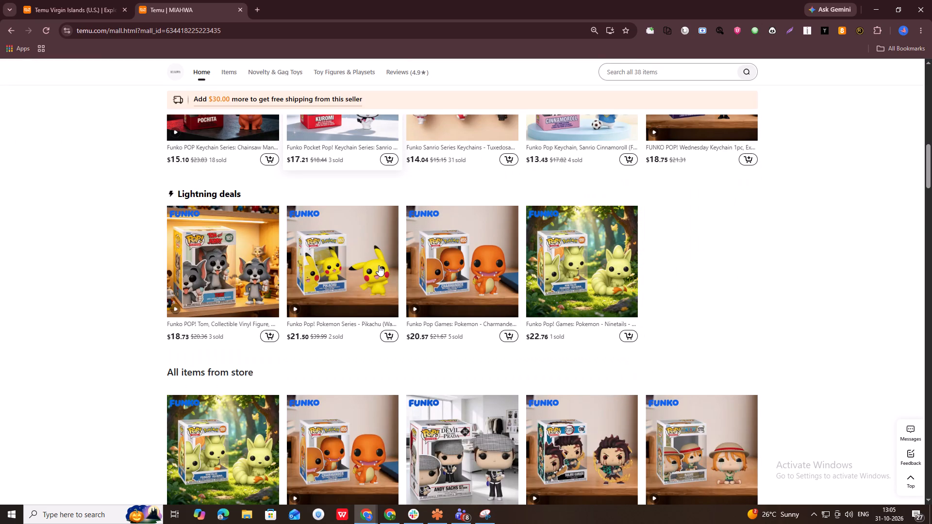
{"action": "scroll", "coordinate": [379, 265], "scroll_direction": "down", "scroll_amount": 4}
{"action": "scroll", "coordinate": [435, 269], "scroll_direction": "down", "scroll_amount": 6}
{"action": "scroll", "coordinate": [282, 253], "scroll_direction": "down", "scroll_amount": 3}
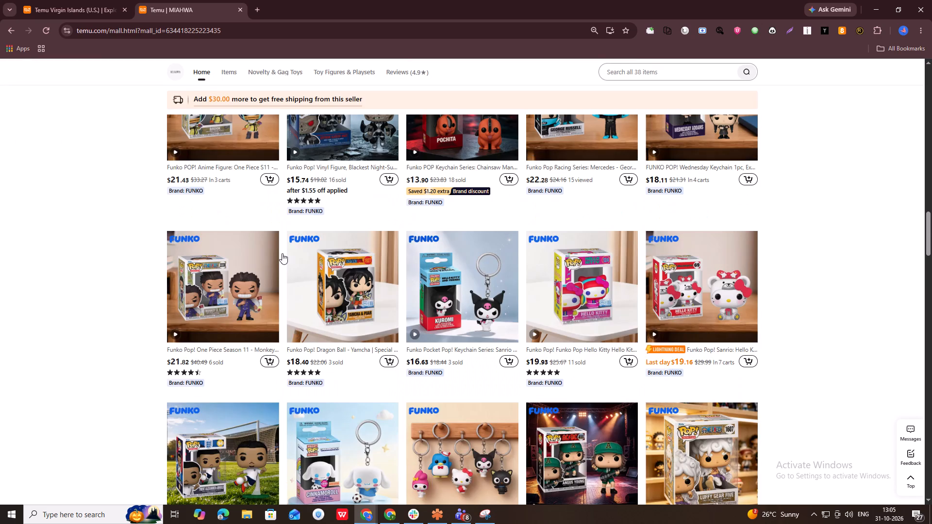
{"action": "scroll", "coordinate": [282, 253], "scroll_direction": "down", "scroll_amount": 2}
{"action": "scroll", "coordinate": [386, 251], "scroll_direction": "down", "scroll_amount": 9}
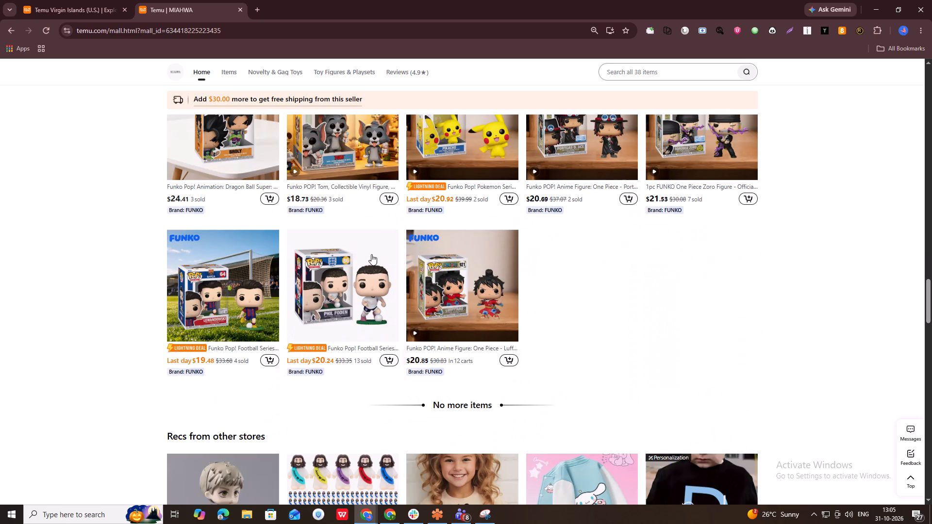
{"action": "scroll", "coordinate": [398, 252], "scroll_direction": "down", "scroll_amount": 6}
{"action": "scroll", "coordinate": [406, 260], "scroll_direction": "up", "scroll_amount": 20}
{"action": "scroll", "coordinate": [406, 260], "scroll_direction": "up", "scroll_amount": 20}
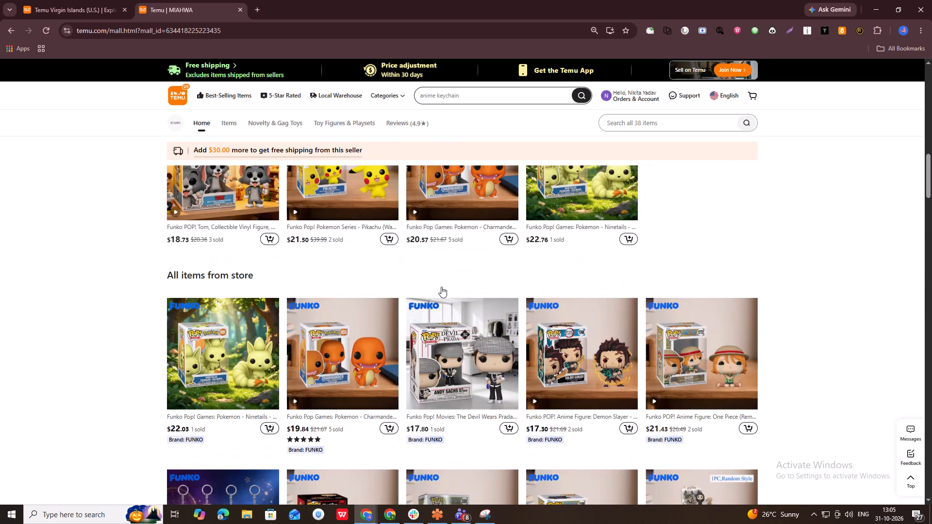
{"action": "scroll", "coordinate": [441, 287], "scroll_direction": "up", "scroll_amount": 20}
{"action": "scroll", "coordinate": [441, 287], "scroll_direction": "up", "scroll_amount": 7}
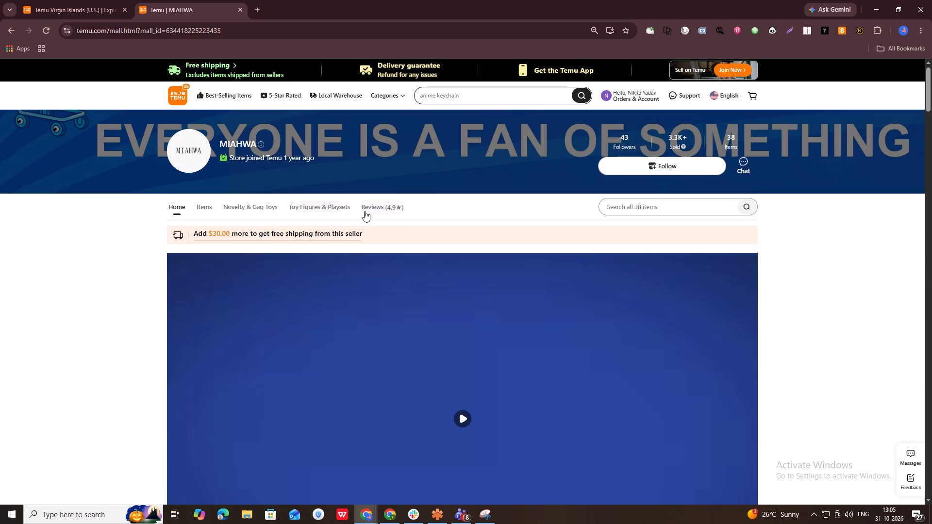
Examine the products in the store's Toy Figures & Playsets and Novelty & Gag Toys categories.
{"action": "left_click", "coordinate": [323, 203]}
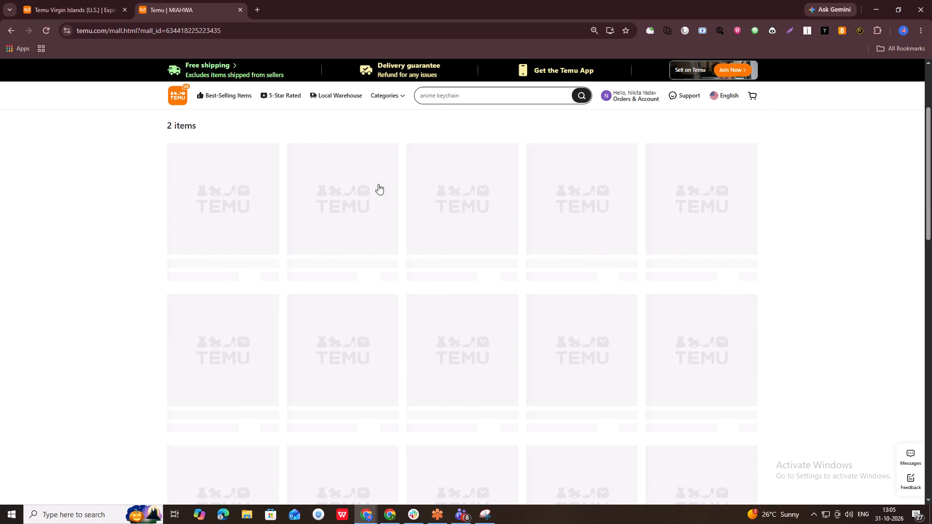
{"action": "scroll", "coordinate": [425, 232], "scroll_direction": "up", "scroll_amount": 4}
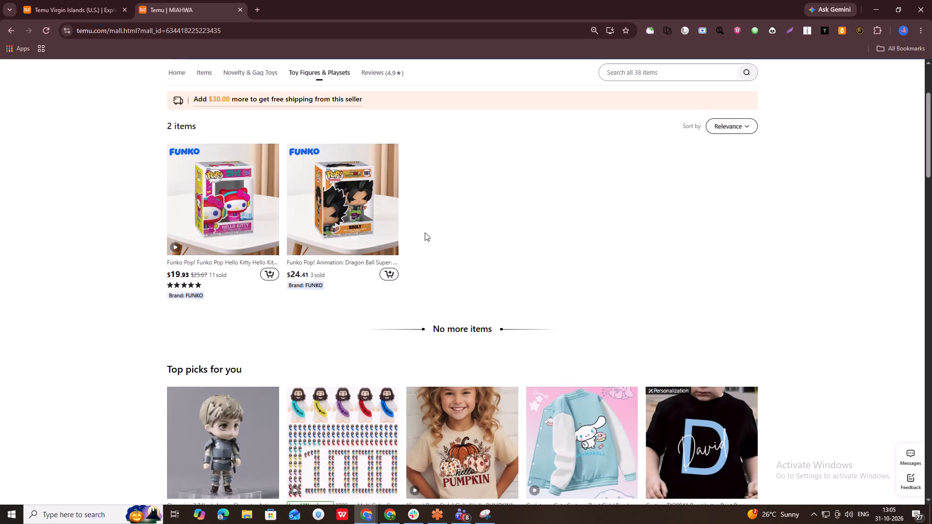
{"action": "left_click", "coordinate": [248, 209]}
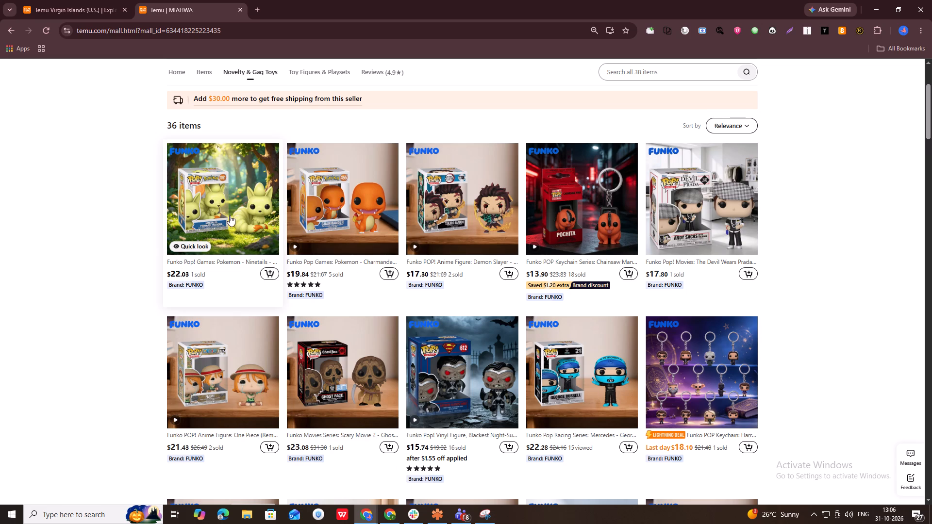
{"action": "scroll", "coordinate": [644, 229], "scroll_direction": "down", "scroll_amount": 4}
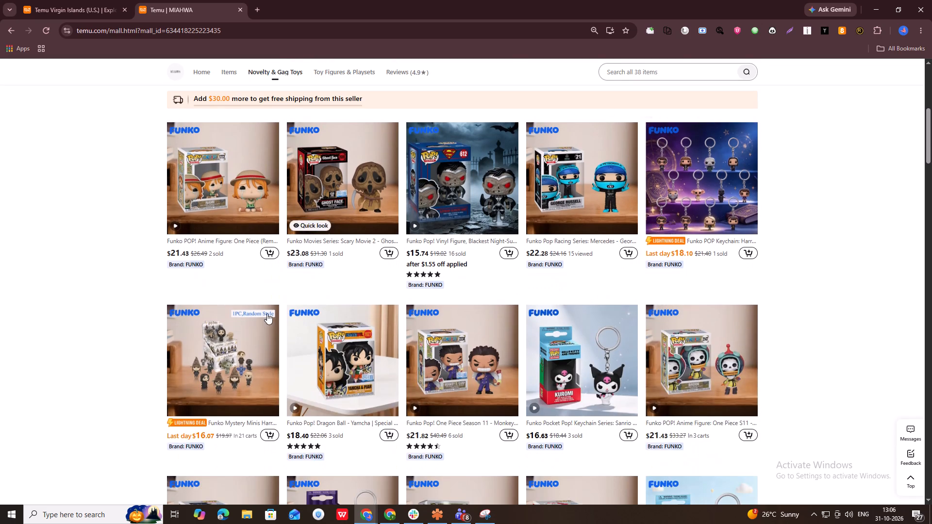
{"action": "scroll", "coordinate": [300, 316], "scroll_direction": "down", "scroll_amount": 5}
{"action": "scroll", "coordinate": [615, 267], "scroll_direction": "down", "scroll_amount": 5}
{"action": "scroll", "coordinate": [364, 309], "scroll_direction": "down", "scroll_amount": 2}
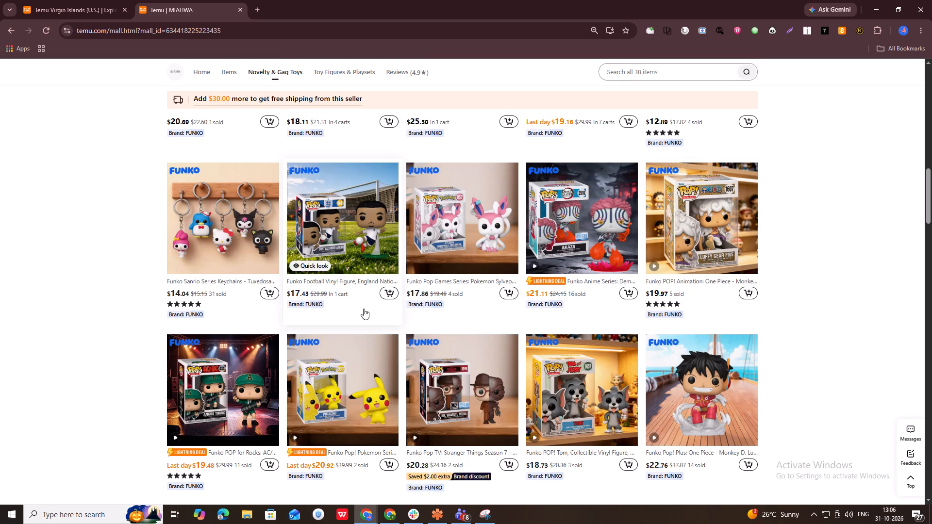
{"action": "scroll", "coordinate": [364, 309], "scroll_direction": "down", "scroll_amount": 3}
{"action": "scroll", "coordinate": [683, 351], "scroll_direction": "down", "scroll_amount": 4}
{"action": "scroll", "coordinate": [485, 295], "scroll_direction": "up", "scroll_amount": 13}
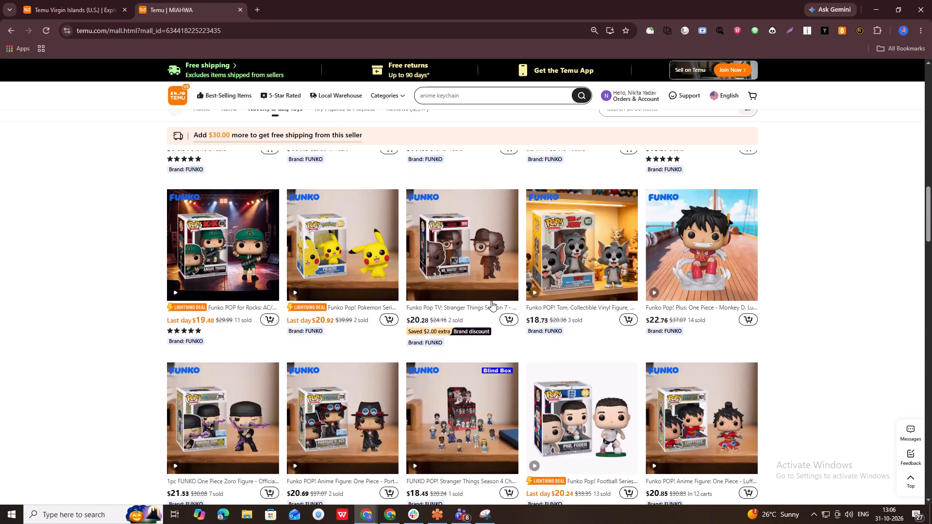
{"action": "scroll", "coordinate": [491, 301], "scroll_direction": "up", "scroll_amount": 14}
Review the product listings in the store's Items section.
{"action": "left_click", "coordinate": [198, 206]}
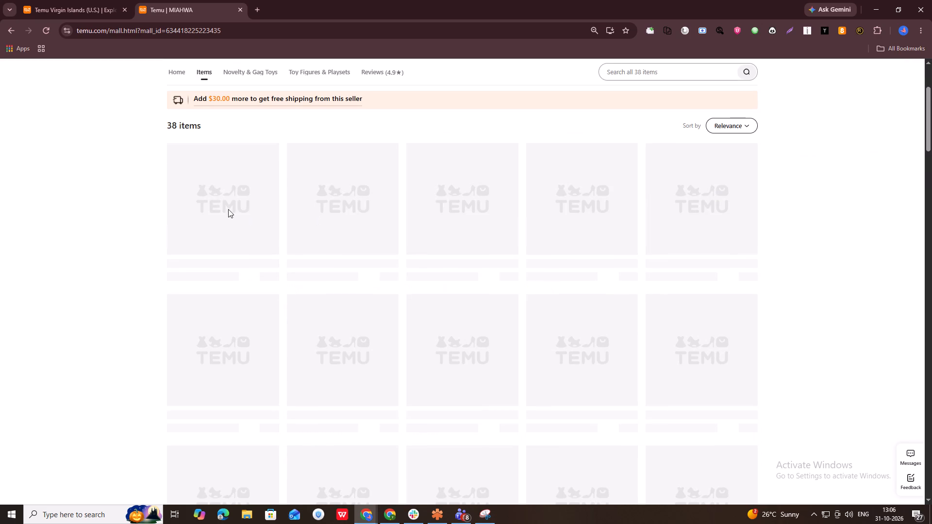
{"action": "scroll", "coordinate": [385, 215], "scroll_direction": "down", "scroll_amount": 6}
{"action": "scroll", "coordinate": [539, 245], "scroll_direction": "down", "scroll_amount": 6}
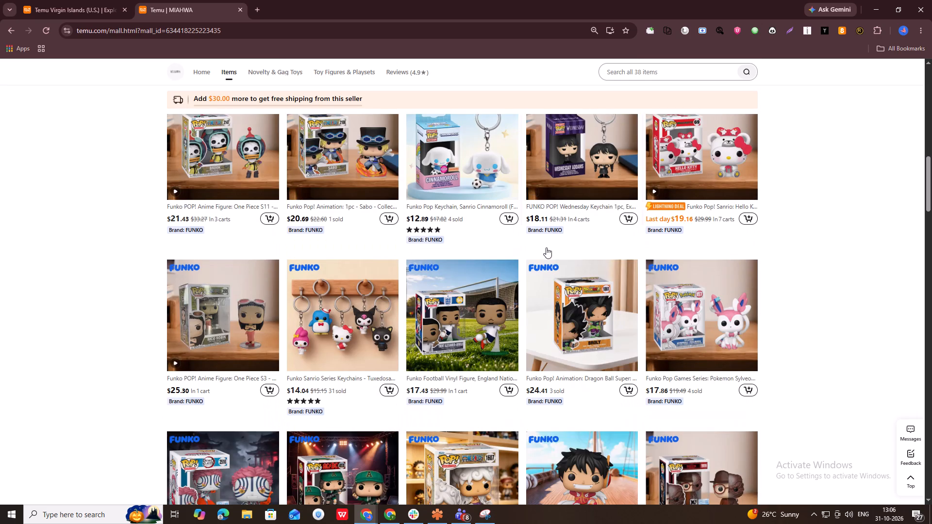
{"action": "scroll", "coordinate": [397, 226], "scroll_direction": "down", "scroll_amount": 7}
{"action": "scroll", "coordinate": [479, 237], "scroll_direction": "down", "scroll_amount": 6}
{"action": "scroll", "coordinate": [479, 238], "scroll_direction": "up", "scroll_amount": 20}
{"action": "scroll", "coordinate": [479, 238], "scroll_direction": "up", "scroll_amount": 3}
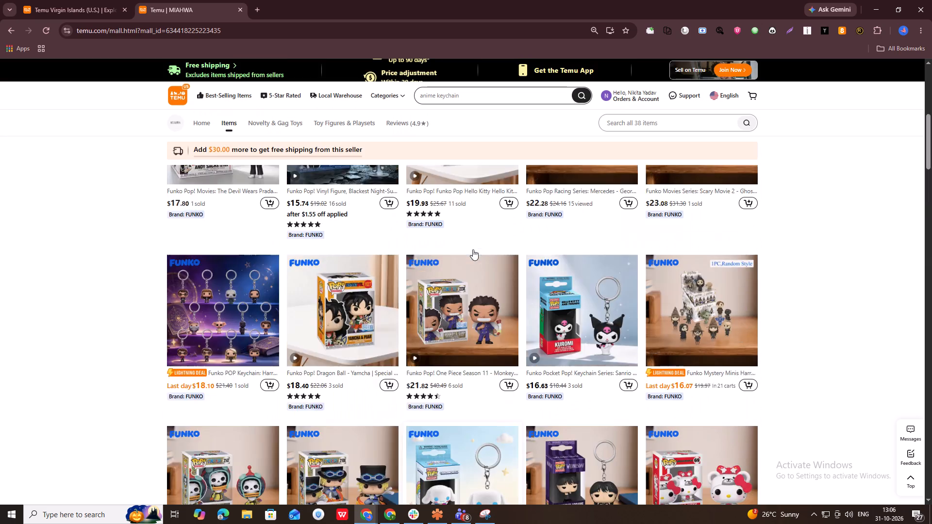
{"action": "scroll", "coordinate": [473, 249], "scroll_direction": "up", "scroll_amount": 4}
In the 626 Sellers to Scrap sheet, mark the first MIAHWA row (row 4) as available with Yes.
{"action": "key", "text": "alt+Tab"}
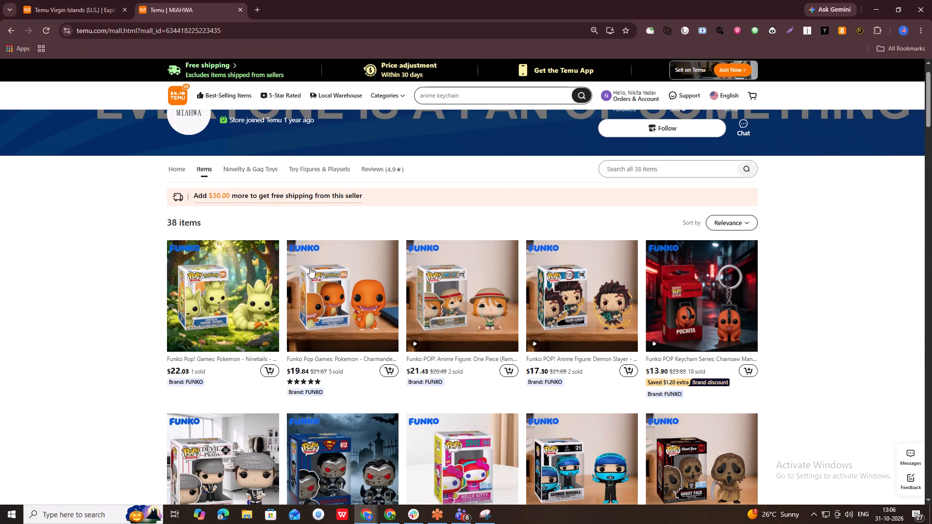
{"action": "key", "text": "alt+Tab"}
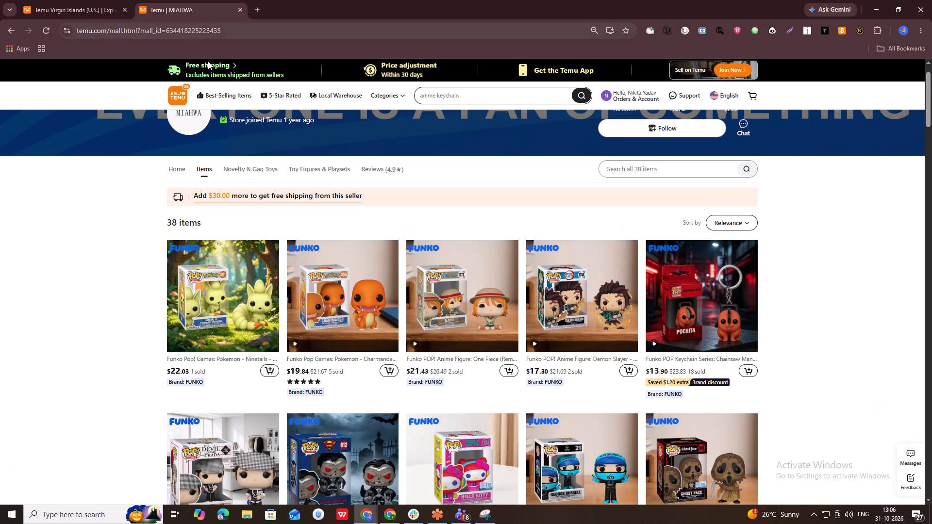
{"action": "key", "text": "alt+Tab"}
{"action": "key", "text": "alt+Tab"}
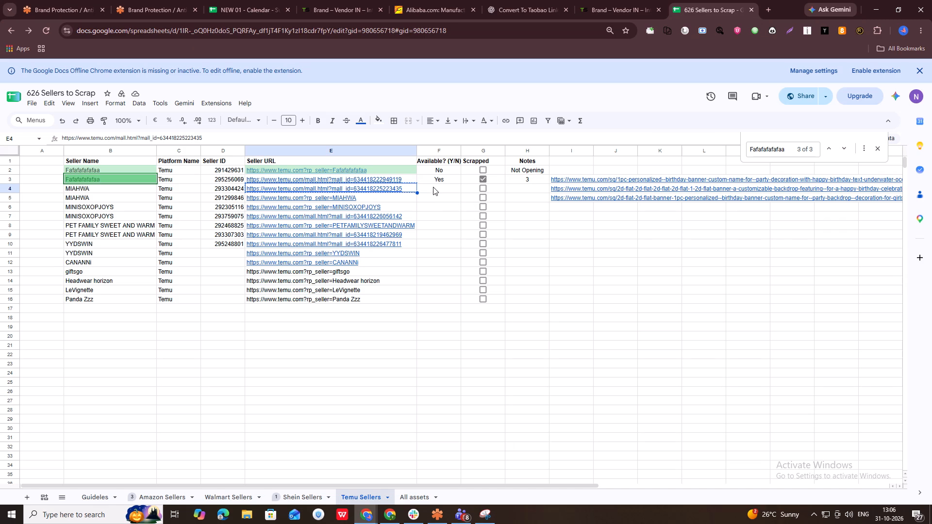
{"action": "left_click", "coordinate": [433, 187]}
{"action": "key", "text": "ctrl+d"}
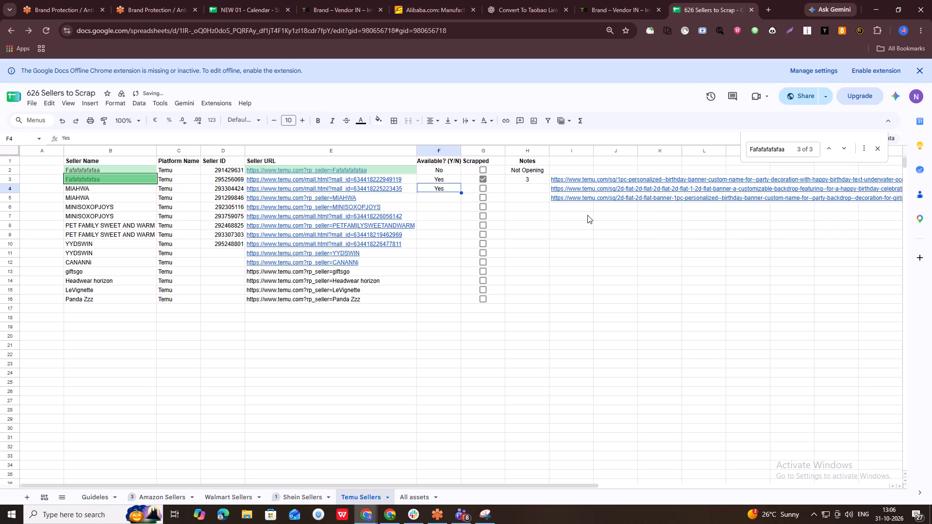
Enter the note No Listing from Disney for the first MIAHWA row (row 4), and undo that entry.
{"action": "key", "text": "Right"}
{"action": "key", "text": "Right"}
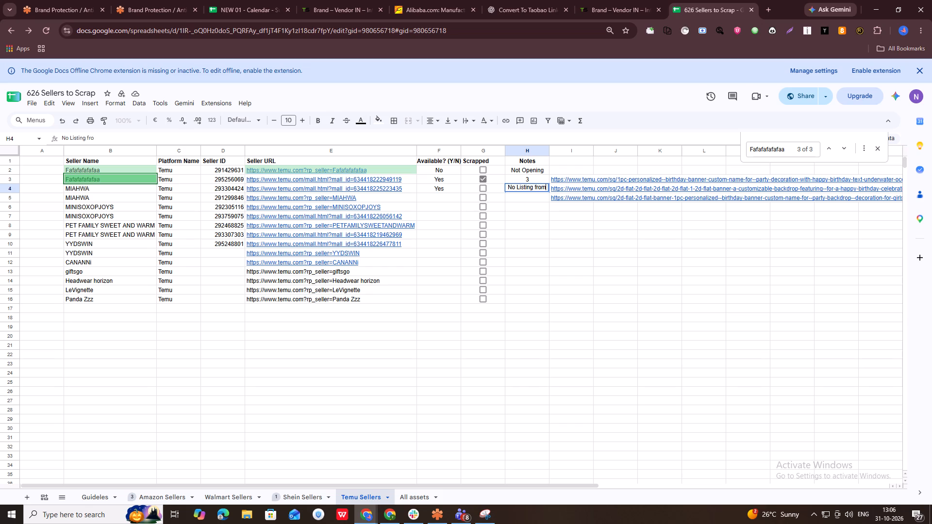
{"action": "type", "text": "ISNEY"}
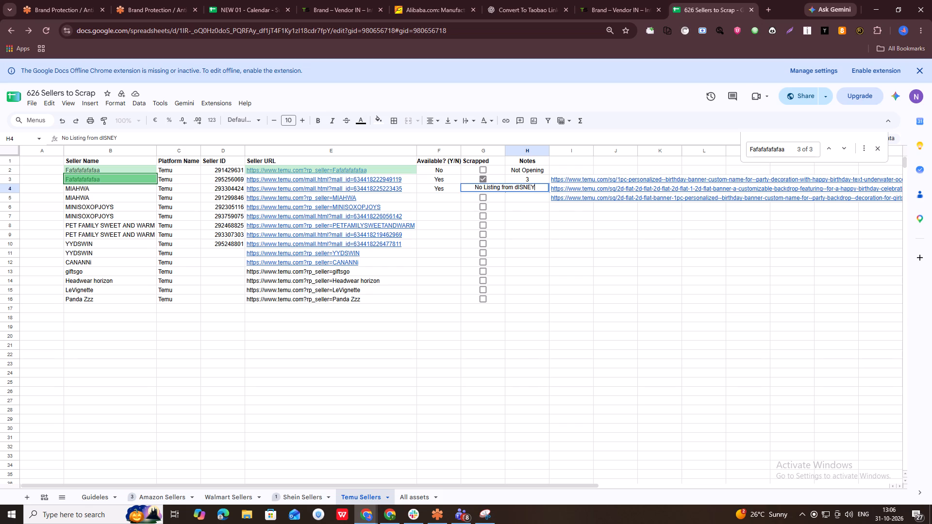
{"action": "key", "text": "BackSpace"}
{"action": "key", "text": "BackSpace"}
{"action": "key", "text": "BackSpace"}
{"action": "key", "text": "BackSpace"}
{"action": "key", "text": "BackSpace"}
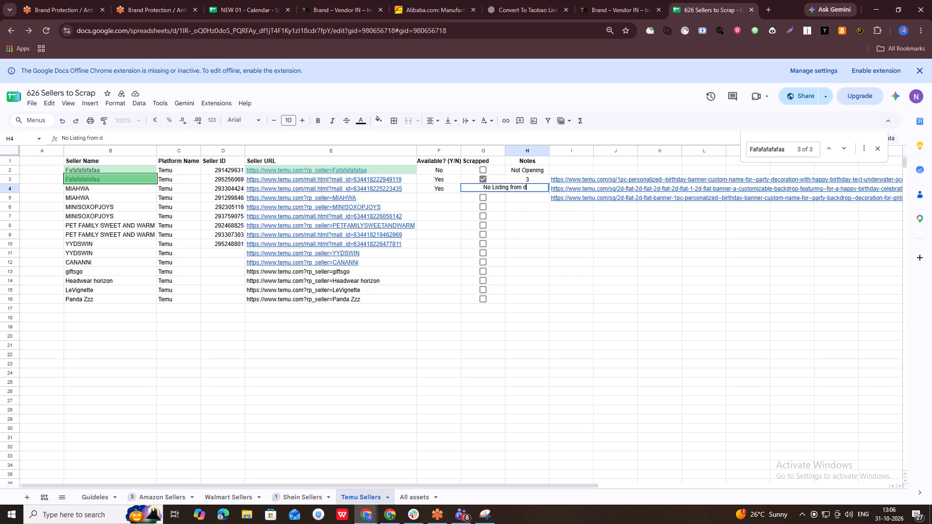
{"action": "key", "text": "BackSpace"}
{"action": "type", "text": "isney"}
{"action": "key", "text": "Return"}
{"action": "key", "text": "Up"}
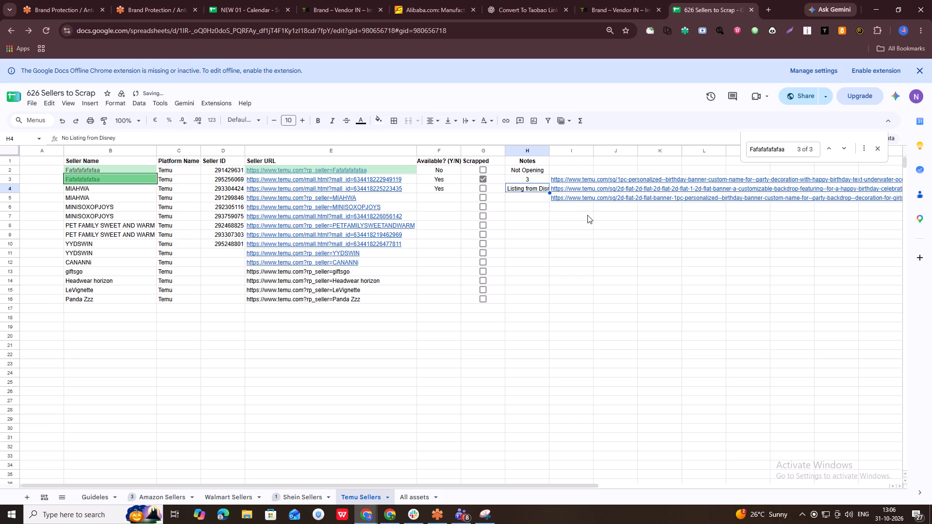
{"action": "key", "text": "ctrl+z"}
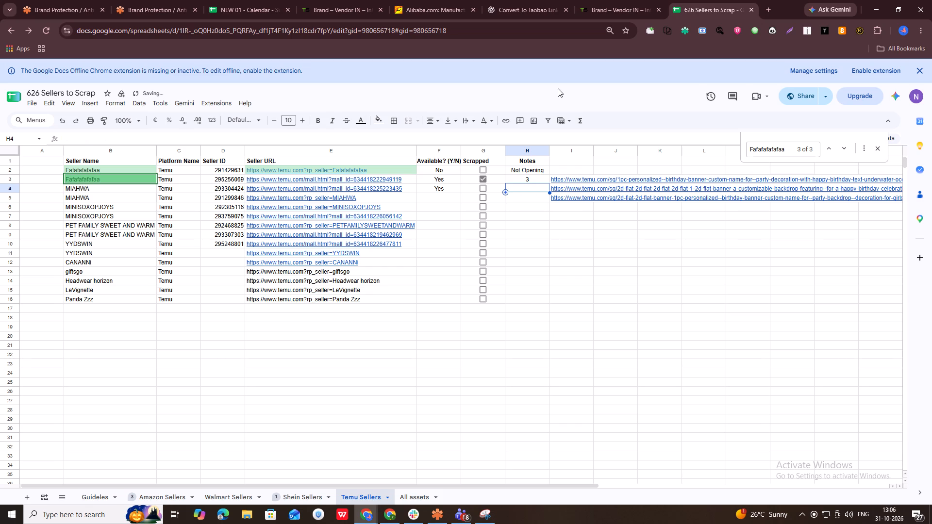
Enter No Products in the Notes cell of the first MIAHWA row (row 4).
{"action": "type", "text": "roducts"}
{"action": "key", "text": "Return"}
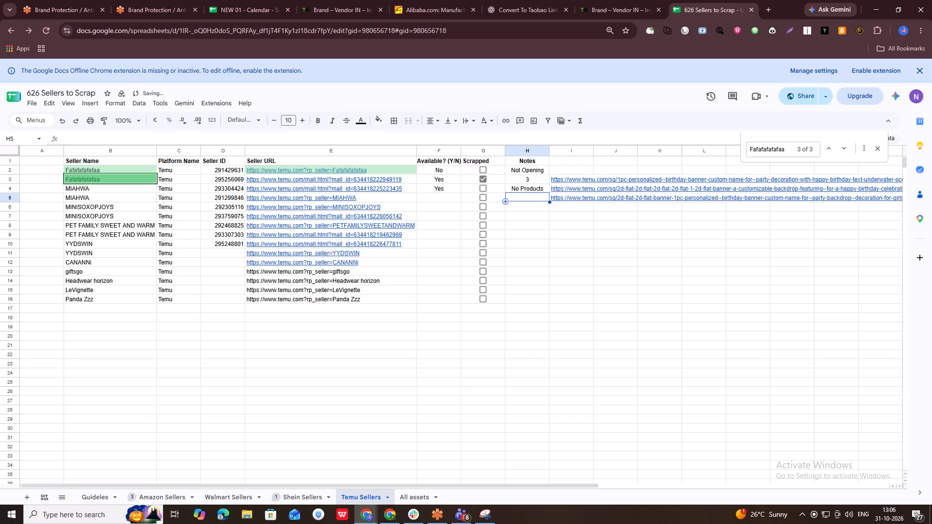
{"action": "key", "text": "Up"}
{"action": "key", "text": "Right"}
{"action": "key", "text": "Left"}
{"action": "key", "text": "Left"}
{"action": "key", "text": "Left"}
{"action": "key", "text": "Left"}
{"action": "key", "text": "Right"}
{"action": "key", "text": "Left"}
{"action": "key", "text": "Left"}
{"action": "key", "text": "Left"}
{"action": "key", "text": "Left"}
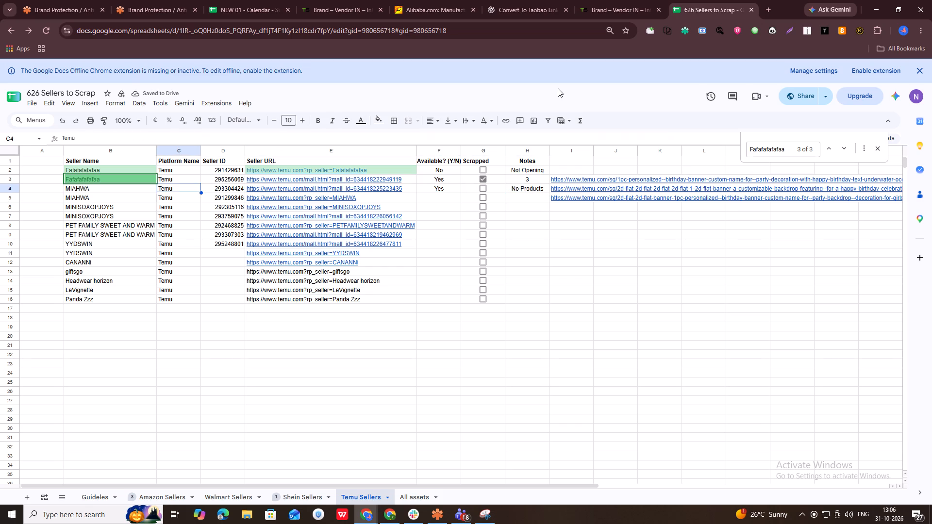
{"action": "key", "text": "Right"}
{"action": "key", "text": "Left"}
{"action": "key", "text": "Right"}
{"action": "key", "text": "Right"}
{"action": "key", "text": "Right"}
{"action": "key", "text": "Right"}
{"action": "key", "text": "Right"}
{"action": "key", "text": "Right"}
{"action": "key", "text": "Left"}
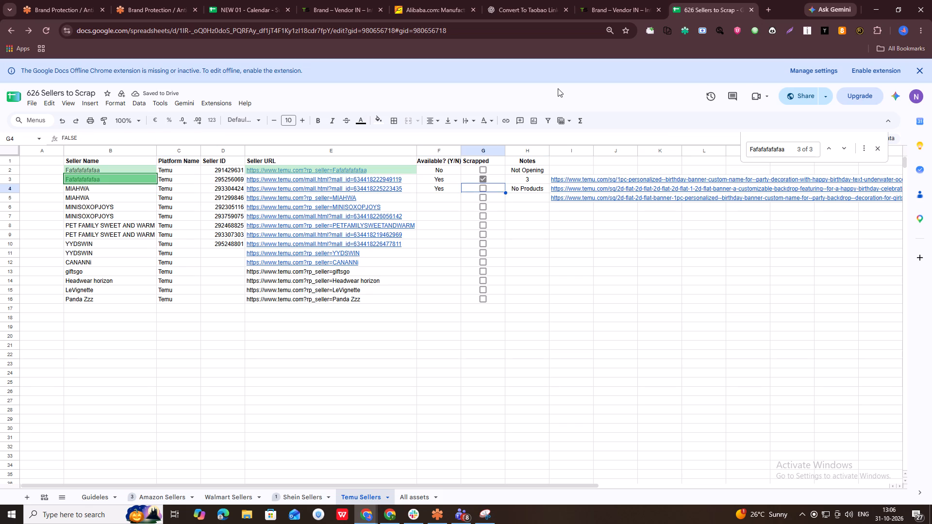
Open the seller URL of the second MIAHWA row (row 5) in the Temu browser window and check the page.
{"action": "key", "text": "Down"}
{"action": "key", "text": "Left"}
{"action": "key", "text": "Left"}
{"action": "key", "text": "Left"}
{"action": "key", "text": "Left"}
{"action": "key", "text": "Left"}
{"action": "key", "text": "Right"}
{"action": "key", "text": "Right"}
{"action": "key", "text": "Right"}
{"action": "key", "text": "Right"}
{"action": "key", "text": "Left"}
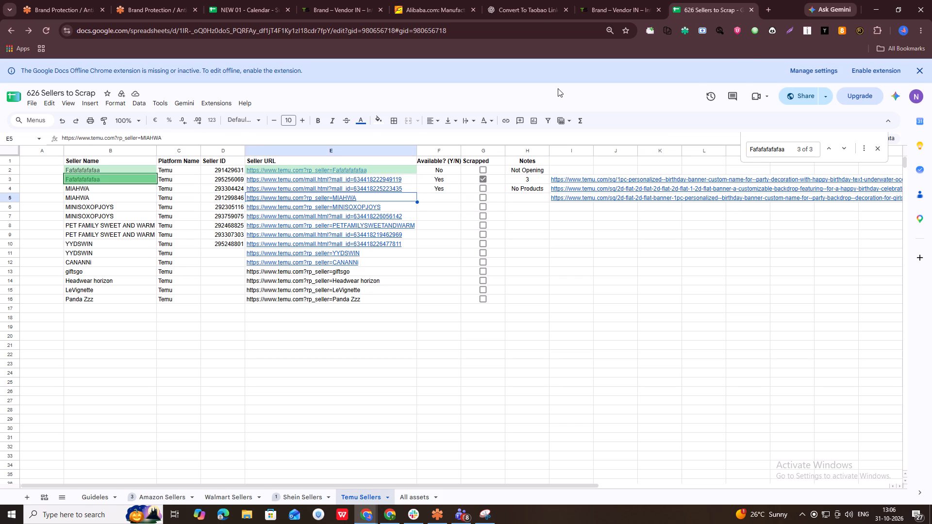
{"action": "key", "text": "ctrl+c"}
{"action": "key", "text": "alt+Tab"}
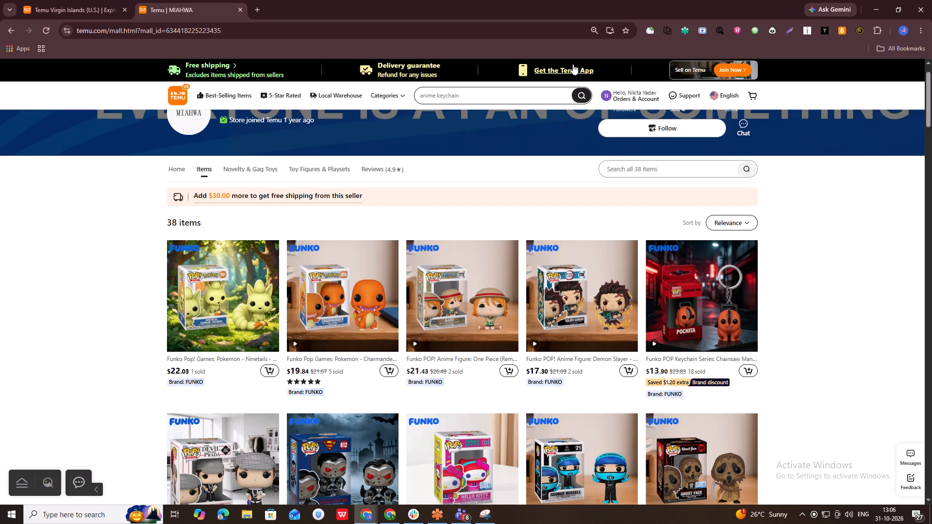
{"action": "key", "text": "ctrl+l"}
{"action": "key", "text": "ctrl+v"}
{"action": "key", "text": "space"}
{"action": "key", "text": "Return"}
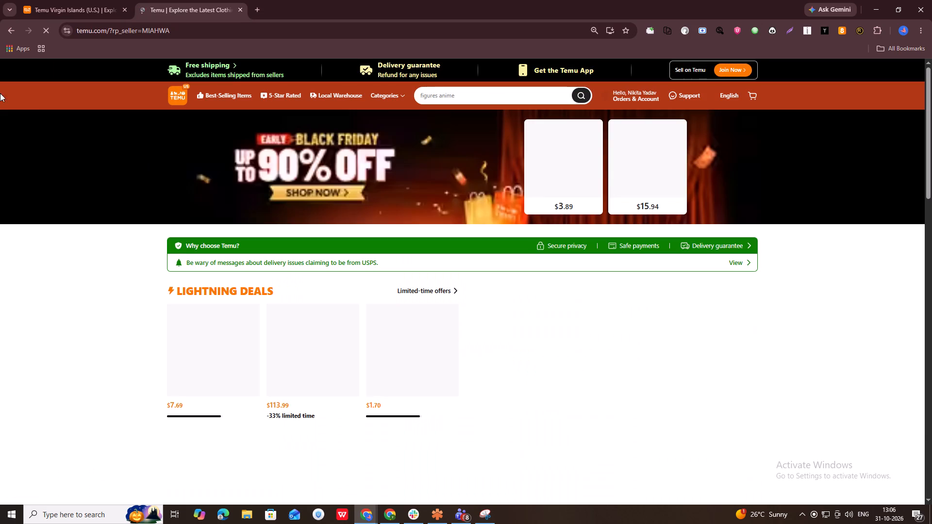
{"action": "scroll", "coordinate": [355, 360], "scroll_direction": "down", "scroll_amount": 6}
{"action": "scroll", "coordinate": [384, 360], "scroll_direction": "up", "scroll_amount": 10}
{"action": "key", "text": "alt+Tab"}
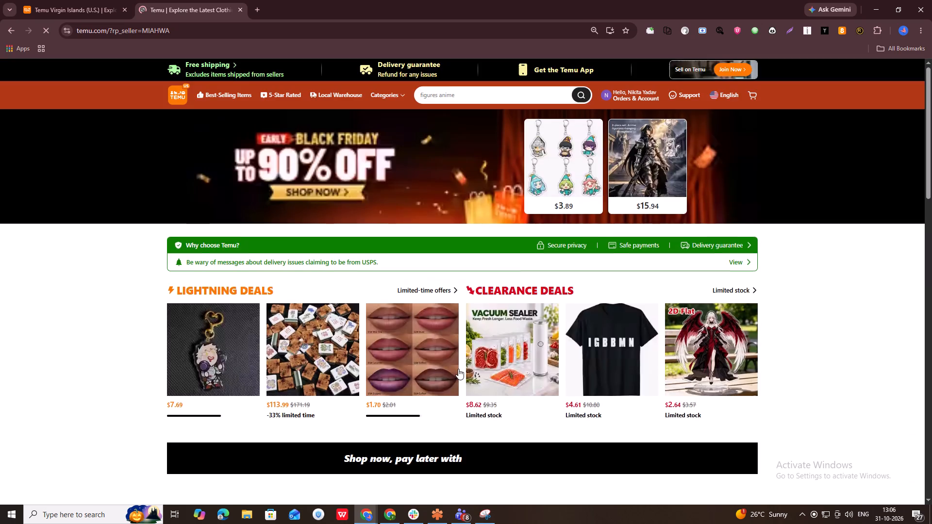
Reopen the first MIAHWA row's mall URL (row 4) in the Temu browser window.
{"action": "left_click", "coordinate": [410, 183]}
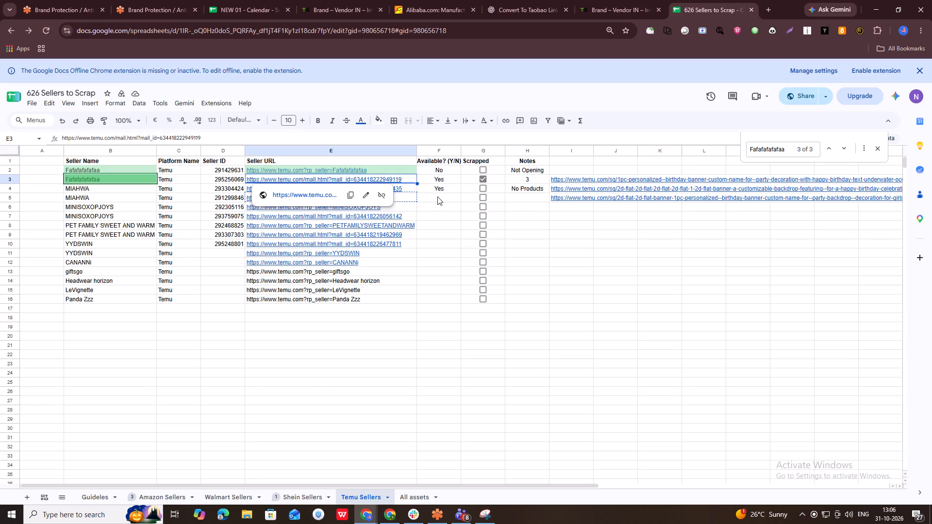
{"action": "left_click", "coordinate": [416, 190]}
{"action": "key", "text": "ctrl+c"}
{"action": "key", "text": "alt+Tab"}
{"action": "key", "text": "ctrl+l"}
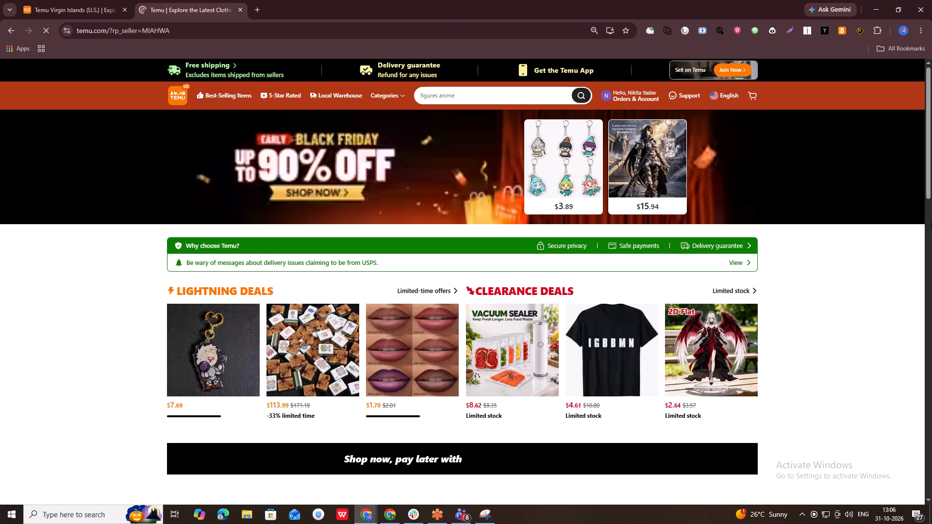
{"action": "key", "text": "ctrl+v"}
{"action": "key", "text": "ctrl+space"}
{"action": "key", "text": "Return"}
{"action": "key", "text": "alt+Tab"}
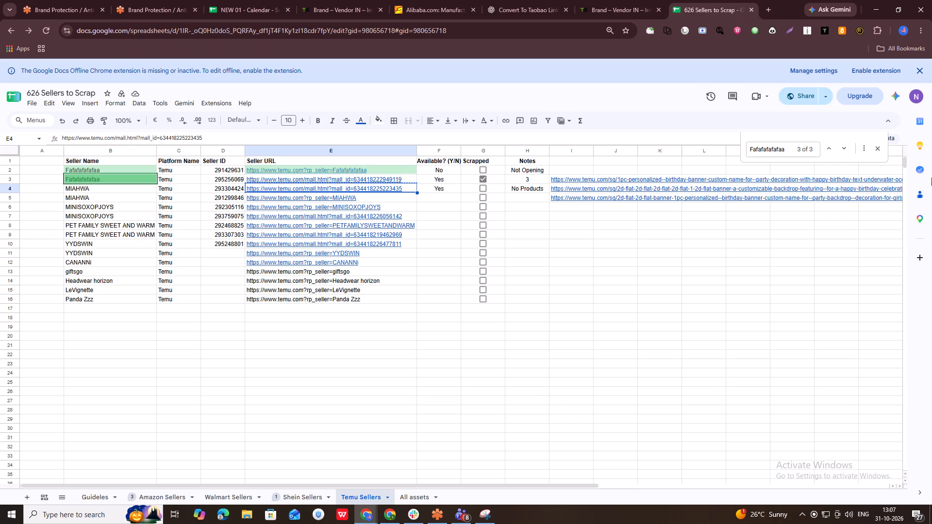
Replace the mall_id in the open MIAHWA store address with row 5's Seller ID and load that store page.
{"action": "key", "text": "Down"}
{"action": "key", "text": "Left"}
{"action": "key", "text": "Left"}
{"action": "key", "text": "Left"}
{"action": "key", "text": "Left"}
{"action": "key", "text": "Right"}
{"action": "key", "text": "Right"}
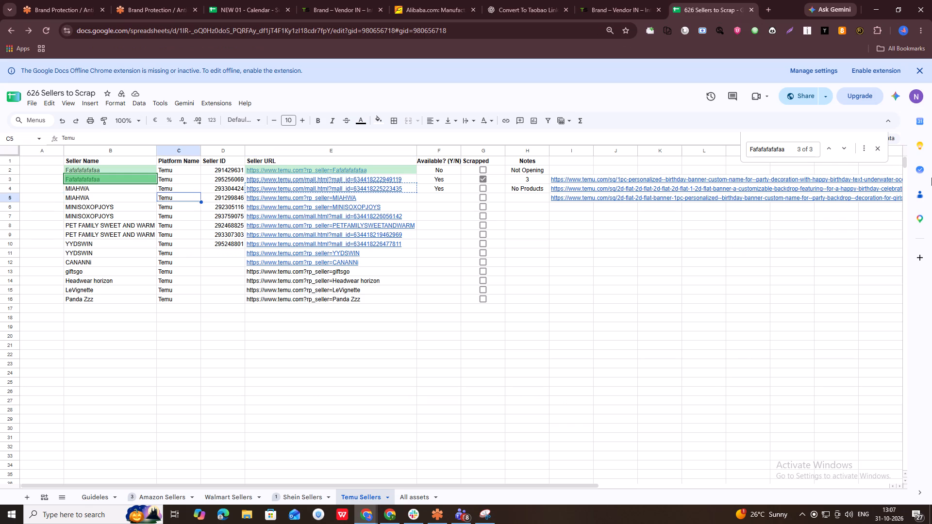
{"action": "key", "text": "Right"}
{"action": "key", "text": "Left"}
{"action": "key", "text": "Right"}
{"action": "key", "text": "ctrl+c"}
{"action": "key", "text": "alt+Tab"}
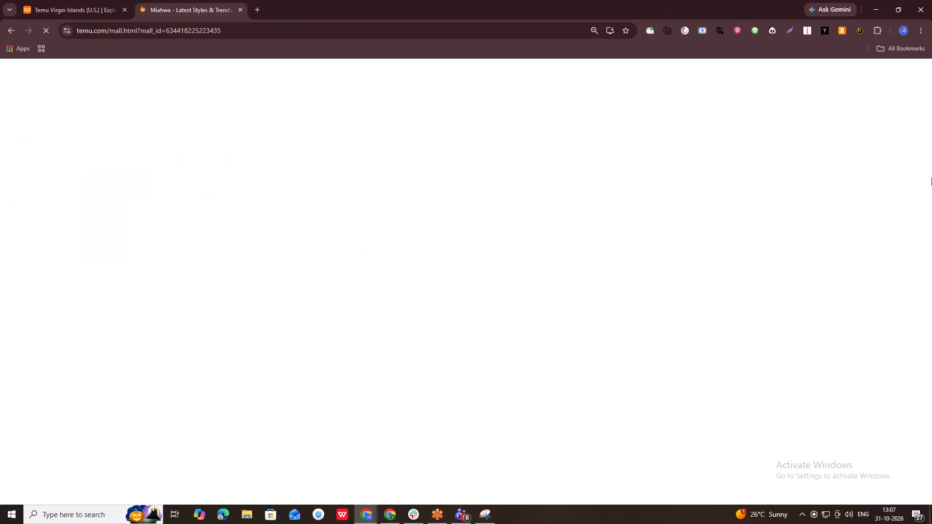
{"action": "double_click", "coordinate": [200, 34]}
{"action": "key", "text": "ctrl+v"}
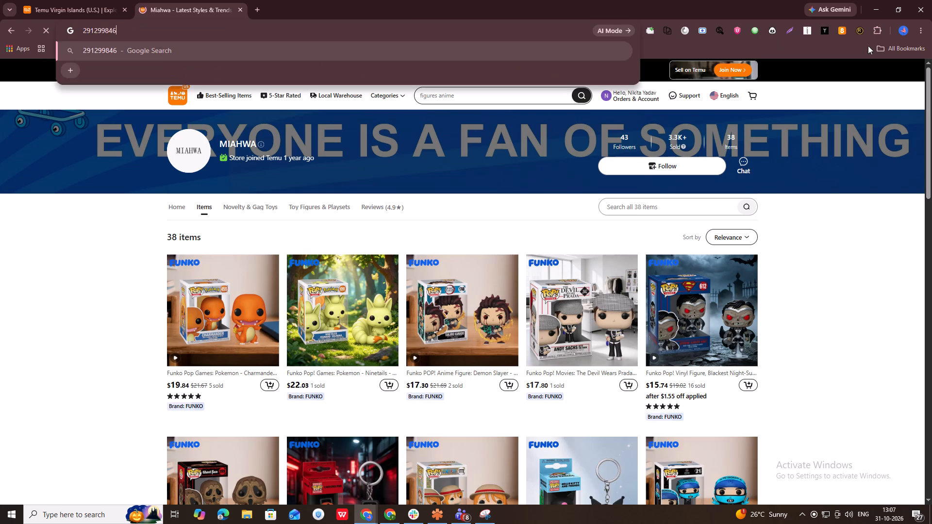
{"action": "key", "text": "ctrl+z"}
{"action": "double_click", "coordinate": [195, 24]}
{"action": "key", "text": "ctrl+v"}
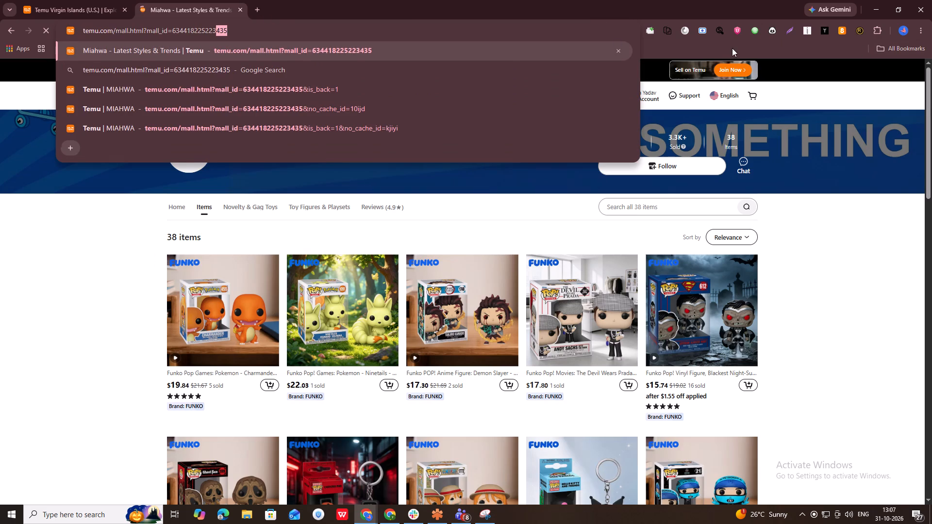
{"action": "key", "text": "ctrl+z"}
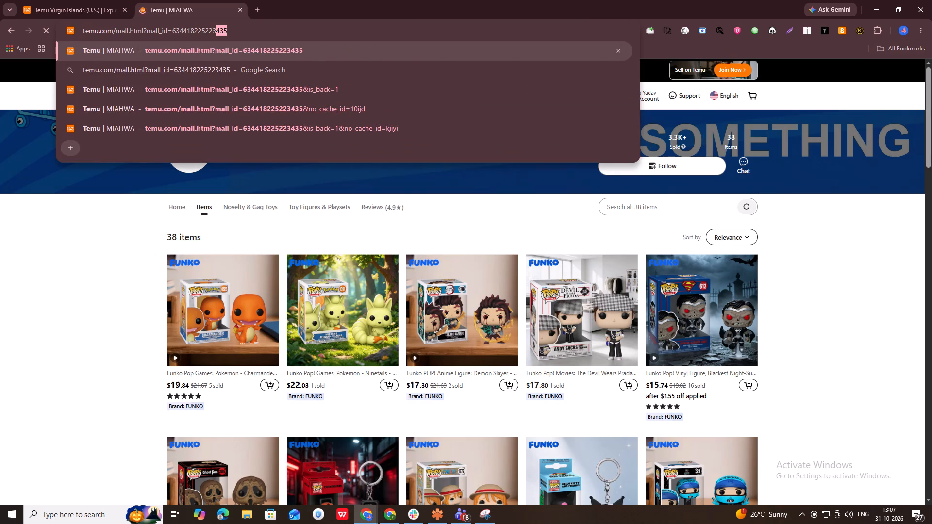
{"action": "double_click", "coordinate": [193, 30]}
{"action": "key", "text": "ctrl+v"}
{"action": "key", "text": "Return"}
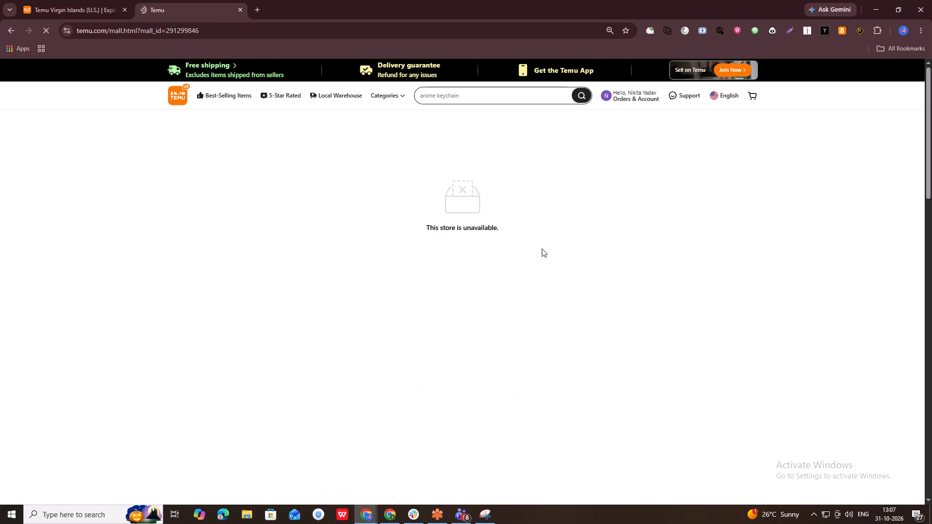
Copy row 2's availability, scrapped and notes entries (No, unchecked, Not Opening) to the second MIAHWA row (row 5).
{"action": "key", "text": "alt+Tab"}
{"action": "key", "text": "Right"}
{"action": "key", "text": "Right"}
{"action": "key", "text": "Right"}
{"action": "key", "text": "Up"}
{"action": "key", "text": "Up"}
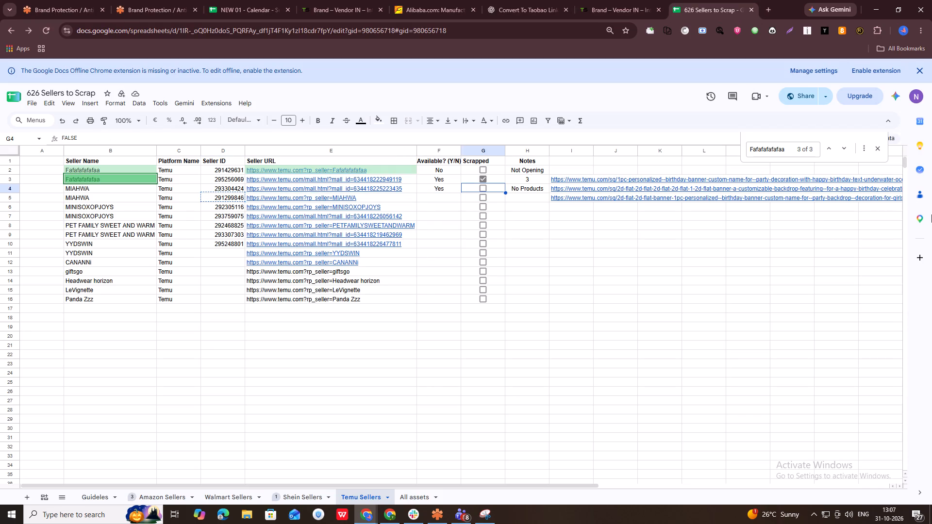
{"action": "key", "text": "Left"}
{"action": "key", "text": "Up"}
{"action": "key", "text": "Up"}
{"action": "key", "text": "shift+Right"}
{"action": "key", "text": "shift+Right"}
{"action": "key", "text": "ctrl+c"}
{"action": "key", "text": "Down"}
{"action": "key", "text": "Down"}
{"action": "key", "text": "Down"}
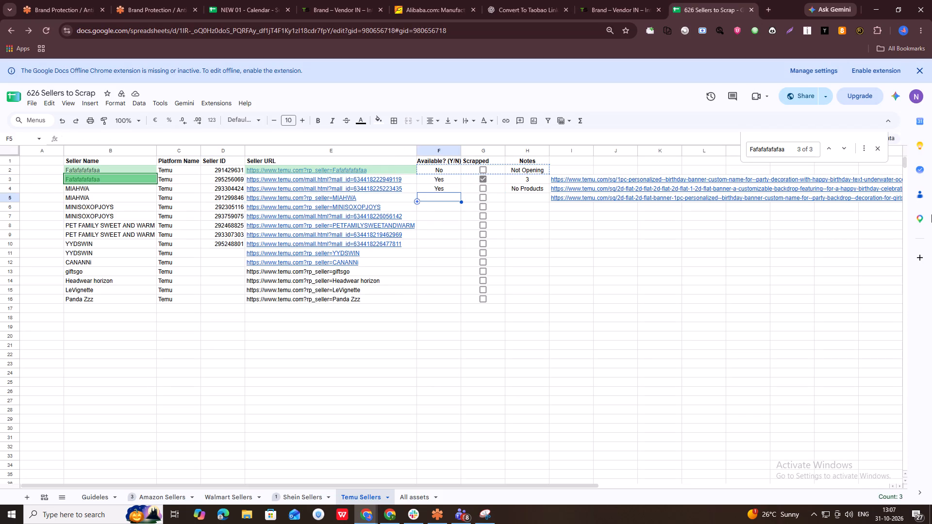
{"action": "key", "text": "ctrl+v"}
Open the seller URL of the first MINISOXOPJOYS row (row 6) in the Temu browser window.
{"action": "key", "text": "Down"}
{"action": "key", "text": "ctrl+Left"}
{"action": "key", "text": "ctrl+Left"}
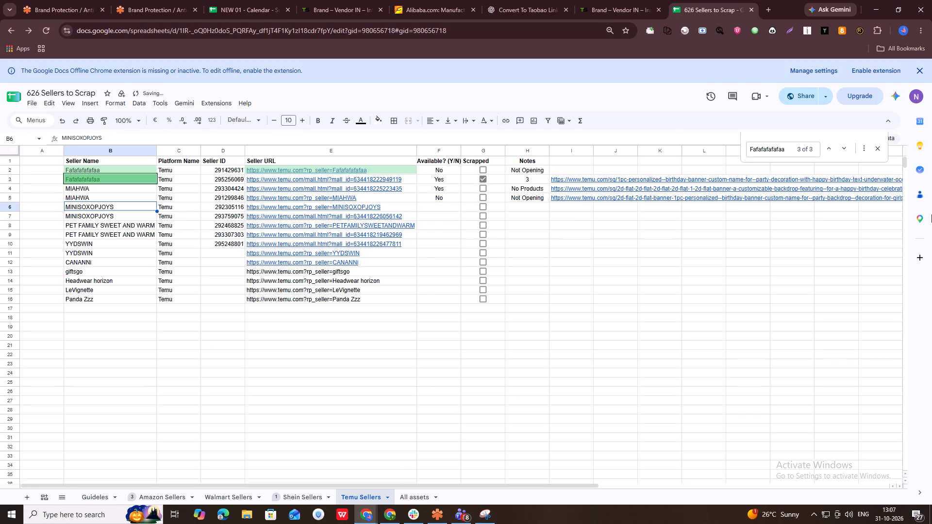
{"action": "key", "text": "Right"}
{"action": "key", "text": "Right"}
{"action": "key", "text": "Right"}
{"action": "key", "text": "Left"}
{"action": "key", "text": "Right"}
{"action": "key", "text": "ctrl+c"}
{"action": "key", "text": "alt+Tab"}
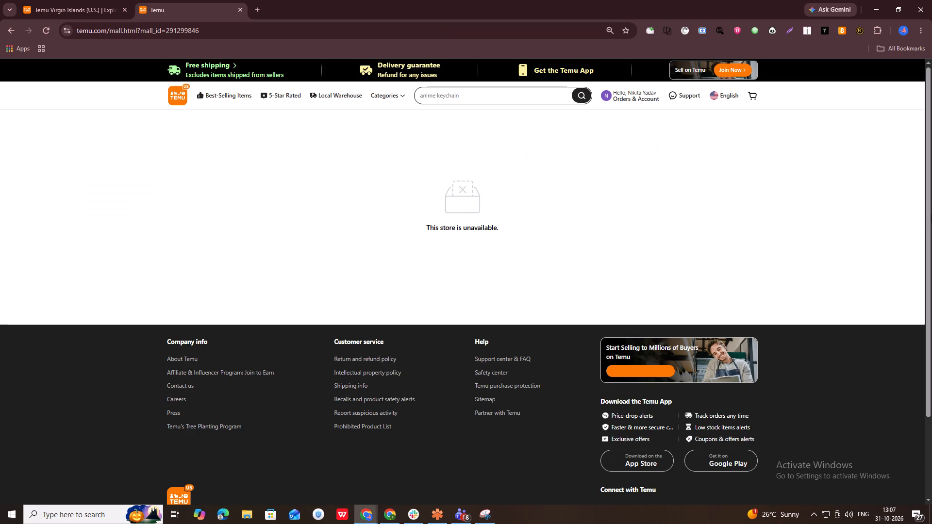
{"action": "key", "text": "ctrl+l"}
{"action": "key", "text": "ctrl+v"}
{"action": "key", "text": "ctrl+space"}
{"action": "key", "text": "ctrl+l"}
{"action": "key", "text": "ctrl+v"}
{"action": "key", "text": "ctrl+space"}
{"action": "key", "text": "Return"}
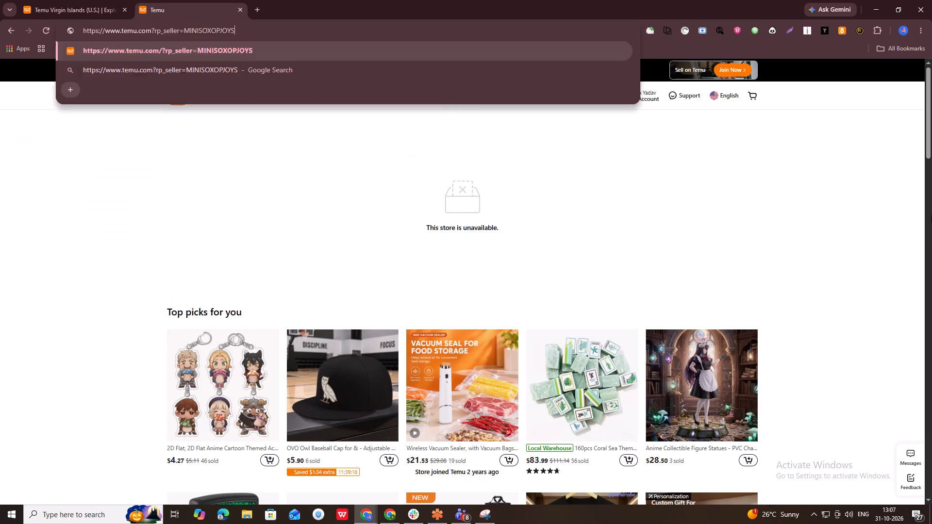
{"action": "double_click", "coordinate": [173, 29]}
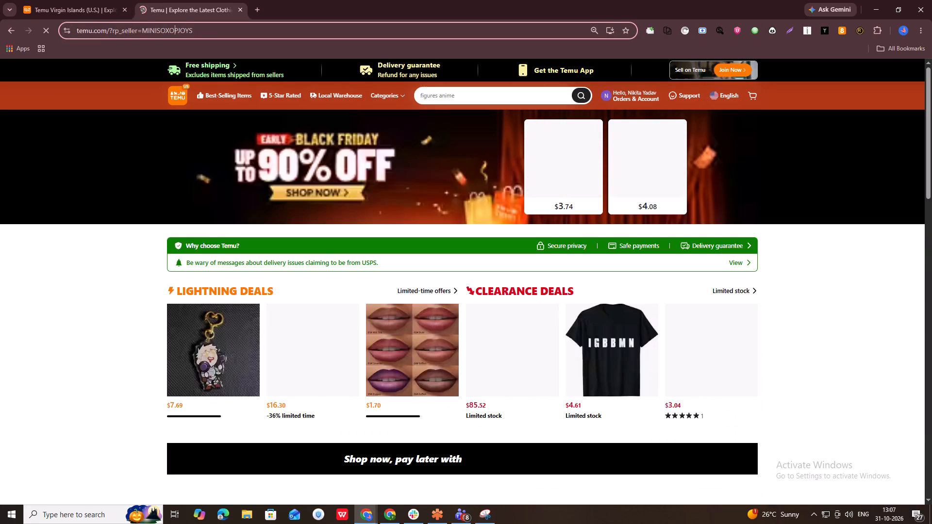
Open the mall URL of the second MINISOXOPJOYS row (row 7) in the Temu browser window.
{"action": "key", "text": "alt+Tab"}
{"action": "left_click", "coordinate": [413, 220]}
{"action": "key", "text": "ctrl+c"}
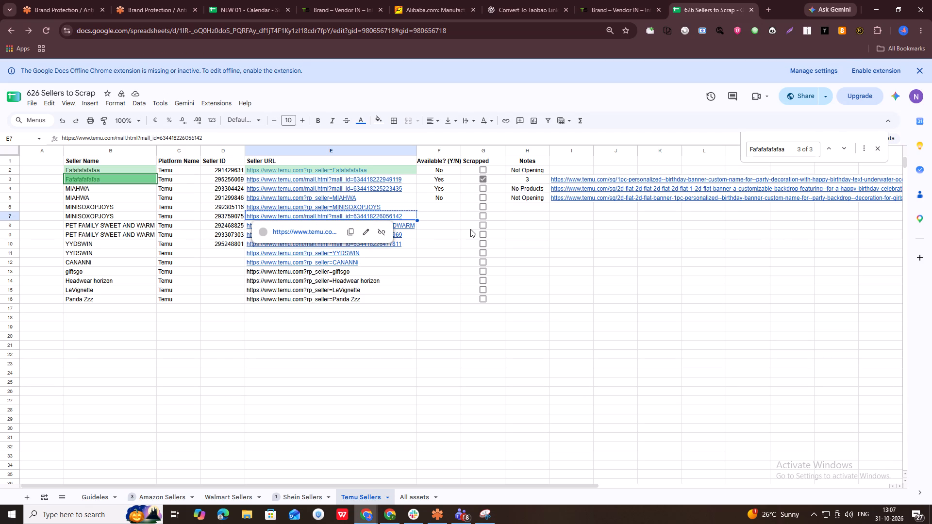
{"action": "key", "text": "alt+Tab"}
{"action": "left_click", "coordinate": [282, 33]}
{"action": "key", "text": "ctrl+v"}
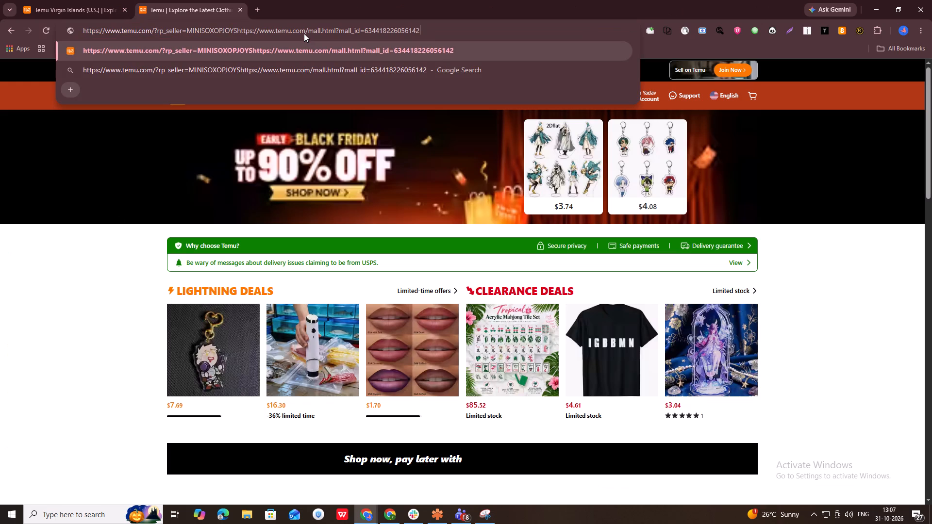
{"action": "key", "text": "ctrl+a"}
{"action": "key", "text": "ctrl+v"}
{"action": "key", "text": "Return"}
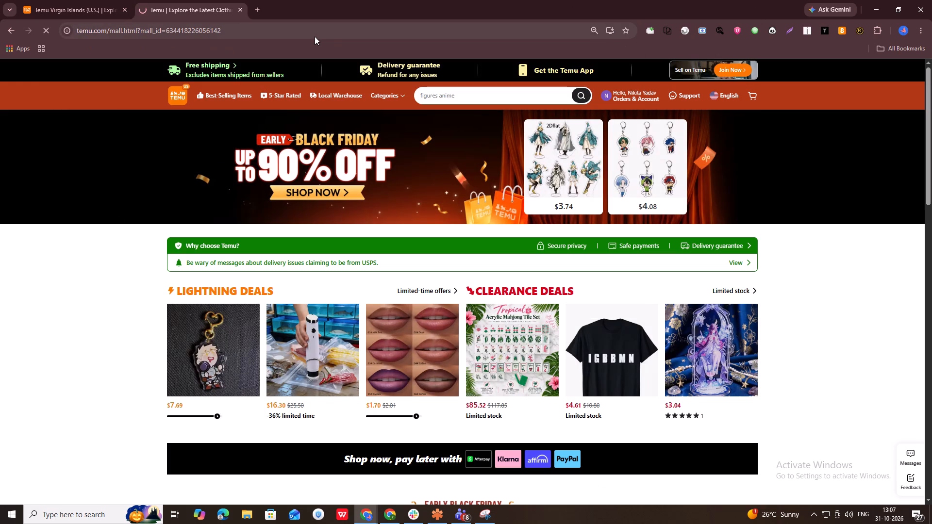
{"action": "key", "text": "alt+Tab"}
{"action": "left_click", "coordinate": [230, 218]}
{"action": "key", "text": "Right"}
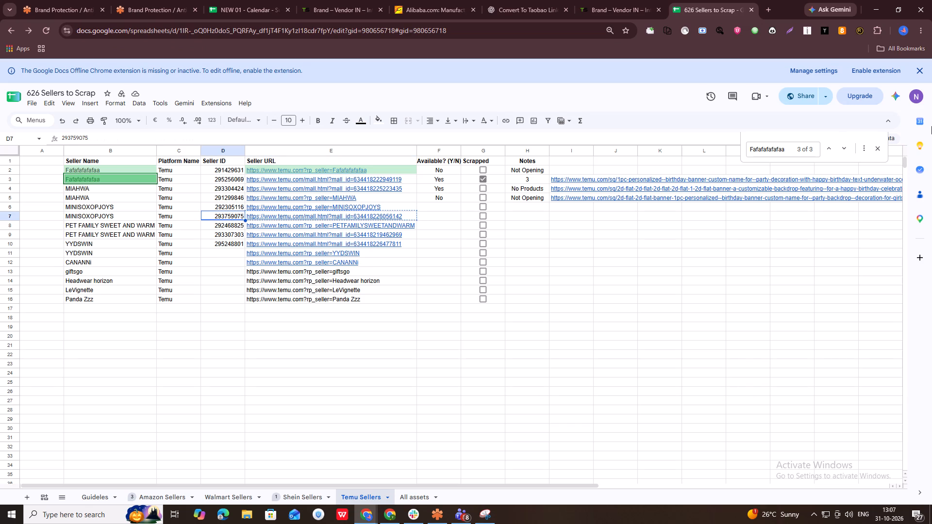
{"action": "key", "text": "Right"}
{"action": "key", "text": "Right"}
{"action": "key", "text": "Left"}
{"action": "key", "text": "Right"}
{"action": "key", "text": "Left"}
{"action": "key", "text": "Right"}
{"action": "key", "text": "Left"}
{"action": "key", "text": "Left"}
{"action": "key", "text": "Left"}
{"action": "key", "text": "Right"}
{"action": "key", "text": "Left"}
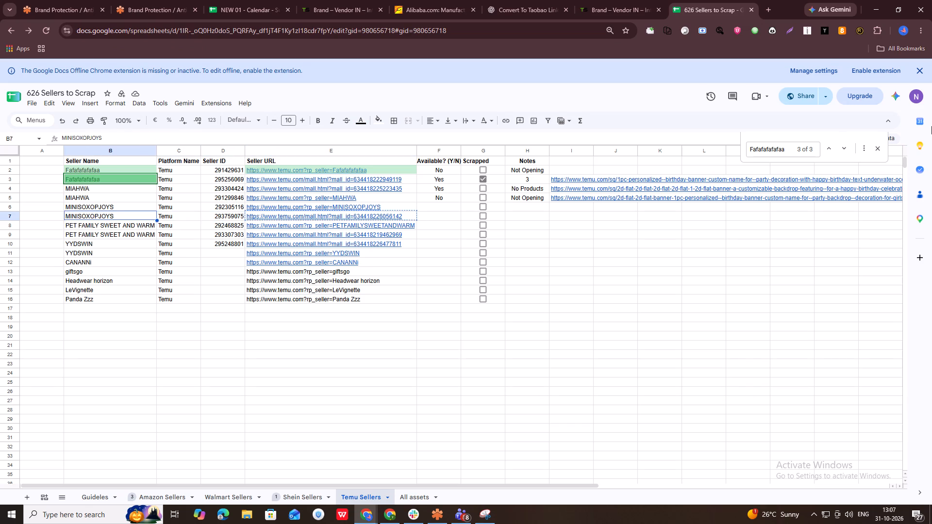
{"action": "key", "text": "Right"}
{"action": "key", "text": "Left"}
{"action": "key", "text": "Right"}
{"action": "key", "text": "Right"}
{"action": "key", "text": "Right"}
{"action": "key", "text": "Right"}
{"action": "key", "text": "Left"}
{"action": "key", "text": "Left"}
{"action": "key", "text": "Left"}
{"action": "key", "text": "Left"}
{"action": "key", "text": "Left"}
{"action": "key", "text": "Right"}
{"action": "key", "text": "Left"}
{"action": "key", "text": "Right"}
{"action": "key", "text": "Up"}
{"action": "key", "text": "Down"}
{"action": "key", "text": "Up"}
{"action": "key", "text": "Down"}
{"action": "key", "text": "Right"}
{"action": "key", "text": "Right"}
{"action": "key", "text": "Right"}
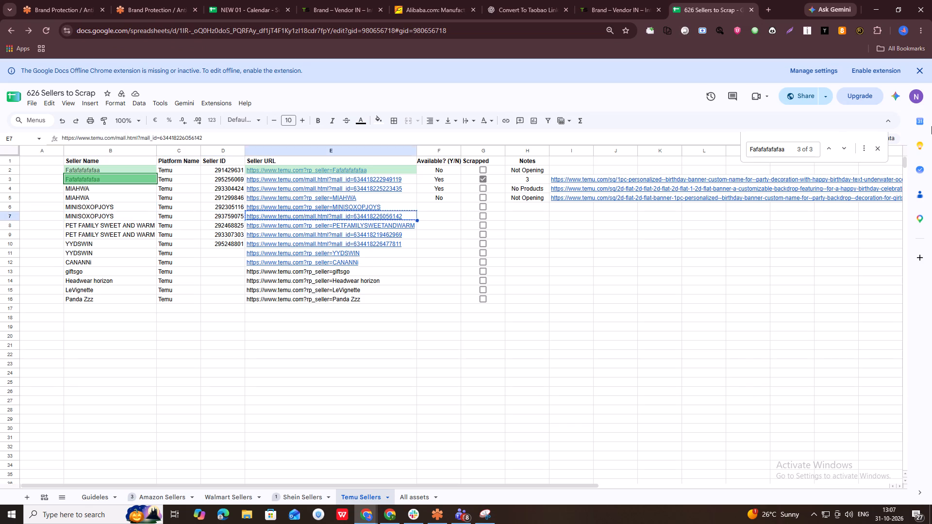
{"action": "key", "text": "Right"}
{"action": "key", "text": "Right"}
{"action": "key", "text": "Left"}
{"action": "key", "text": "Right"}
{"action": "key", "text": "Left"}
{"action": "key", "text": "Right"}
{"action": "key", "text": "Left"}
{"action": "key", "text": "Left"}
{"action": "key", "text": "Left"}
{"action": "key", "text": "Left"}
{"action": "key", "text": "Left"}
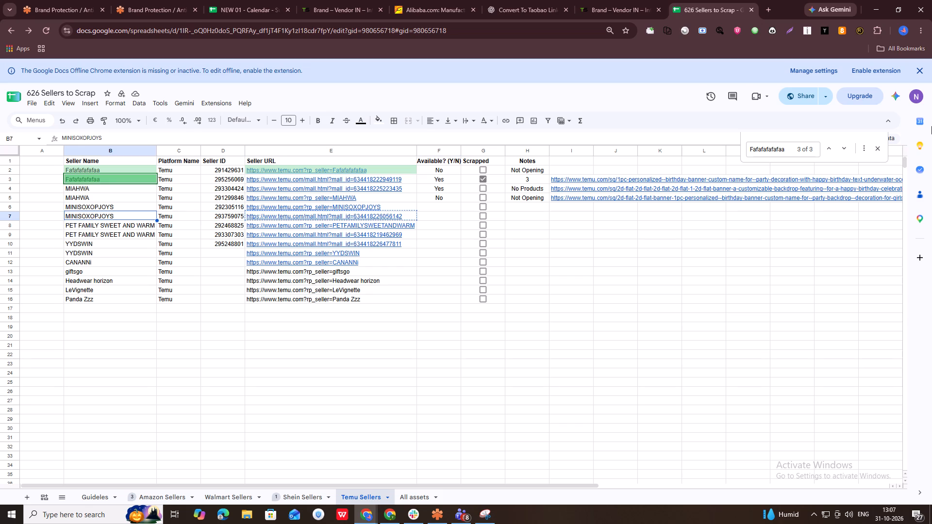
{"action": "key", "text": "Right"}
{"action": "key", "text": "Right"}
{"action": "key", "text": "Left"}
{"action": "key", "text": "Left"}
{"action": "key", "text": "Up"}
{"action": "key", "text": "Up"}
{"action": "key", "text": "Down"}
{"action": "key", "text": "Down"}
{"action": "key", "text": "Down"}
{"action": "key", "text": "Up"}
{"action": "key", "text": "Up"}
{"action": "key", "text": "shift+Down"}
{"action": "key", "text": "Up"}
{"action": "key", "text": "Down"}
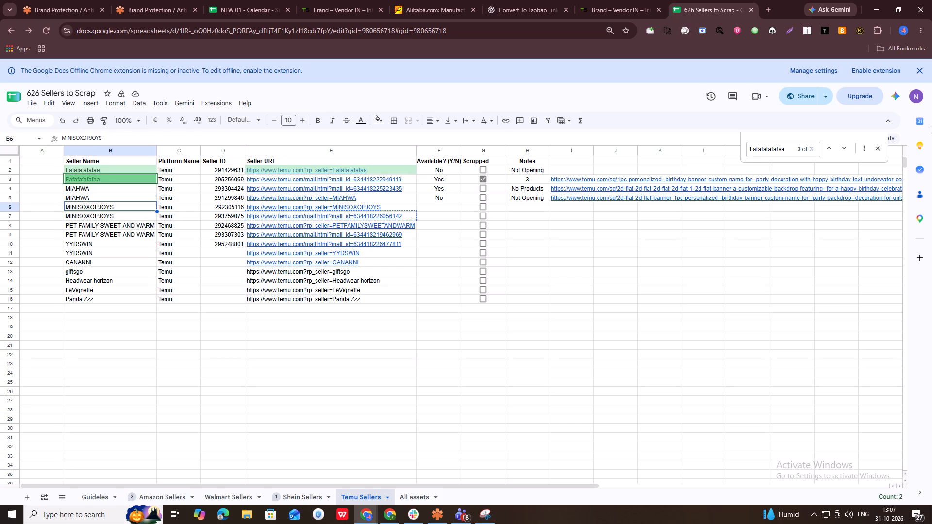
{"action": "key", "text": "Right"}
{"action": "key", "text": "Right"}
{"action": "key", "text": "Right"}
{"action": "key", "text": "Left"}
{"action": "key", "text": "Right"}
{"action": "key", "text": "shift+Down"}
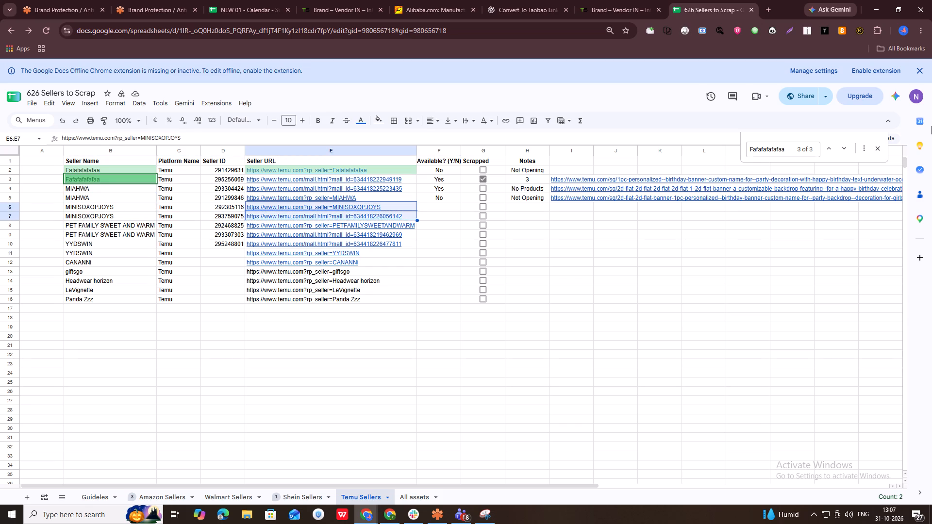
Copy the row 7 MINISOXOPJOYS mall URL and check the matching store page in the Temu browser window.
{"action": "key", "text": "Up"}
{"action": "key", "text": "Down"}
{"action": "key", "text": "Down"}
{"action": "key", "text": "ctrl+c"}
{"action": "key", "text": "alt+Tab"}
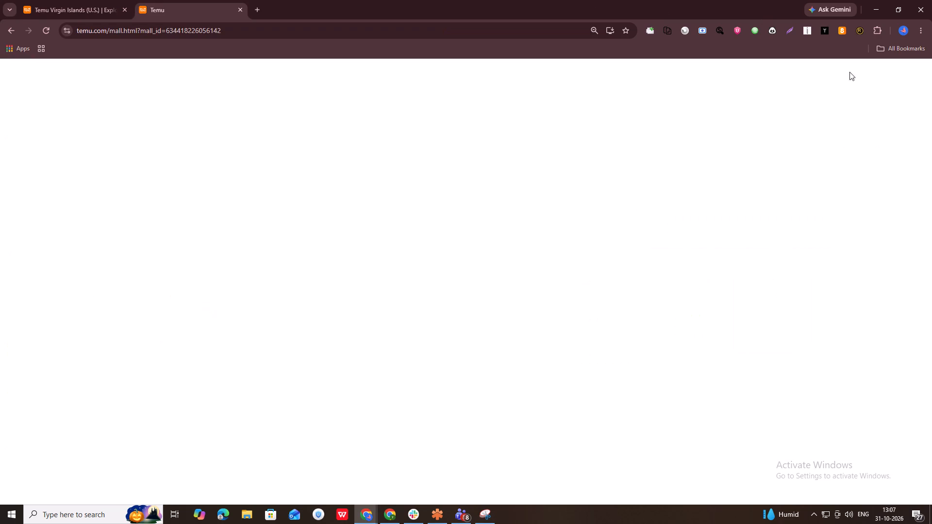
{"action": "left_click", "coordinate": [317, 33]}
{"action": "left_click", "coordinate": [256, 305]}
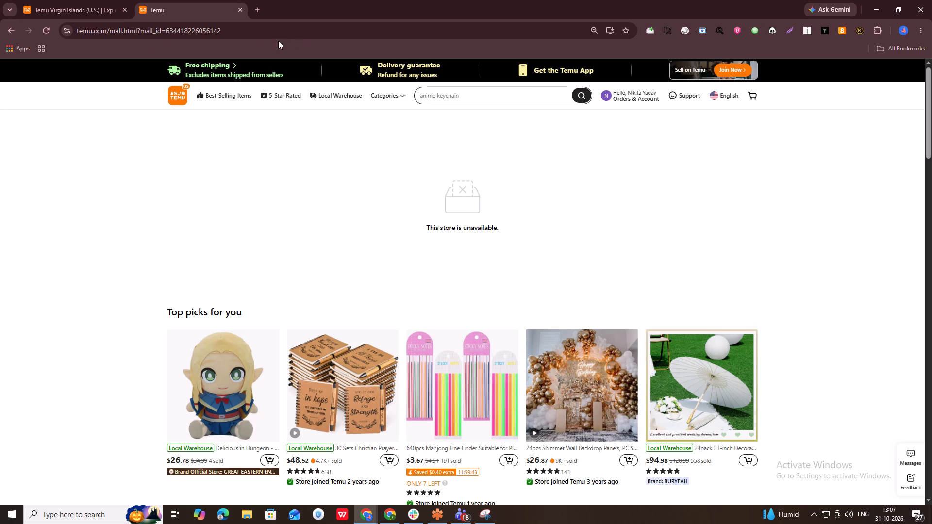
{"action": "left_click", "coordinate": [300, 31]}
{"action": "key", "text": "ctrl+c"}
{"action": "key", "text": "alt+Tab"}
{"action": "key", "text": "alt+Tab"}
{"action": "key", "text": "alt+Tab"}
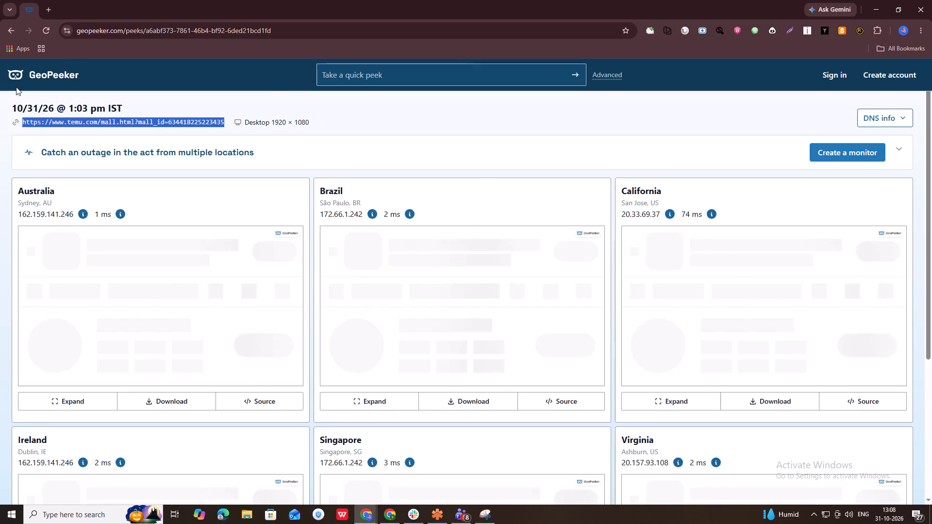
{"action": "double_click", "coordinate": [15, 33]}
{"action": "left_click", "coordinate": [458, 274]}
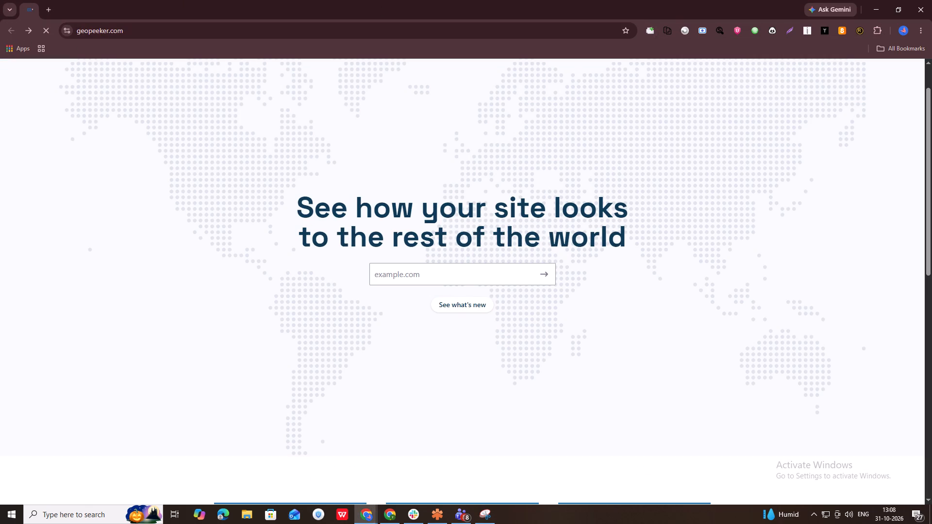
{"action": "key", "text": "ctrl+v"}
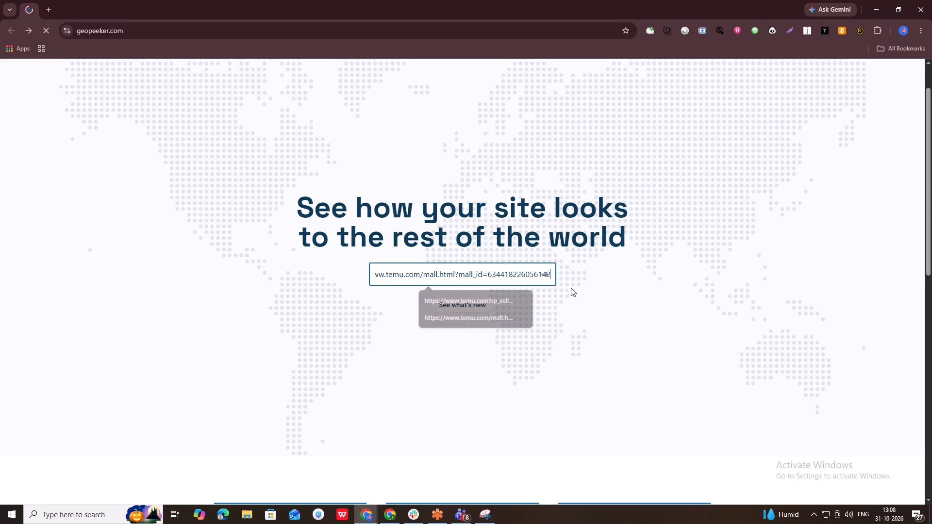
{"action": "key", "text": "Return"}
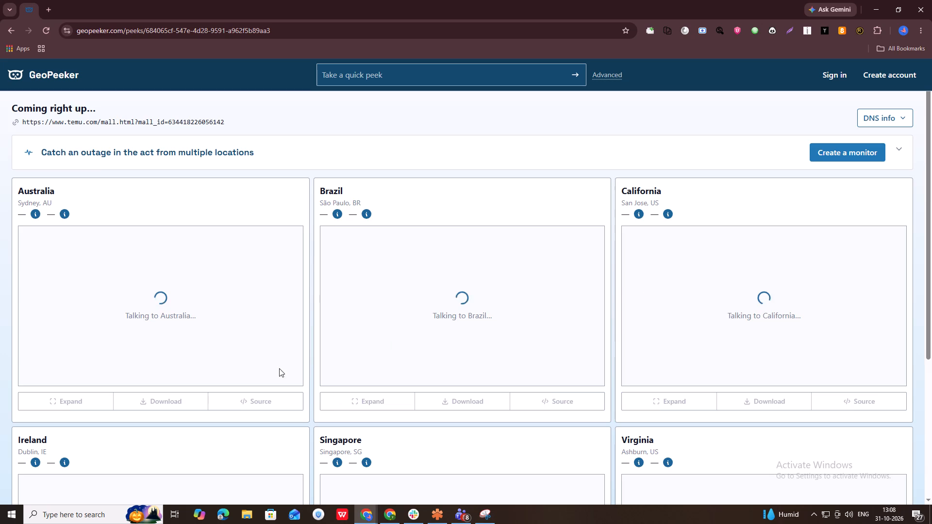
Examine the GeoPeeker previews of the MINISOXOPJOYS store page for all six locations.
{"action": "scroll", "coordinate": [496, 288], "scroll_direction": "down", "scroll_amount": 6}
{"action": "scroll", "coordinate": [502, 302], "scroll_direction": "up", "scroll_amount": 7}
{"action": "scroll", "coordinate": [504, 303], "scroll_direction": "down", "scroll_amount": 6}
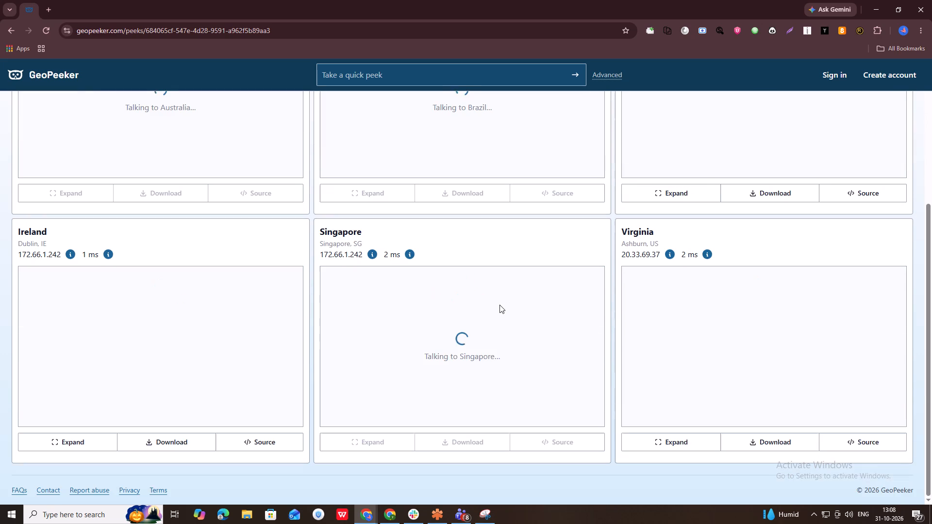
{"action": "scroll", "coordinate": [526, 332], "scroll_direction": "up", "scroll_amount": 8}
{"action": "scroll", "coordinate": [483, 312], "scroll_direction": "down", "scroll_amount": 7}
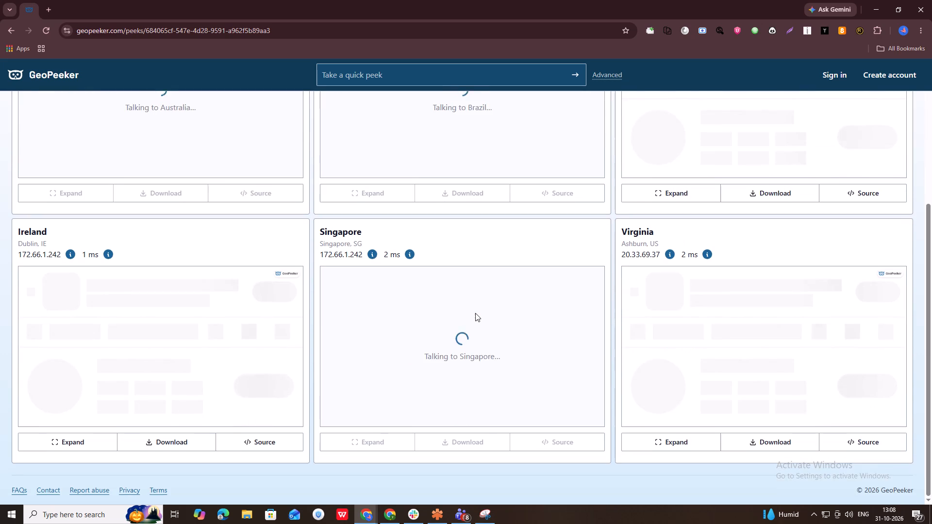
{"action": "scroll", "coordinate": [475, 311], "scroll_direction": "up", "scroll_amount": 5}
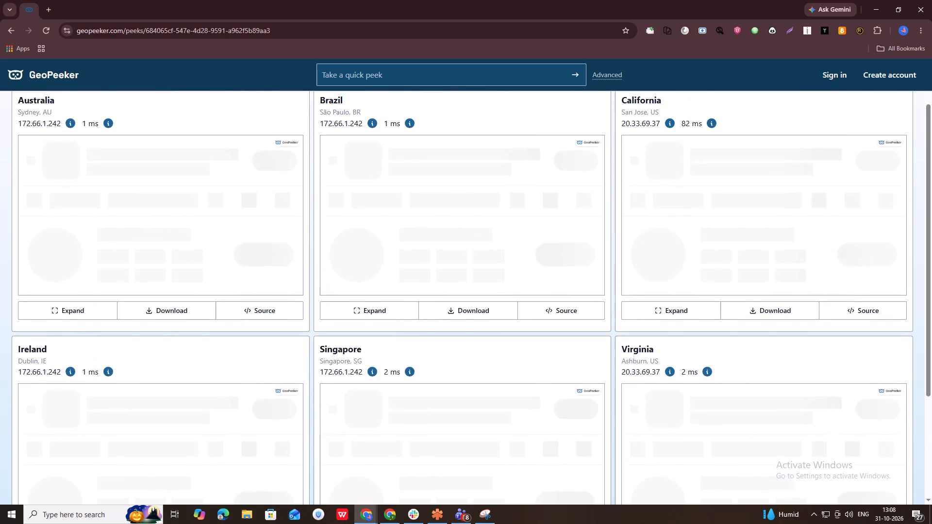
{"action": "scroll", "coordinate": [475, 311], "scroll_direction": "down", "scroll_amount": 3}
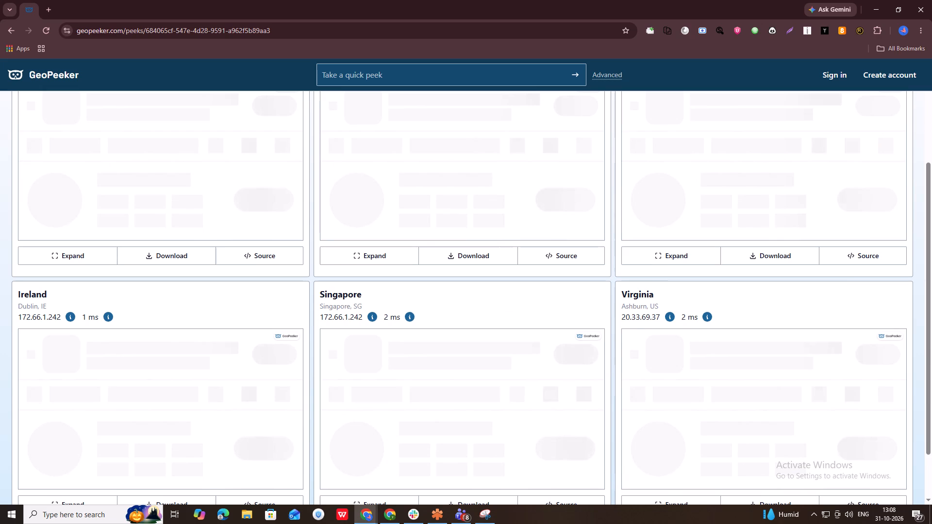
{"action": "scroll", "coordinate": [480, 333], "scroll_direction": "up", "scroll_amount": 6}
{"action": "scroll", "coordinate": [146, 255], "scroll_direction": "down", "scroll_amount": 6}
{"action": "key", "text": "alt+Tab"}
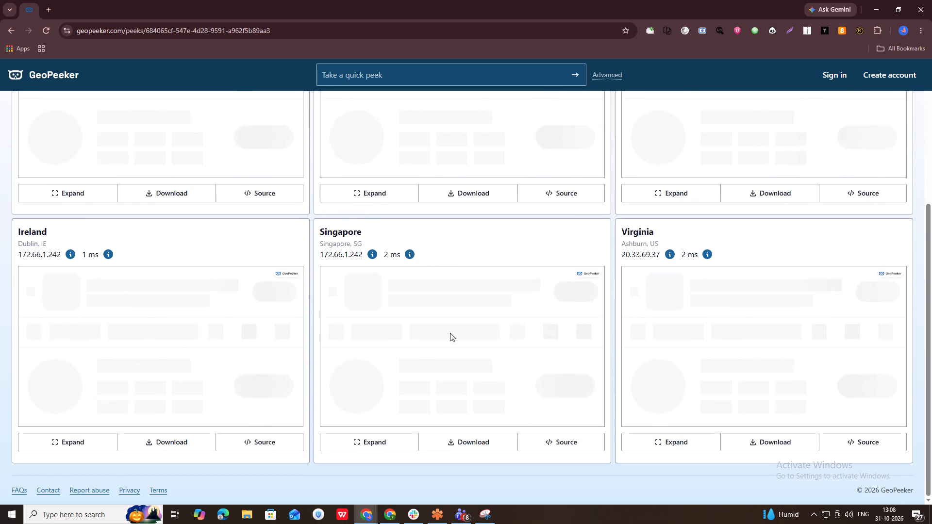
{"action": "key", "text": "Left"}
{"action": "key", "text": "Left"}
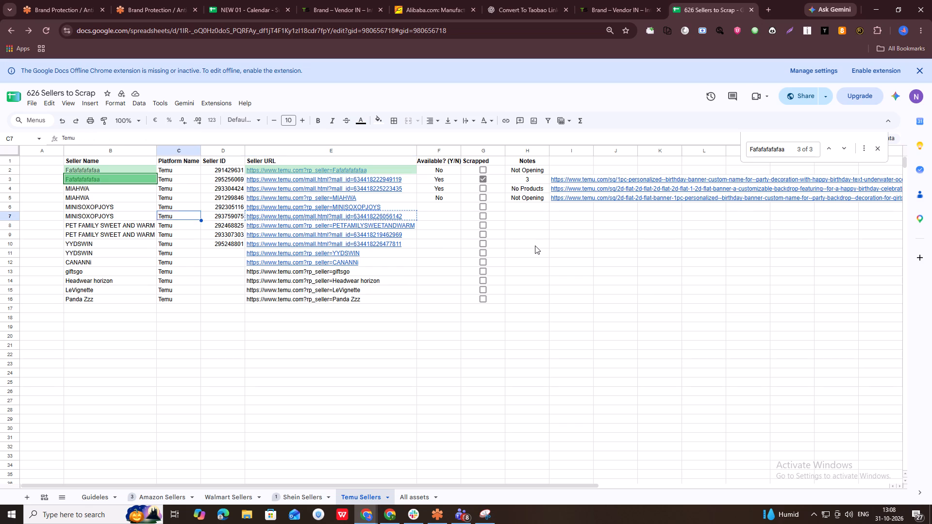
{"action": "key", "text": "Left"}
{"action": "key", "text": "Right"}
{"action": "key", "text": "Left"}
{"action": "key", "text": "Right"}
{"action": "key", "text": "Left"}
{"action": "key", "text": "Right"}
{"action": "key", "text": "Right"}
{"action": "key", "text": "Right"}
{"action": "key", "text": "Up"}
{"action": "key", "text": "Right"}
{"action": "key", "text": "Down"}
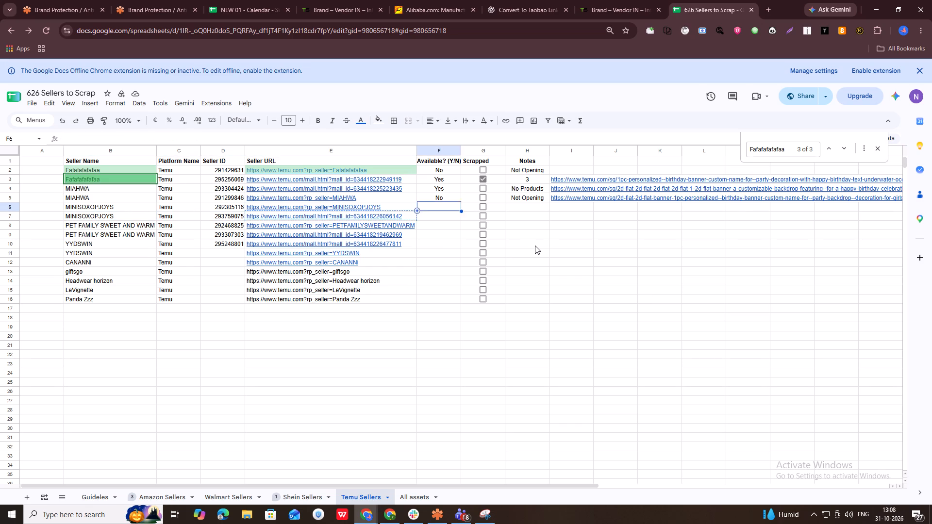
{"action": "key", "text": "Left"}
Recheck the GeoPeeker location previews of the store page against row 7 of the 626 Sellers to Scrap sheet.
{"action": "key", "text": "alt+Tab"}
{"action": "scroll", "coordinate": [414, 262], "scroll_direction": "up", "scroll_amount": 10}
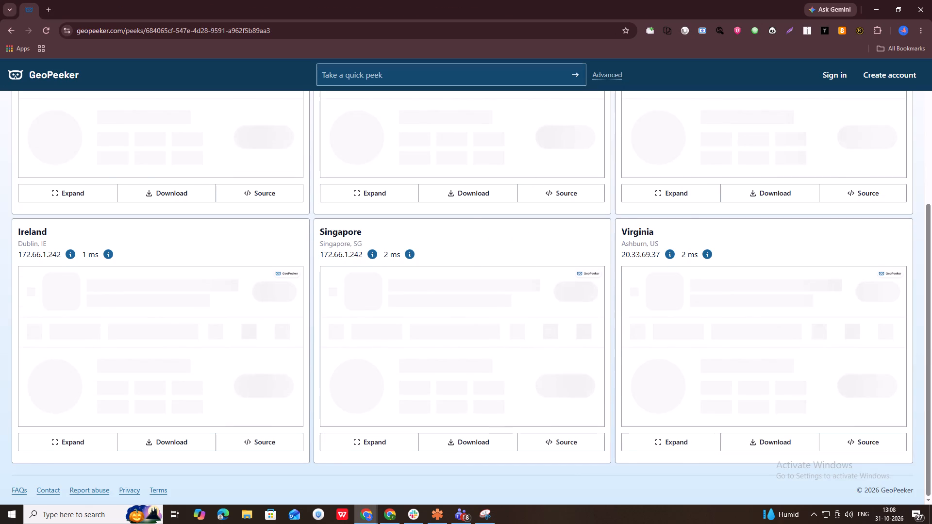
{"action": "scroll", "coordinate": [414, 262], "scroll_direction": "up", "scroll_amount": 17}
{"action": "key", "text": "alt+Tab"}
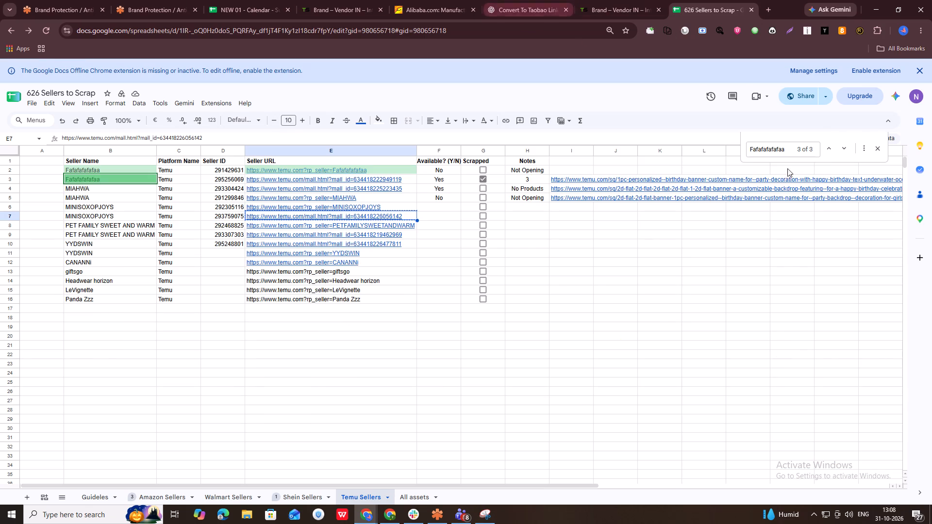
{"action": "key", "text": "alt+Tab"}
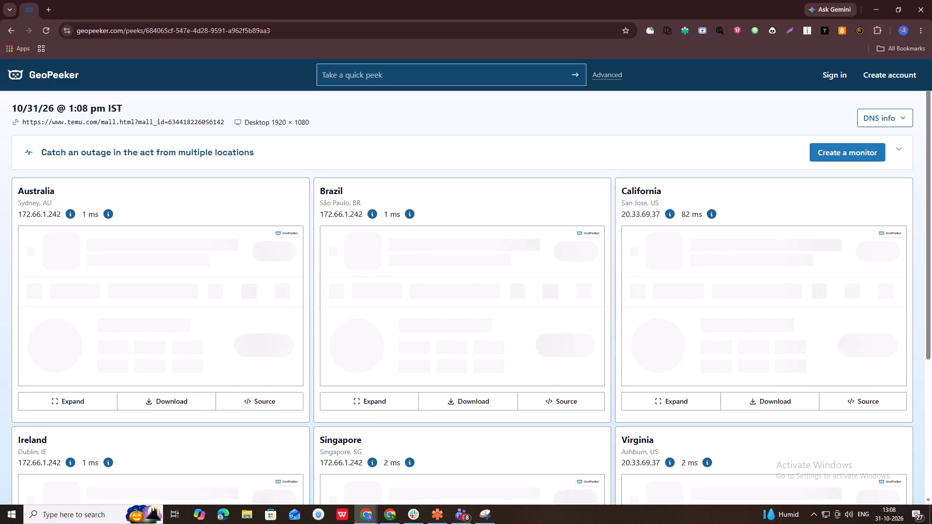
{"action": "scroll", "coordinate": [577, 201], "scroll_direction": "down", "scroll_amount": 7}
{"action": "scroll", "coordinate": [576, 246], "scroll_direction": "up", "scroll_amount": 20}
{"action": "scroll", "coordinate": [576, 246], "scroll_direction": "up", "scroll_amount": 10}
{"action": "key", "text": "alt+Tab"}
{"action": "key", "text": "alt+Tab"}
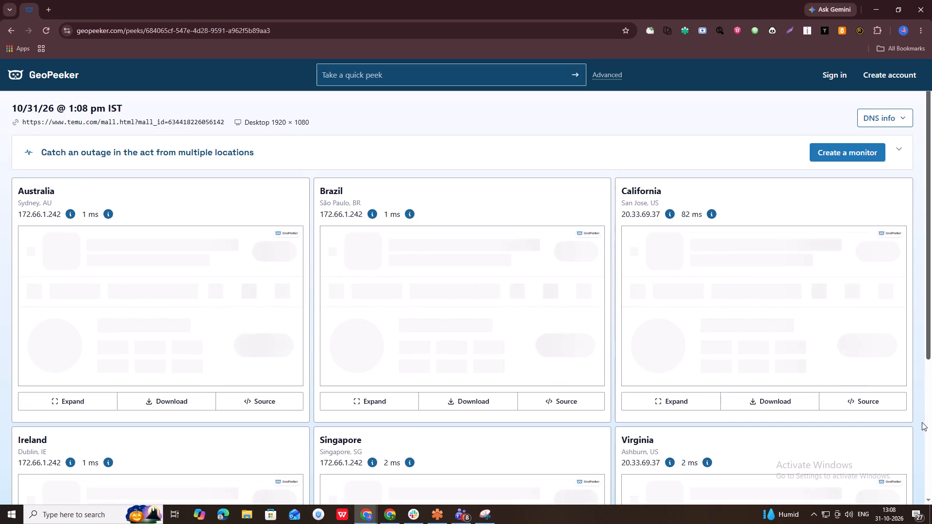
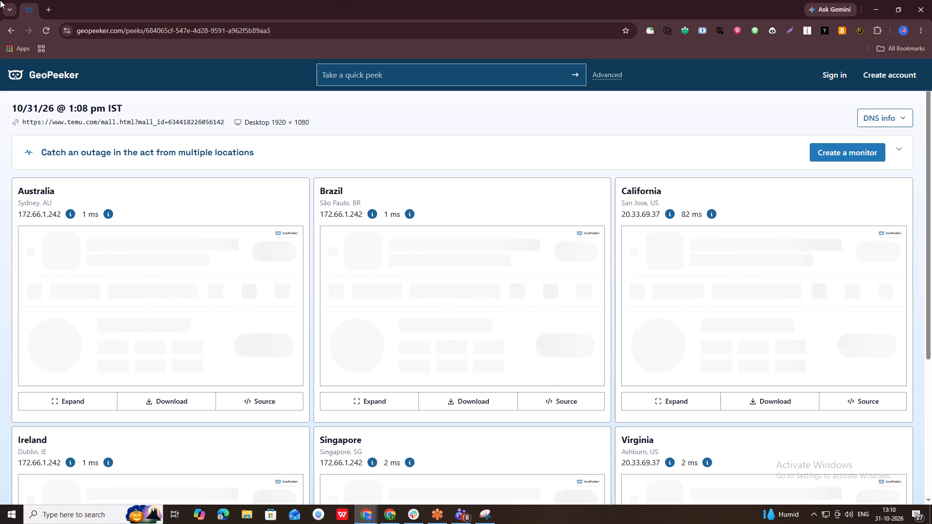
Minimize the GeoPeeker browser window showing the store page previews.
{"action": "left_click", "coordinate": [881, 6]}
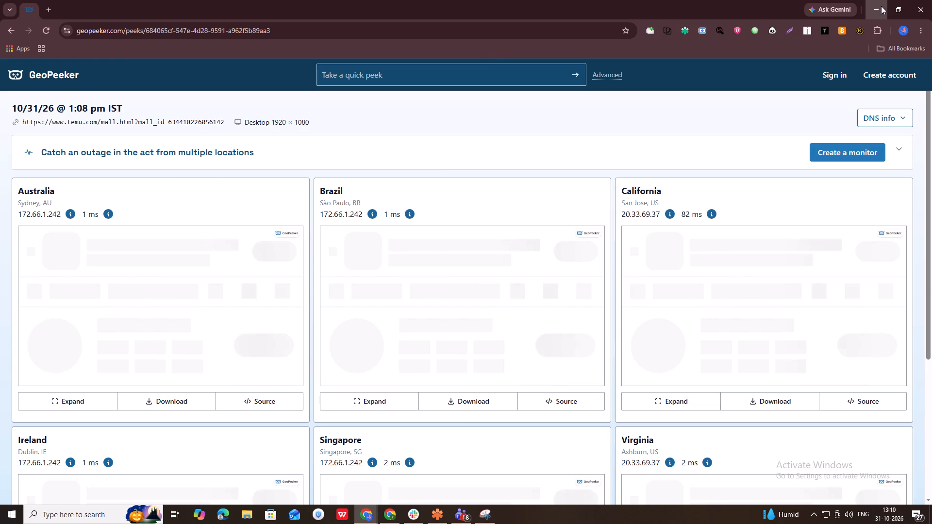